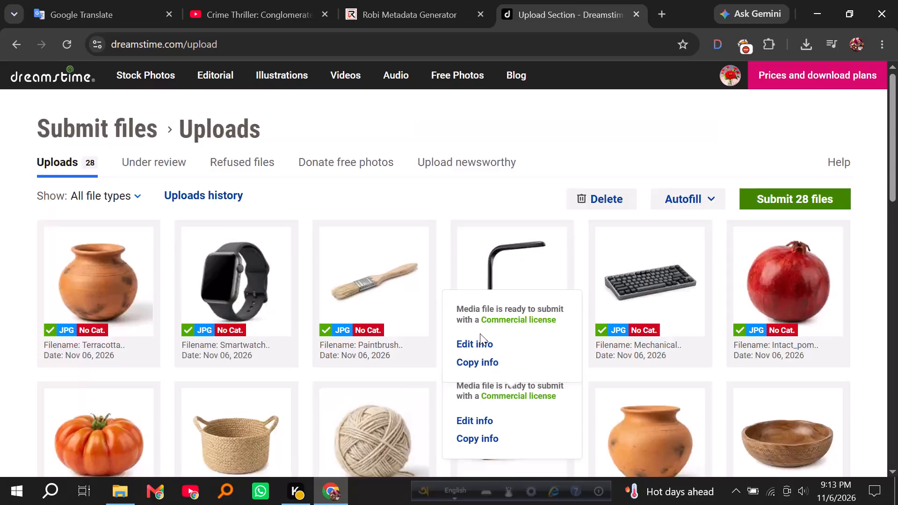
Open the terracotta clay pot image from the uploads for editing its submission info.
{"action": "scroll", "coordinate": [403, 340], "scroll_direction": "up", "scroll_amount": 3}
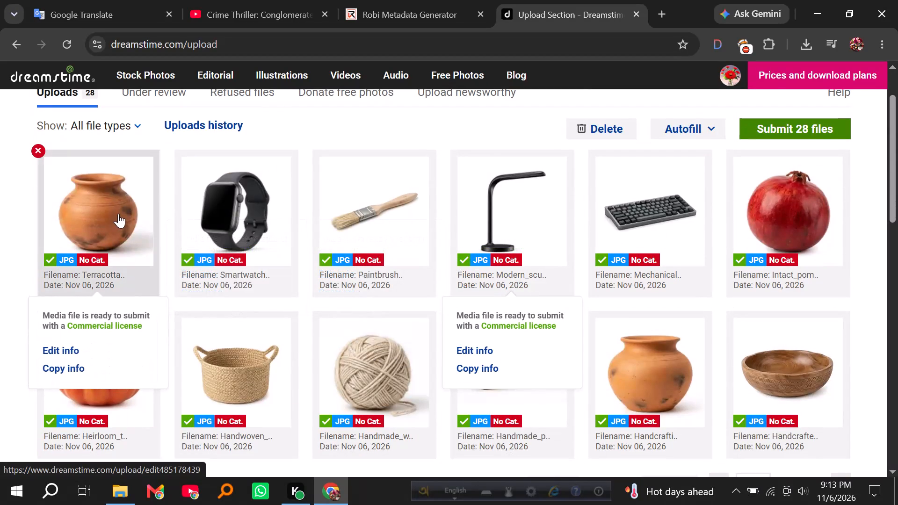
{"action": "left_click", "coordinate": [117, 213]}
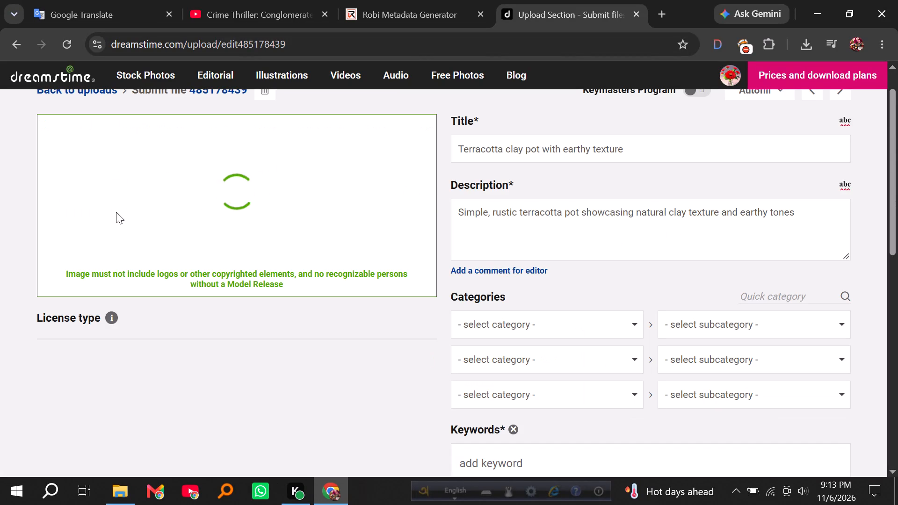
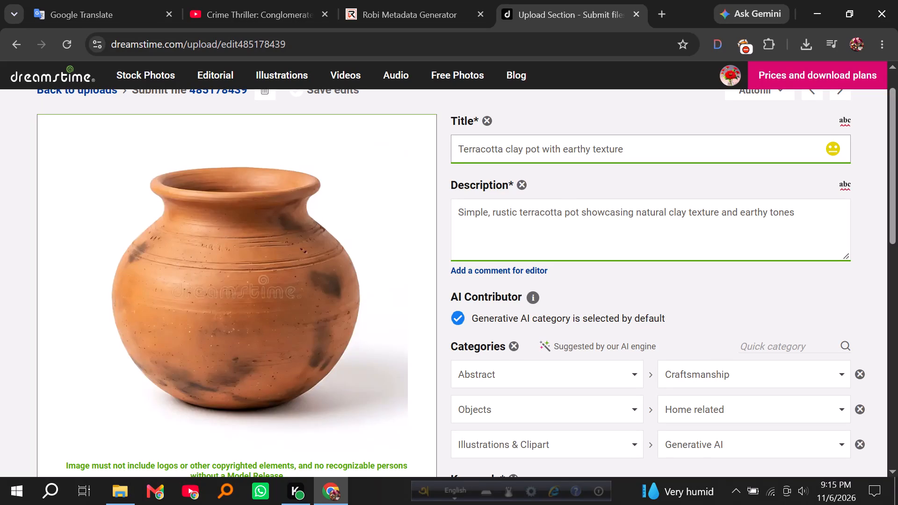
Translate the terracotta pot's submission page into Bangla and dismiss the translation popup.
{"action": "right_click", "coordinate": [624, 114]}
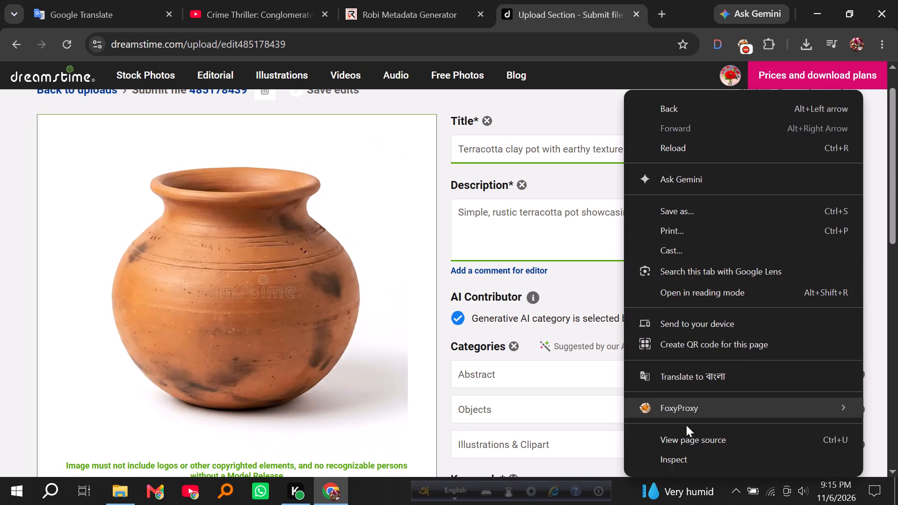
{"action": "left_click", "coordinate": [691, 371]}
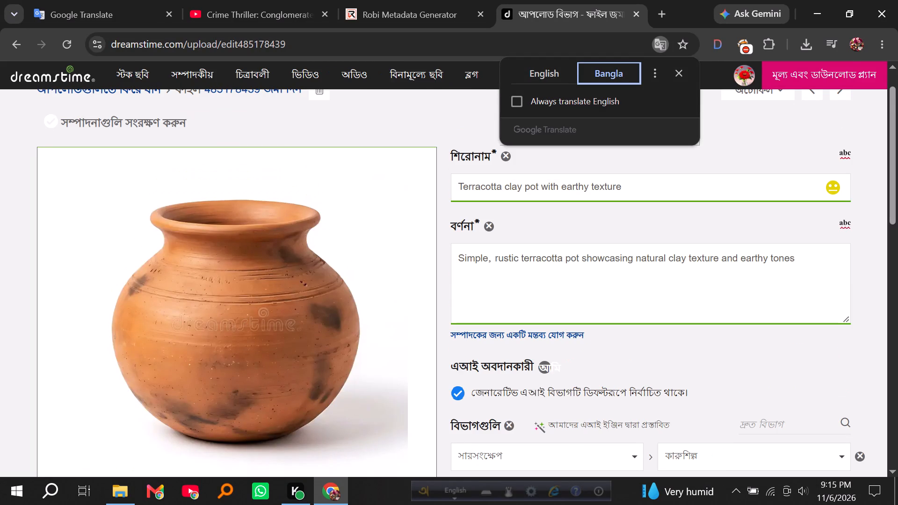
{"action": "left_click", "coordinate": [619, 187]}
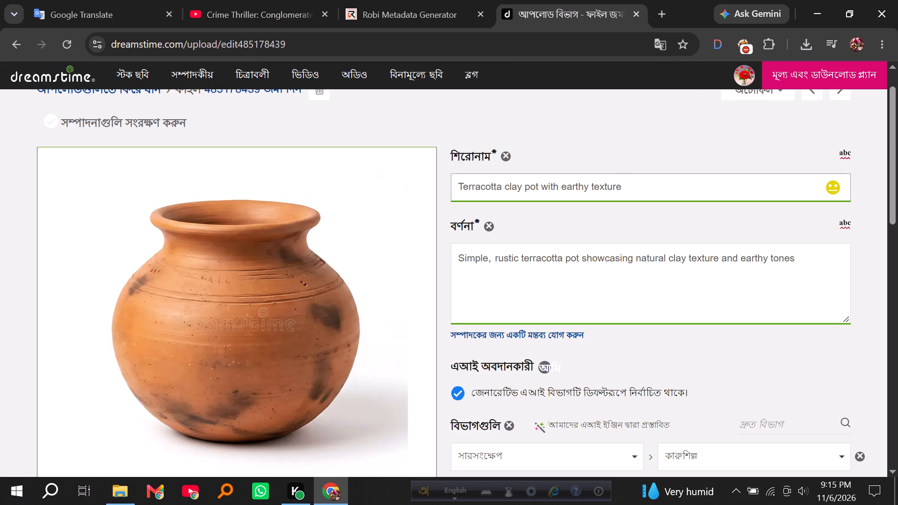
Copy the title "Terracotta clay pot with earthy texture" and translate it to Bengali in a new Google Translate tab.
{"action": "left_click_drag", "start_coordinate": [631, 187], "coordinate": [450, 196]}
{"action": "key", "text": "ctrl+c"}
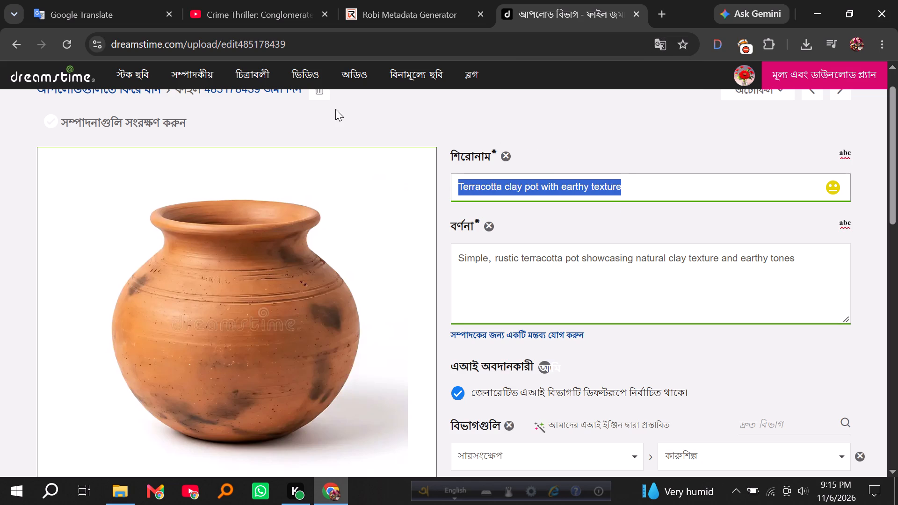
{"action": "left_click", "coordinate": [109, 0]}
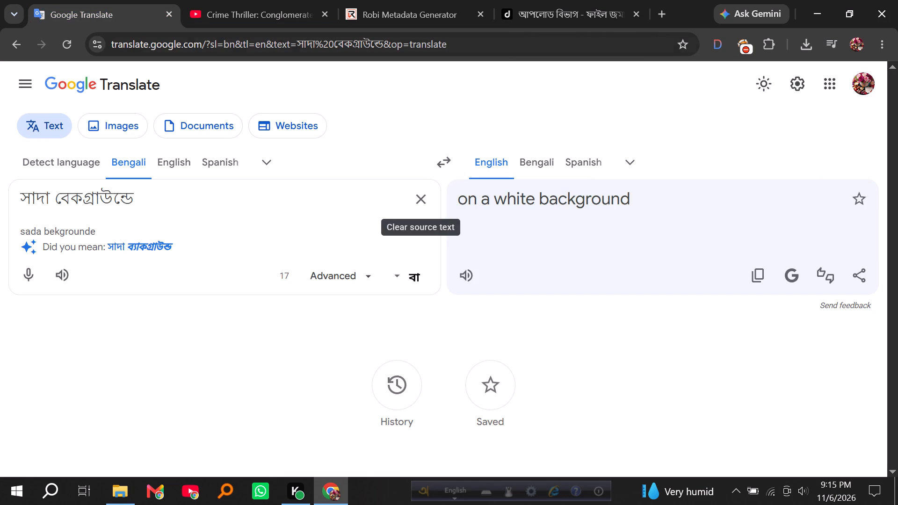
{"action": "left_click", "coordinate": [663, 14]}
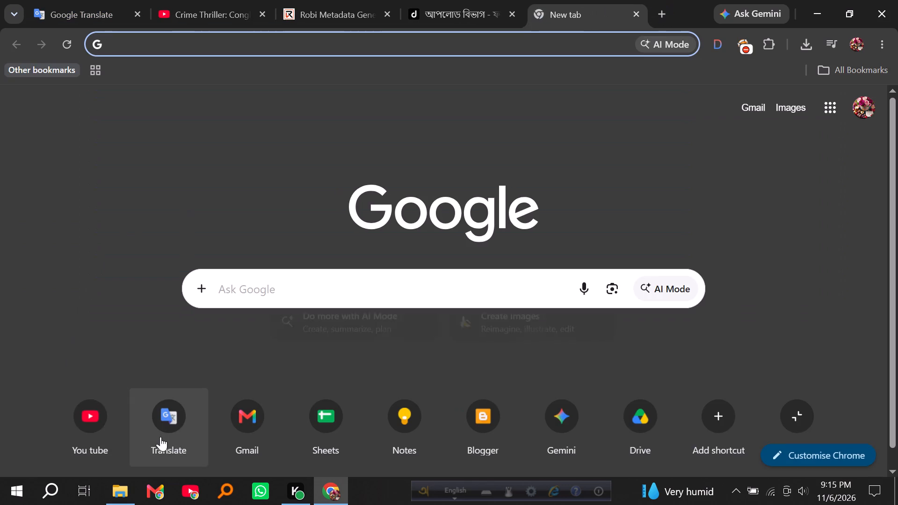
{"action": "left_click", "coordinate": [174, 430]}
{"action": "key", "text": "ctrl+v"}
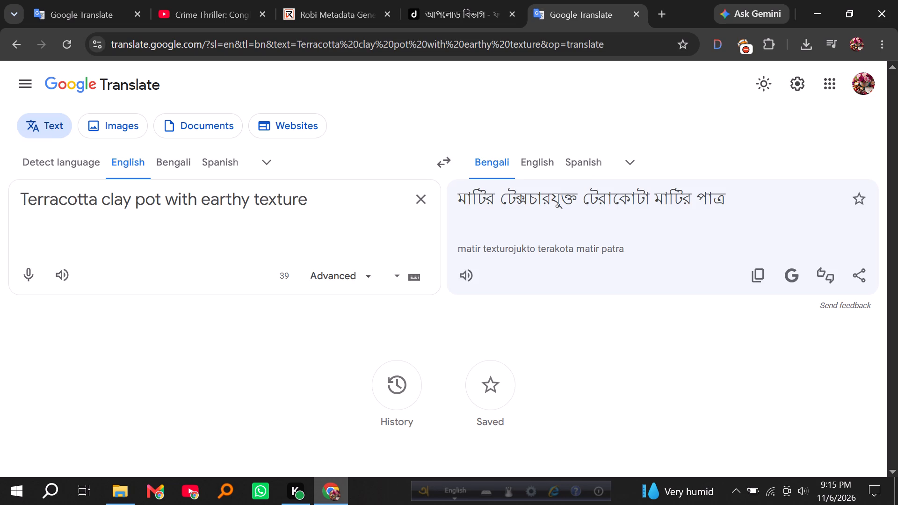
Return to the Dreamstime submission page, review the terracotta pot's description, categories and keywords, and submit it as commercial.
{"action": "left_click", "coordinate": [458, 0]}
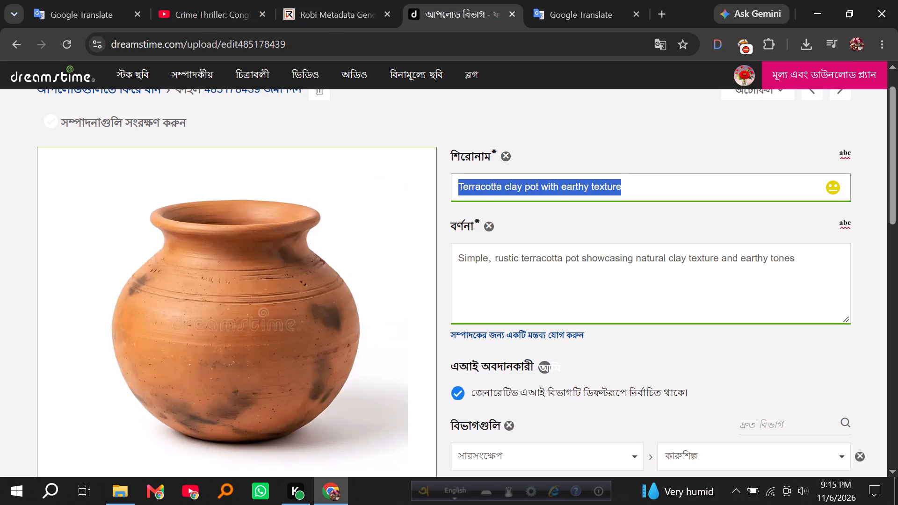
{"action": "left_click", "coordinate": [573, 231]}
{"action": "scroll", "coordinate": [580, 295], "scroll_direction": "down", "scroll_amount": 3}
{"action": "scroll", "coordinate": [579, 298], "scroll_direction": "up", "scroll_amount": 2}
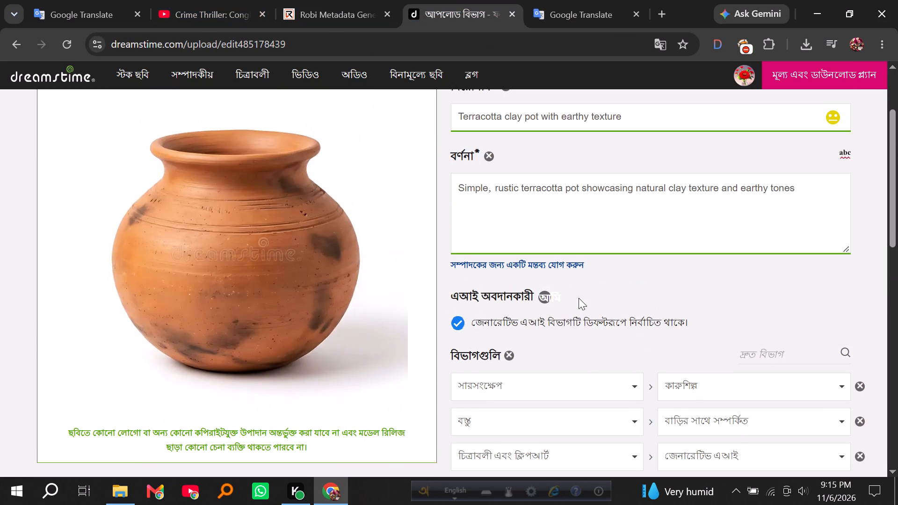
{"action": "scroll", "coordinate": [537, 314], "scroll_direction": "down", "scroll_amount": 3}
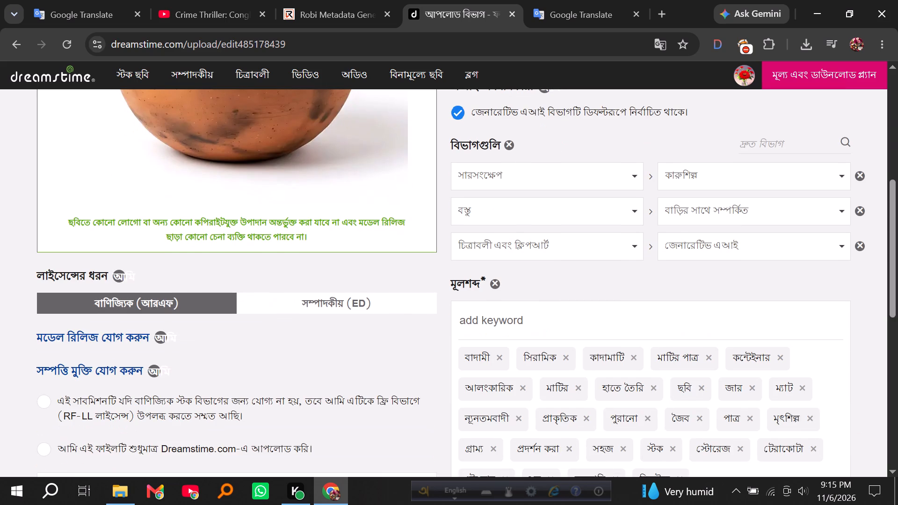
{"action": "scroll", "coordinate": [536, 317], "scroll_direction": "down", "scroll_amount": 4}
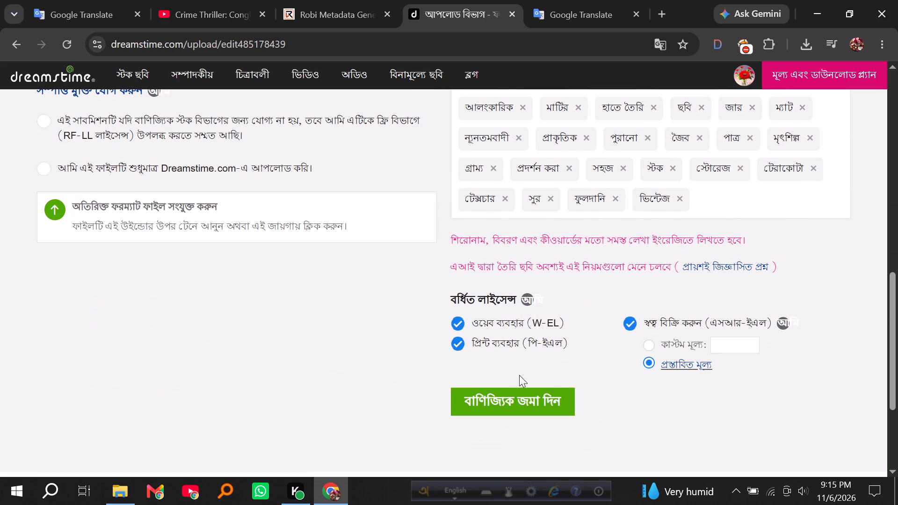
{"action": "scroll", "coordinate": [507, 349], "scroll_direction": "up", "scroll_amount": 7}
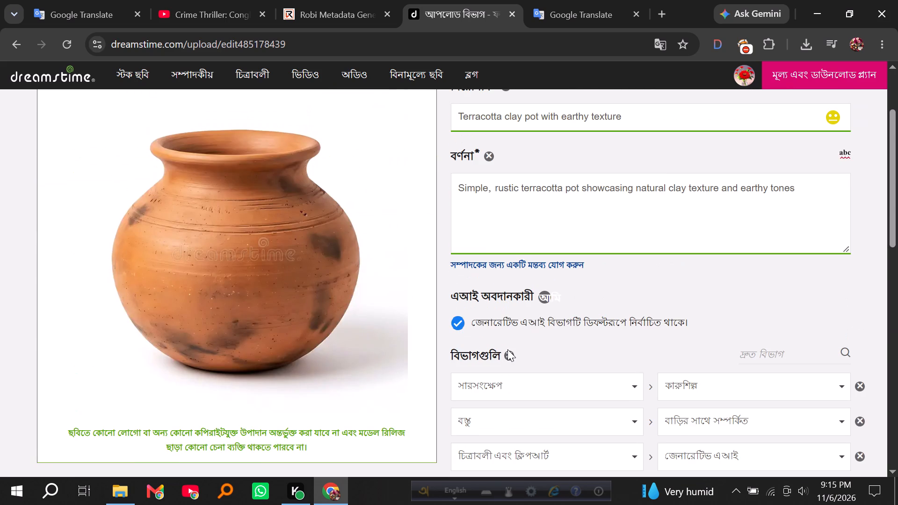
{"action": "scroll", "coordinate": [507, 350], "scroll_direction": "down", "scroll_amount": 7}
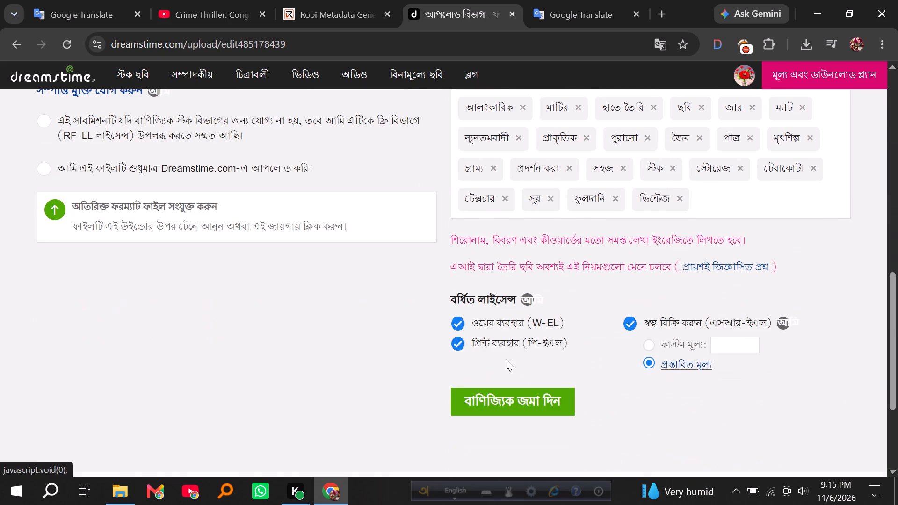
{"action": "left_click", "coordinate": [514, 396]}
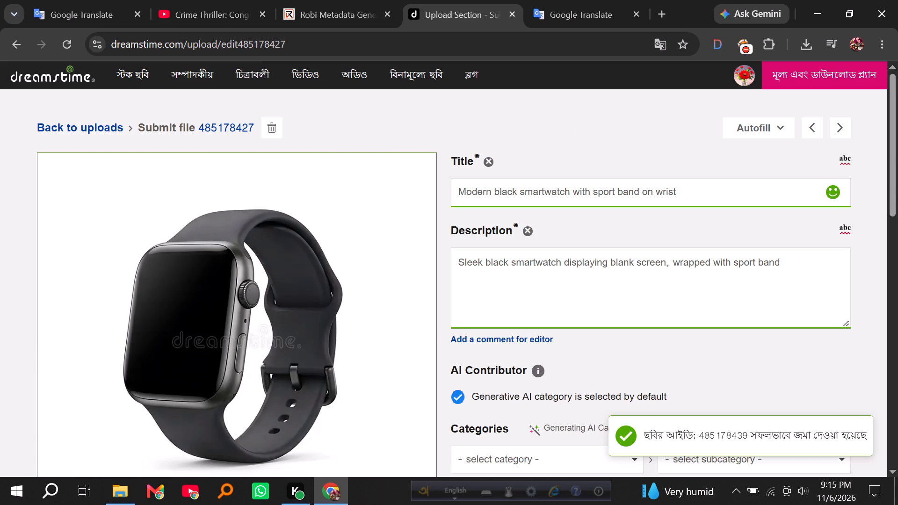
Examine the smartwatch image's keywords and suggested categories, including the category and subcategory options of the second category row.
{"action": "scroll", "coordinate": [530, 313], "scroll_direction": "down", "scroll_amount": 5}
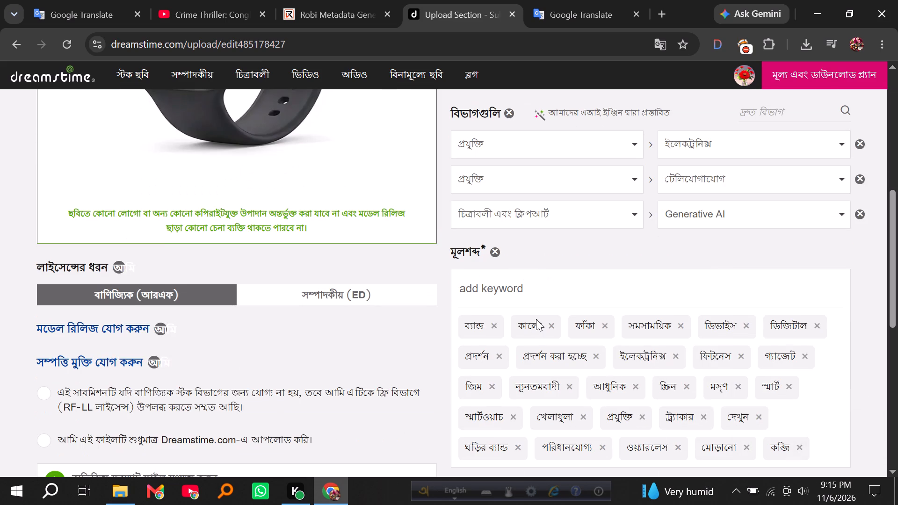
{"action": "scroll", "coordinate": [536, 319], "scroll_direction": "up", "scroll_amount": 4}
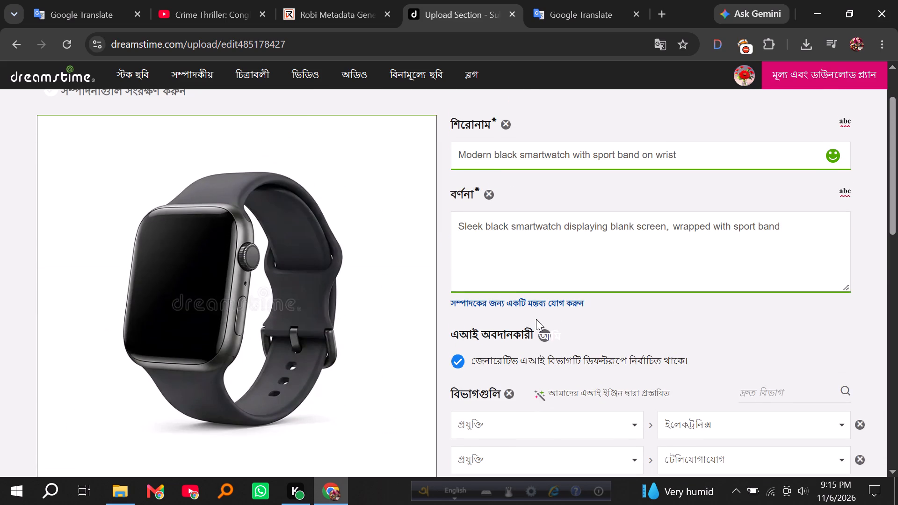
{"action": "scroll", "coordinate": [682, 376], "scroll_direction": "down", "scroll_amount": 1}
{"action": "left_click", "coordinate": [699, 387]}
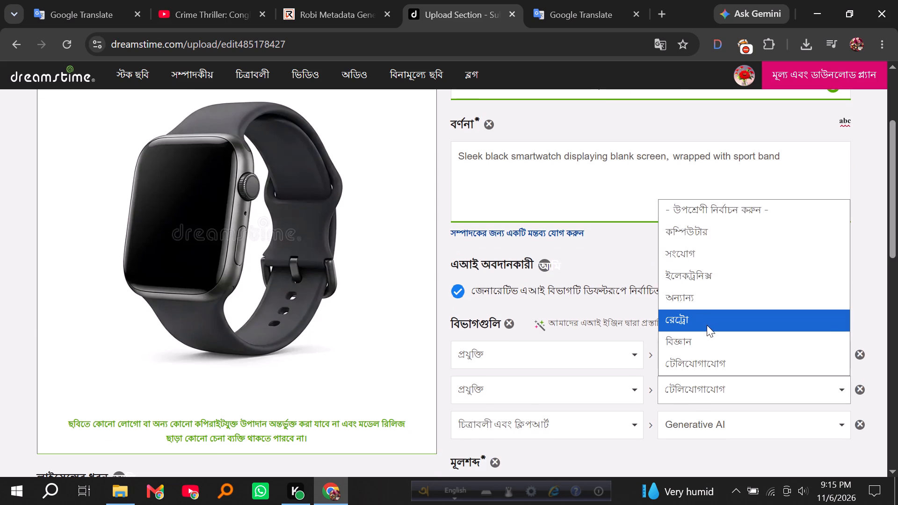
{"action": "scroll", "coordinate": [707, 325], "scroll_direction": "down", "scroll_amount": 4}
{"action": "scroll", "coordinate": [707, 327], "scroll_direction": "up", "scroll_amount": 3}
{"action": "left_click", "coordinate": [592, 391]}
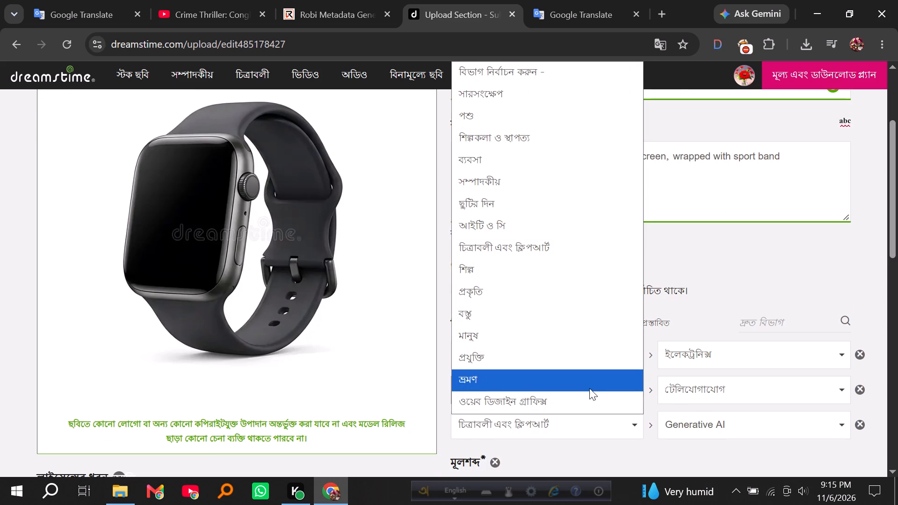
{"action": "scroll", "coordinate": [575, 375], "scroll_direction": "down", "scroll_amount": 5}
{"action": "left_click", "coordinate": [533, 358]}
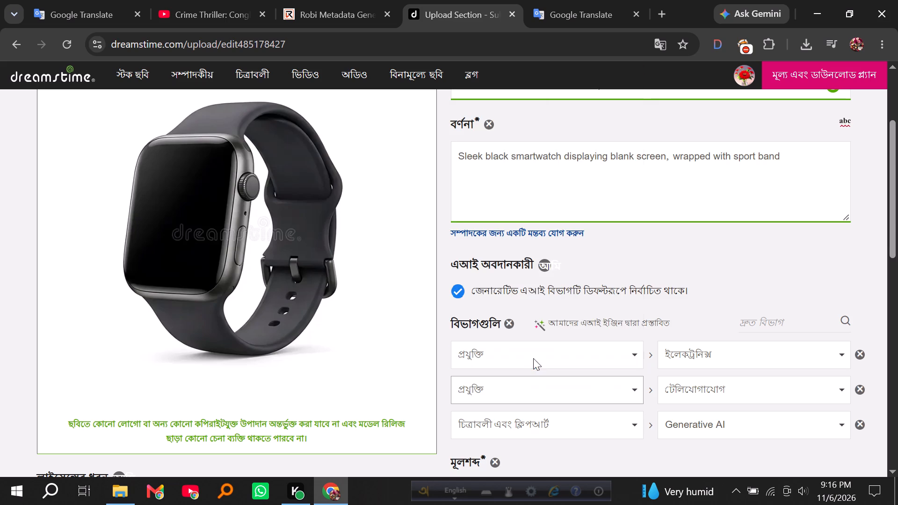
{"action": "left_click", "coordinate": [703, 391]}
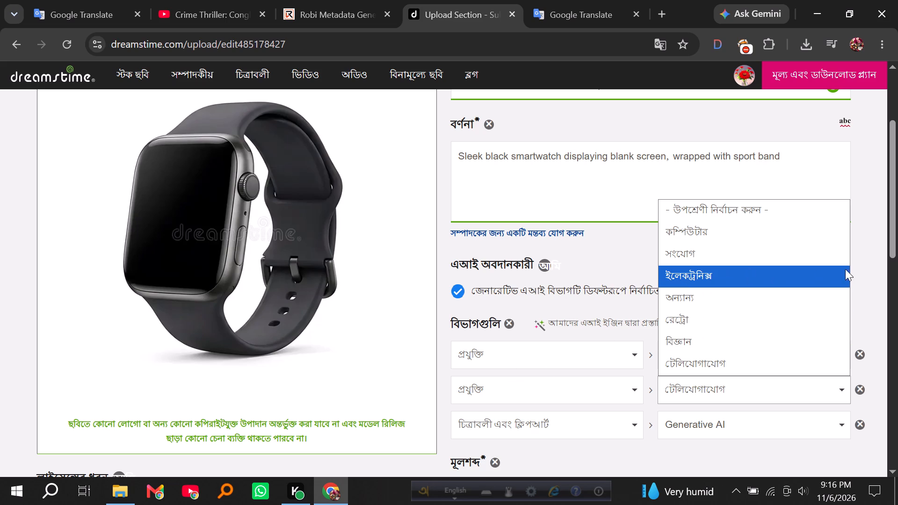
{"action": "left_click", "coordinate": [881, 261]}
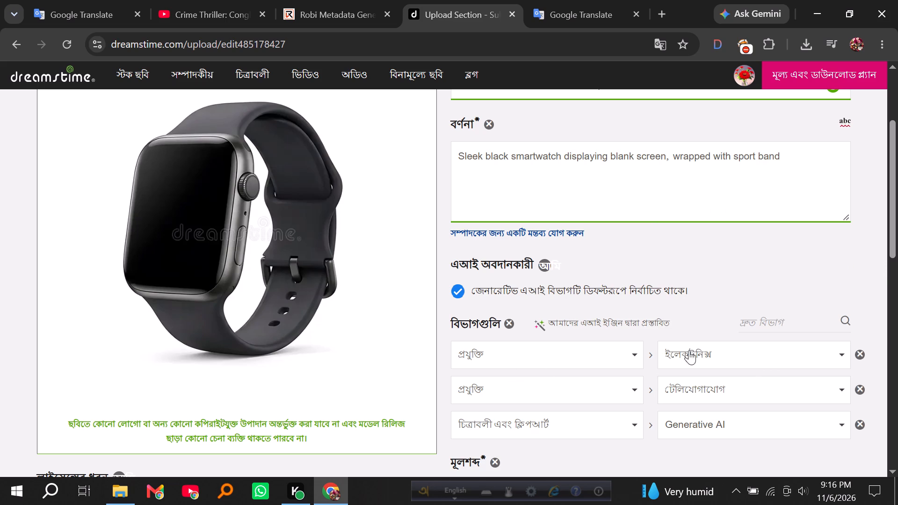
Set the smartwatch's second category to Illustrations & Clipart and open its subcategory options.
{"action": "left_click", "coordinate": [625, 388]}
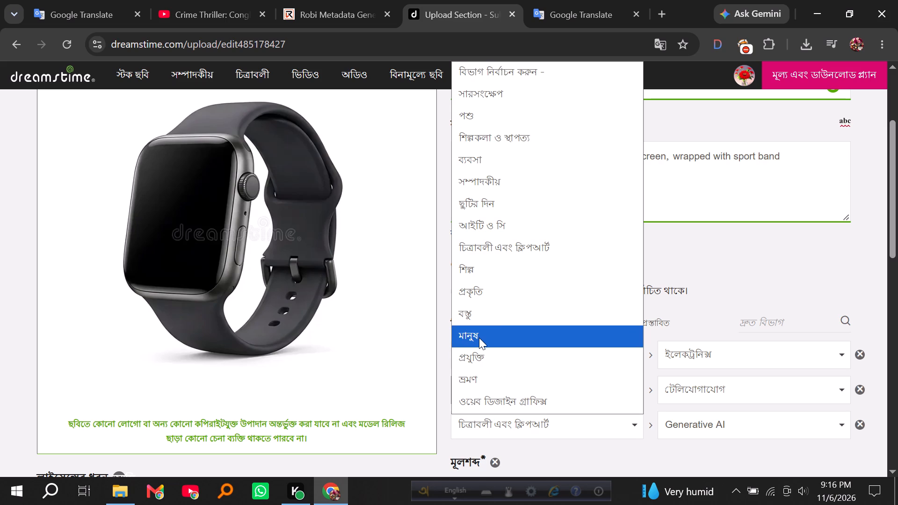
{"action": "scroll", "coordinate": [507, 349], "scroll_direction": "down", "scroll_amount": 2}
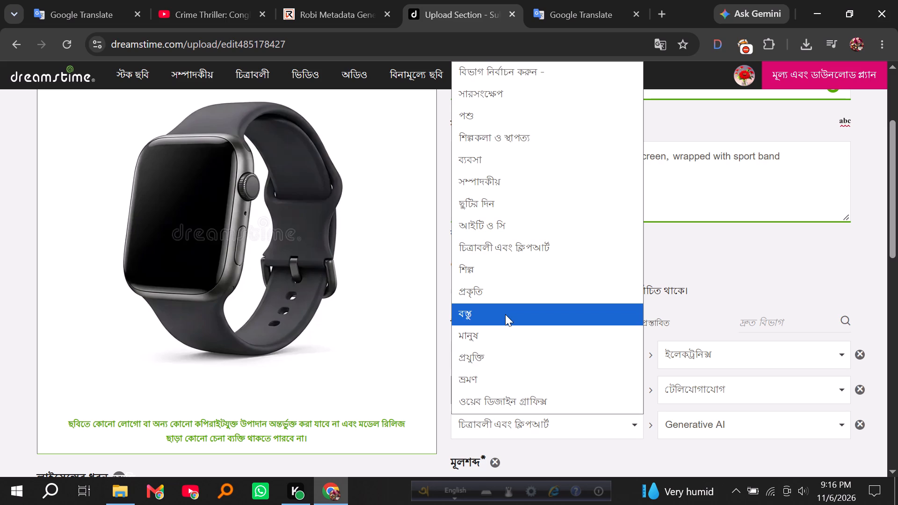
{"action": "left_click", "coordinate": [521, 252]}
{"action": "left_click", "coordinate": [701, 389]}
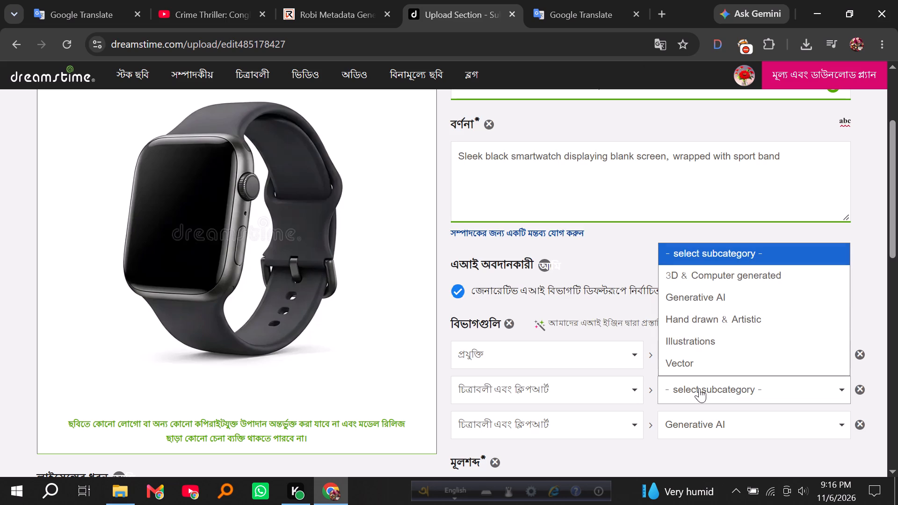
Set the smartwatch's second category to Objects with the subcategory Other.
{"action": "left_click", "coordinate": [607, 387]}
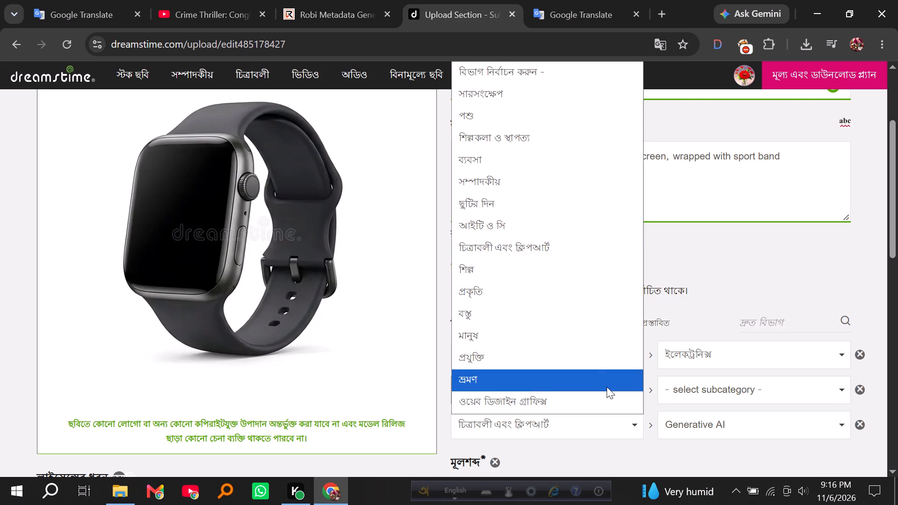
{"action": "left_click", "coordinate": [517, 314]}
{"action": "left_click", "coordinate": [699, 390]}
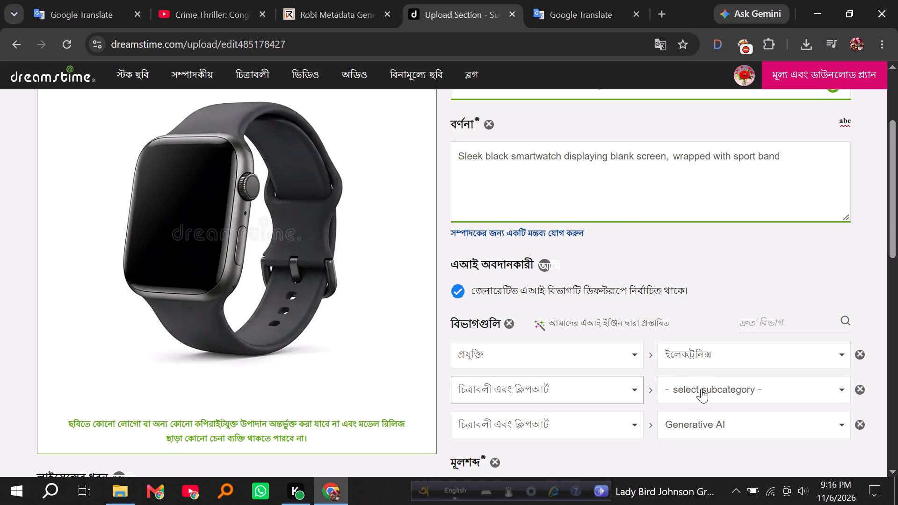
{"action": "left_click", "coordinate": [701, 389]}
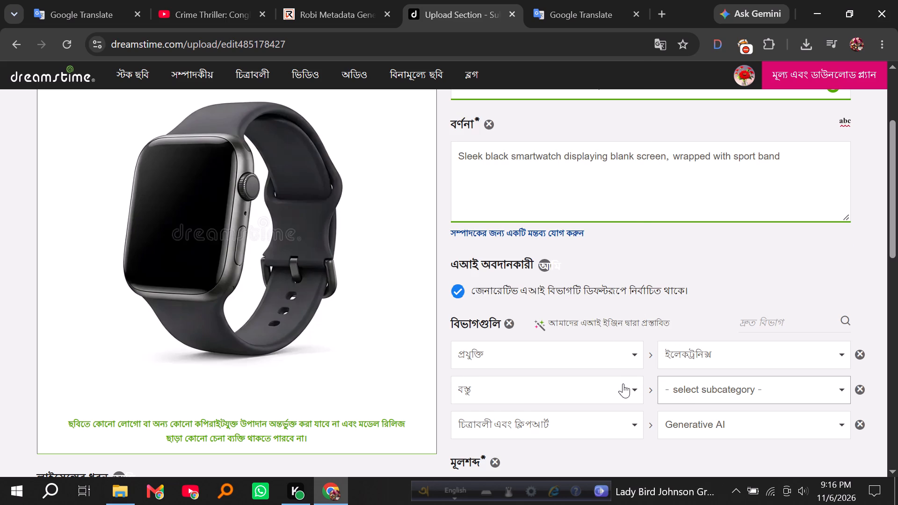
{"action": "left_click", "coordinate": [623, 383]}
{"action": "left_click", "coordinate": [701, 382]}
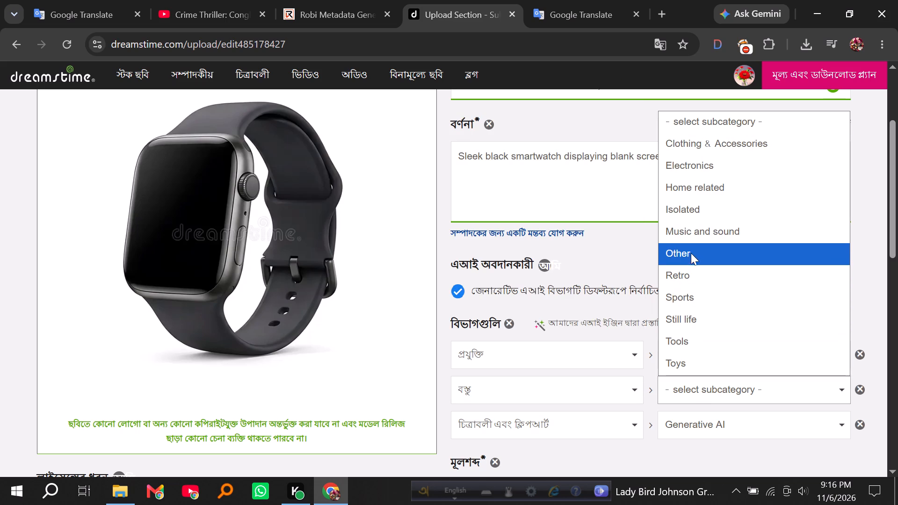
{"action": "left_click", "coordinate": [690, 252]}
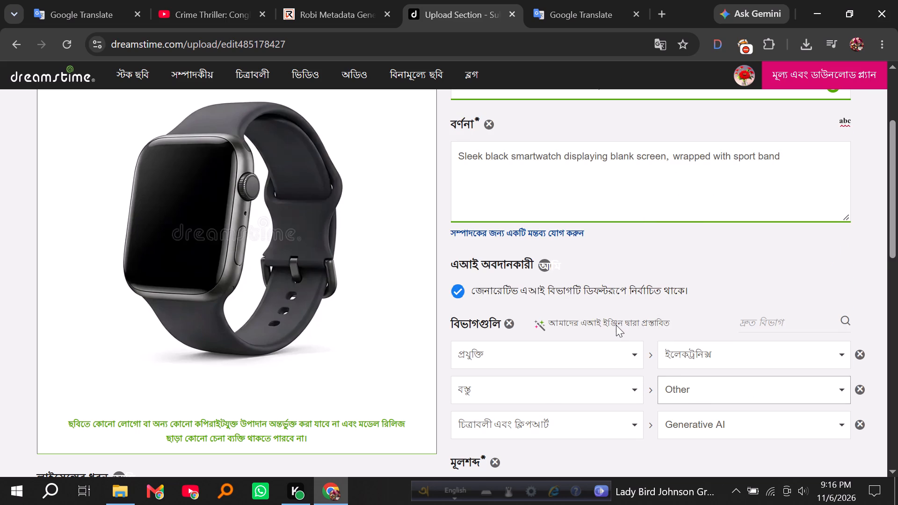
Submit the smartwatch image as commercial.
{"action": "scroll", "coordinate": [616, 328], "scroll_direction": "down", "scroll_amount": 4}
{"action": "scroll", "coordinate": [611, 383], "scroll_direction": "down", "scroll_amount": 3}
{"action": "left_click", "coordinate": [554, 370]}
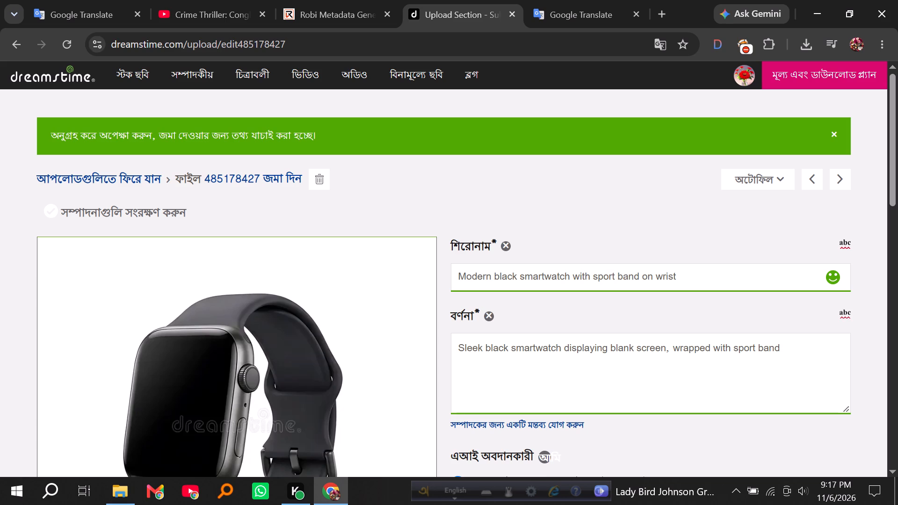
Review the paintbrush image's categories and keywords, and submit it as commercial.
{"action": "scroll", "coordinate": [598, 271], "scroll_direction": "down", "scroll_amount": 3}
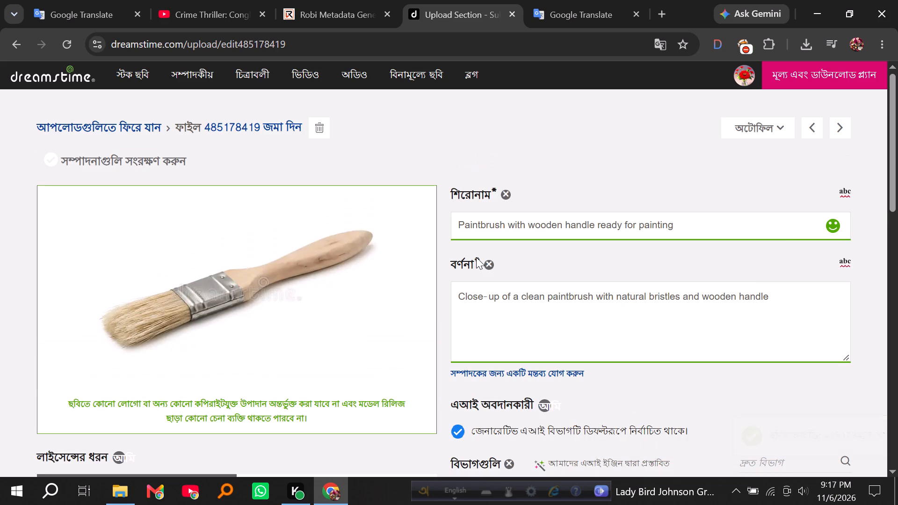
{"action": "scroll", "coordinate": [599, 273], "scroll_direction": "down", "scroll_amount": 6}
{"action": "scroll", "coordinate": [605, 310], "scroll_direction": "up", "scroll_amount": 2}
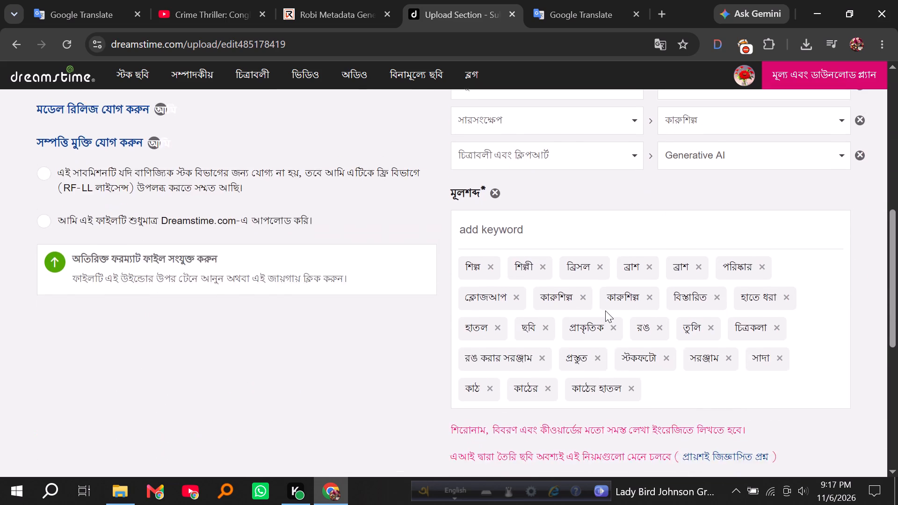
{"action": "scroll", "coordinate": [605, 310], "scroll_direction": "down", "scroll_amount": 5}
{"action": "left_click", "coordinate": [521, 367]}
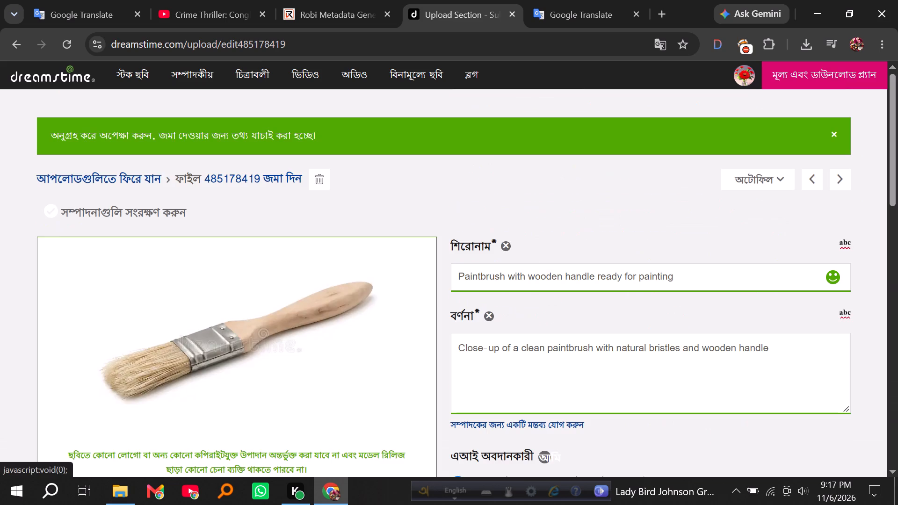
Switch to Robi Metadata and look through the generated metadata entries for the uploaded images.
{"action": "left_click", "coordinate": [331, 0]}
{"action": "scroll", "coordinate": [491, 347], "scroll_direction": "down", "scroll_amount": 9}
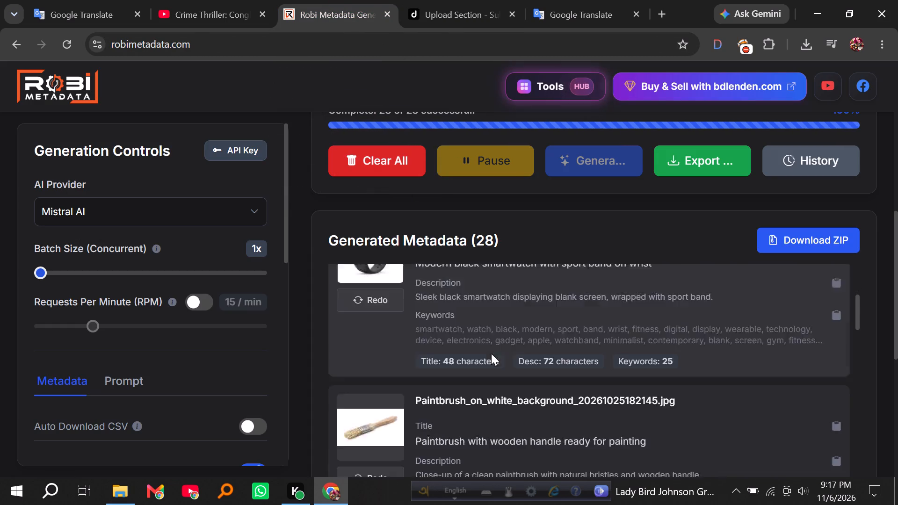
{"action": "scroll", "coordinate": [491, 353], "scroll_direction": "up", "scroll_amount": 17}
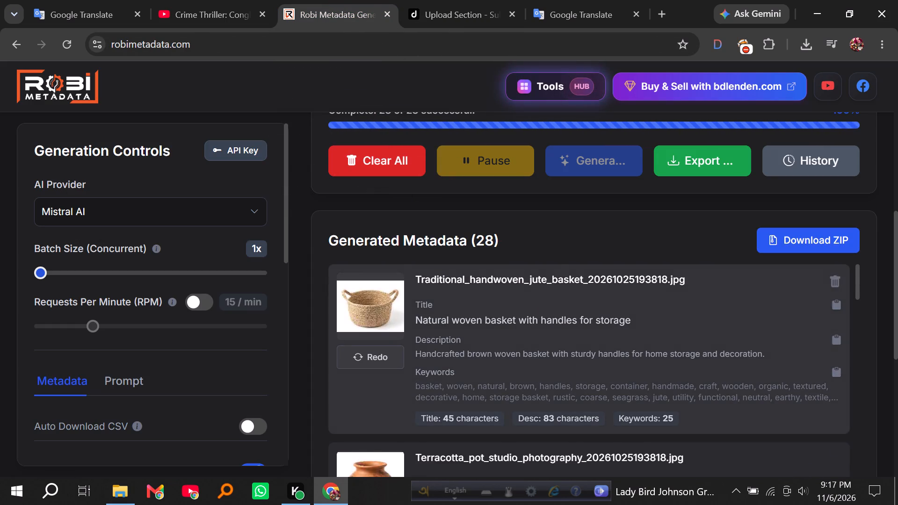
{"action": "scroll", "coordinate": [561, 267], "scroll_direction": "down", "scroll_amount": 1}
{"action": "scroll", "coordinate": [562, 312], "scroll_direction": "up", "scroll_amount": 2}
{"action": "scroll", "coordinate": [632, 177], "scroll_direction": "down", "scroll_amount": 1}
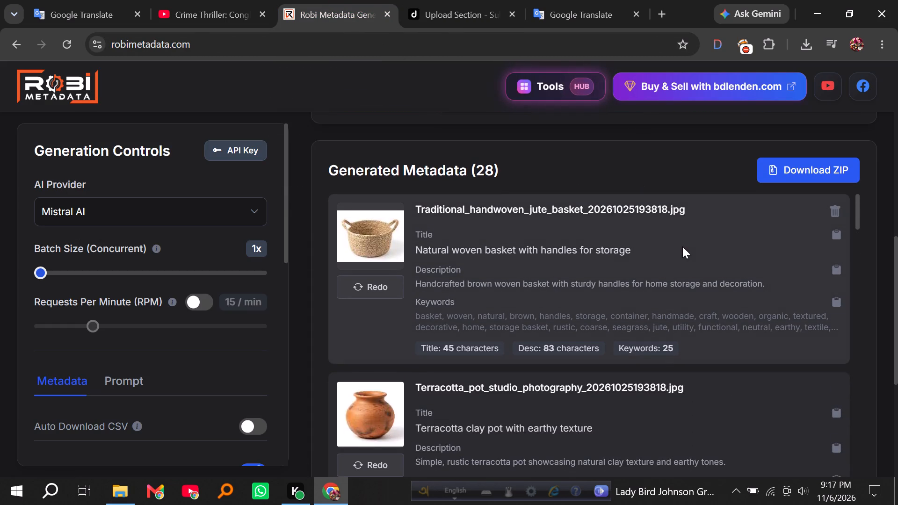
Return to Dreamstime, review the black desk lamp image's categories and keywords, and submit it as commercial.
{"action": "left_click", "coordinate": [473, 7]}
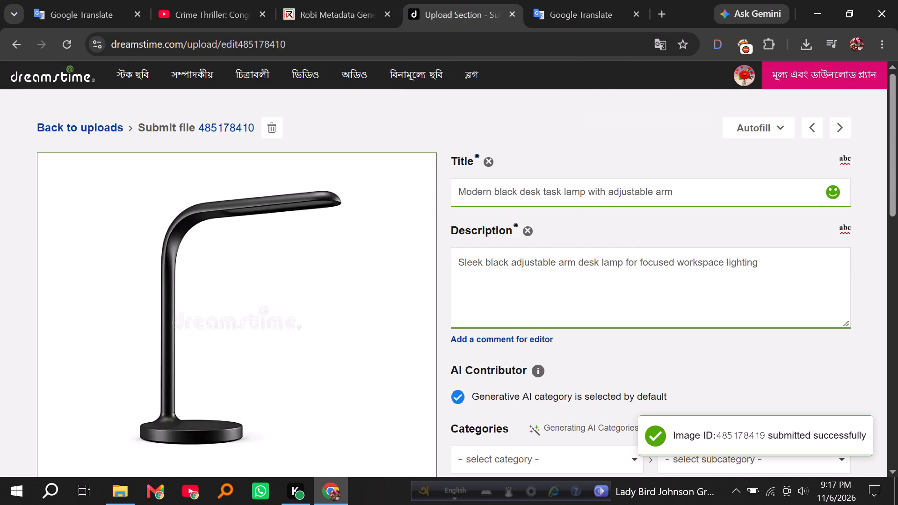
{"action": "scroll", "coordinate": [577, 351], "scroll_direction": "down", "scroll_amount": 3}
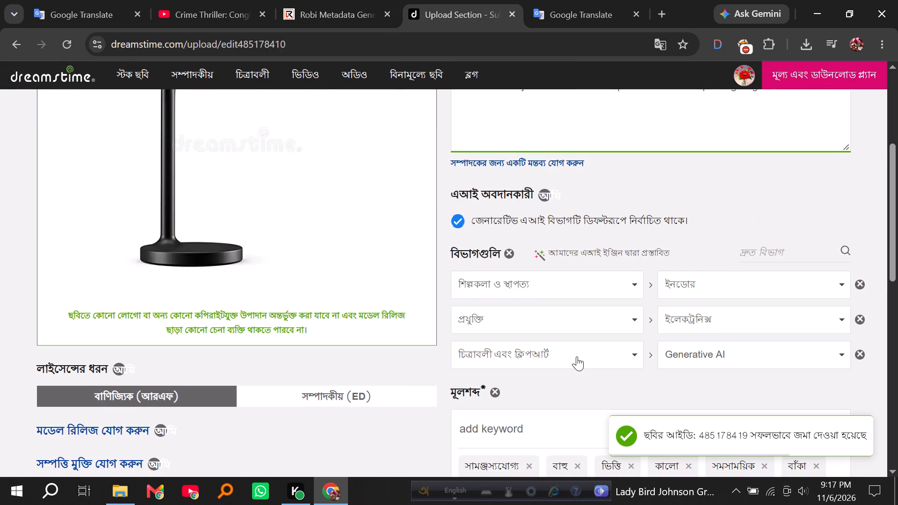
{"action": "scroll", "coordinate": [577, 358], "scroll_direction": "down", "scroll_amount": 4}
{"action": "scroll", "coordinate": [518, 411], "scroll_direction": "down", "scroll_amount": 3}
{"action": "left_click", "coordinate": [514, 295]}
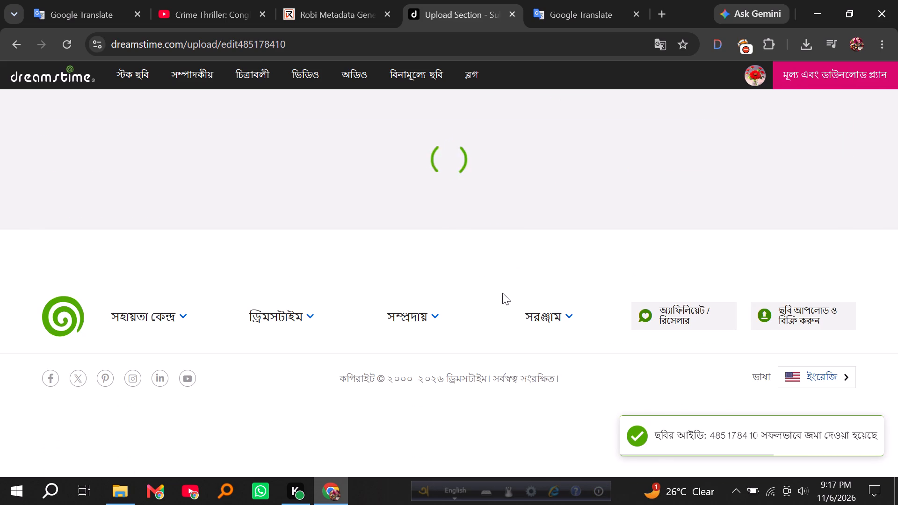
Review the mechanical keyboard image's title, description, categories and keywords, and submit it as commercial.
{"action": "scroll", "coordinate": [512, 313], "scroll_direction": "down", "scroll_amount": 4}
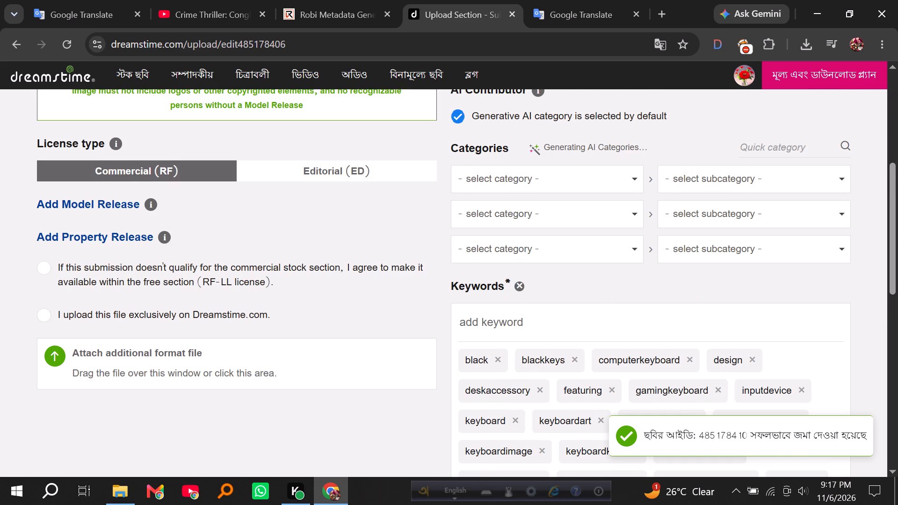
{"action": "scroll", "coordinate": [513, 317], "scroll_direction": "up", "scroll_amount": 3}
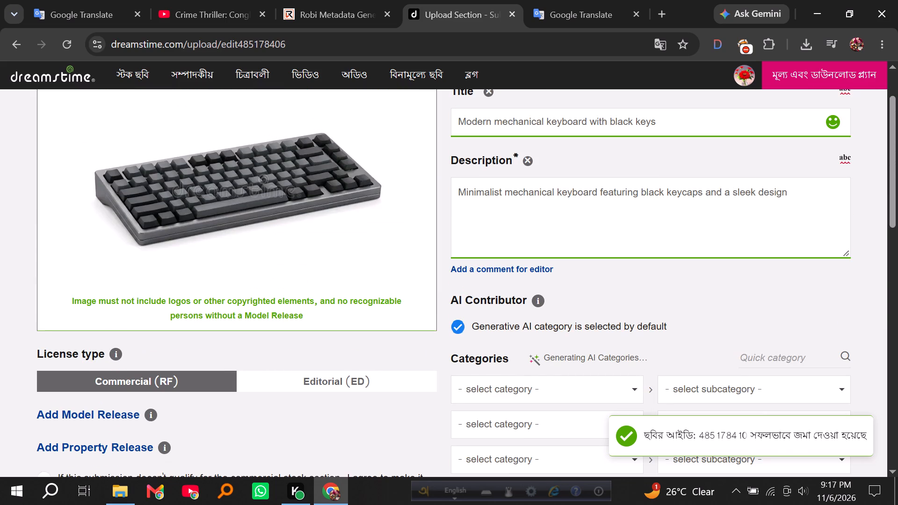
{"action": "scroll", "coordinate": [540, 305], "scroll_direction": "down", "scroll_amount": 2}
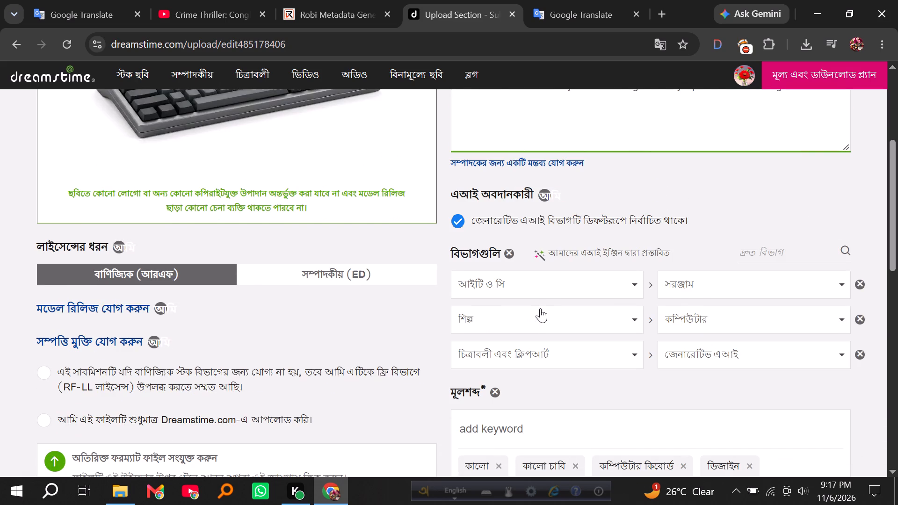
{"action": "scroll", "coordinate": [540, 311], "scroll_direction": "up", "scroll_amount": 2}
{"action": "scroll", "coordinate": [540, 314], "scroll_direction": "down", "scroll_amount": 4}
{"action": "scroll", "coordinate": [519, 414], "scroll_direction": "down", "scroll_amount": 5}
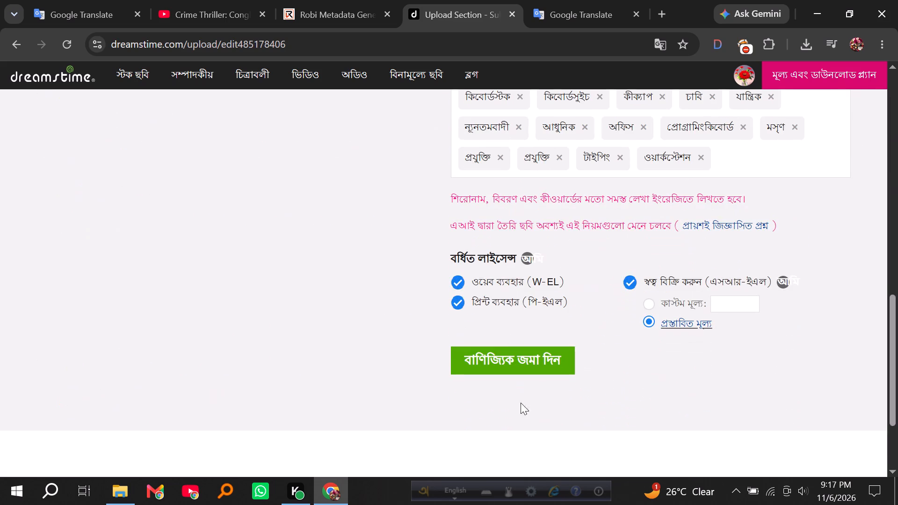
{"action": "left_click", "coordinate": [520, 363]}
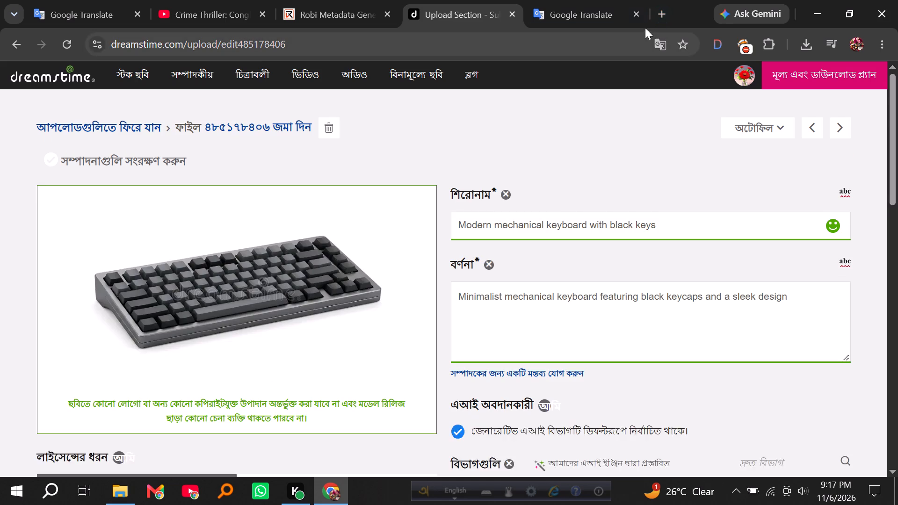
Search for the Vecteezy contributor site in a new browser tab and open its Content Manager.
{"action": "left_click", "coordinate": [659, 14]}
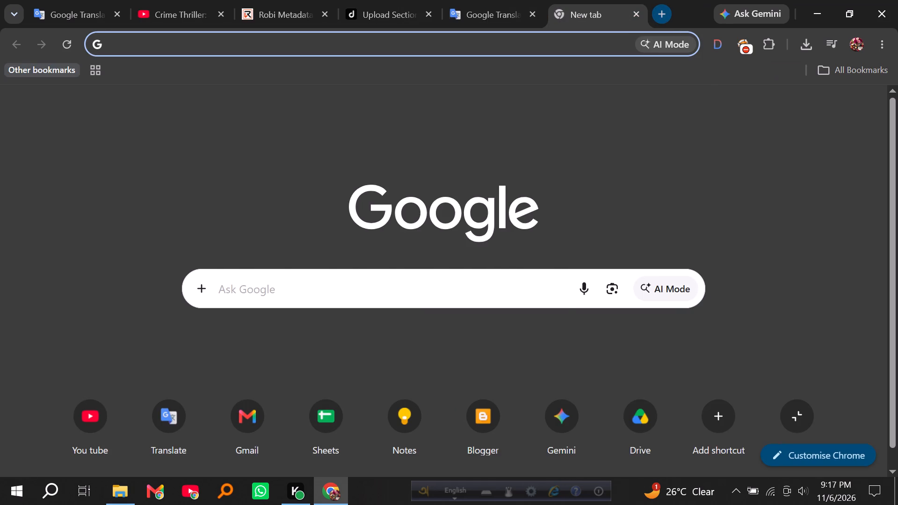
{"action": "key", "text": "v"}
{"action": "key", "text": "Return"}
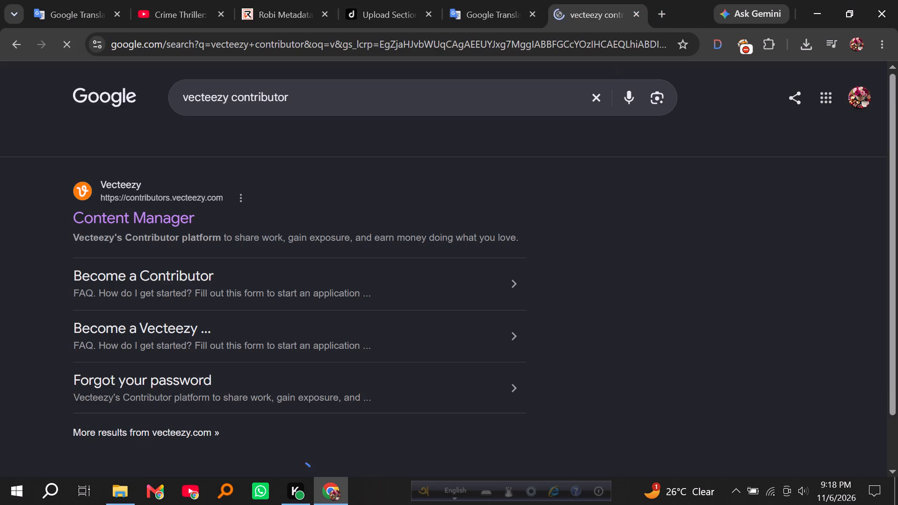
{"action": "left_click", "coordinate": [179, 214]}
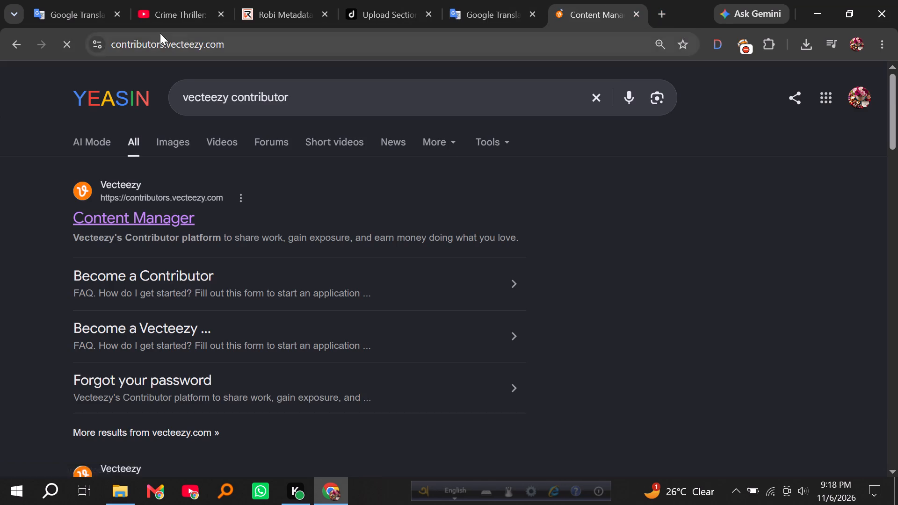
Close the Google Translate tab that holds the terracotta clay pot title.
{"action": "left_click", "coordinate": [290, 0]}
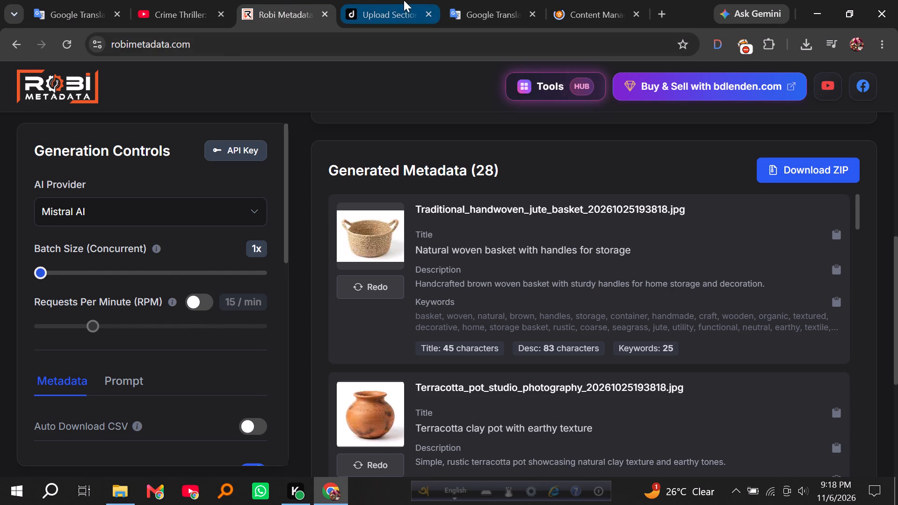
{"action": "left_click", "coordinate": [404, 0]}
{"action": "left_click", "coordinate": [486, 4]}
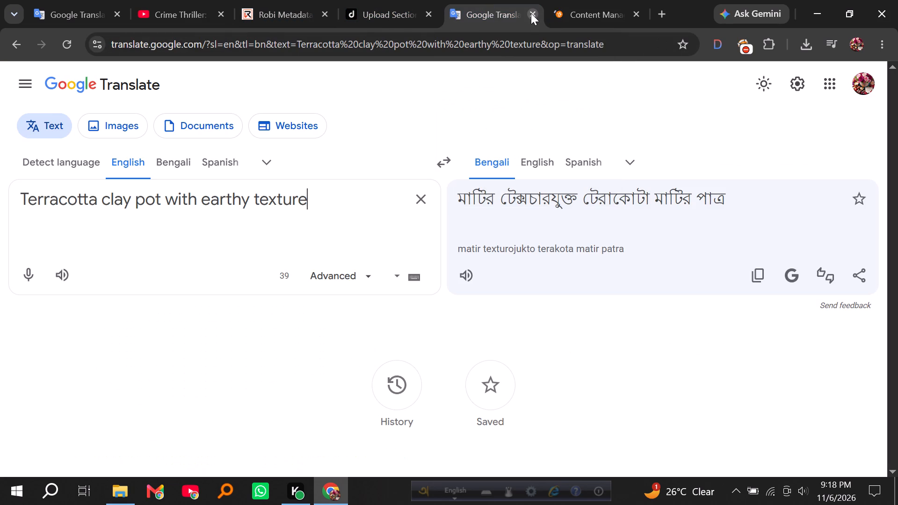
{"action": "left_click", "coordinate": [531, 13]}
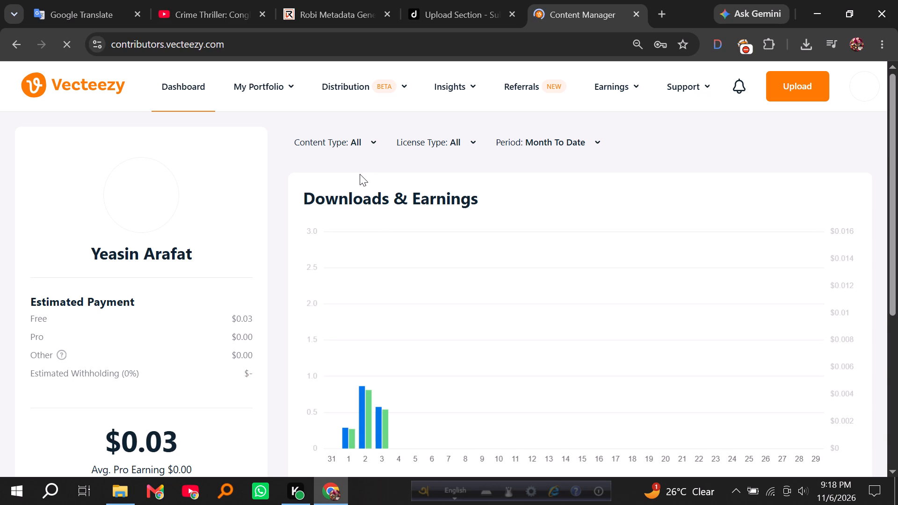
Examine the Vecteezy dashboard's month-to-date downloads, earnings and most popular files, and check the portfolio and earnings options.
{"action": "scroll", "coordinate": [410, 297], "scroll_direction": "down", "scroll_amount": 3}
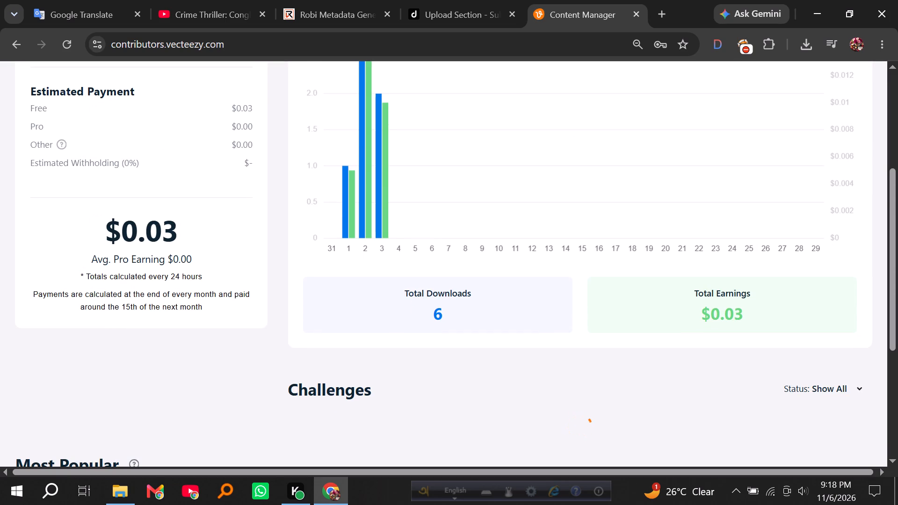
{"action": "scroll", "coordinate": [404, 289], "scroll_direction": "down", "scroll_amount": 3}
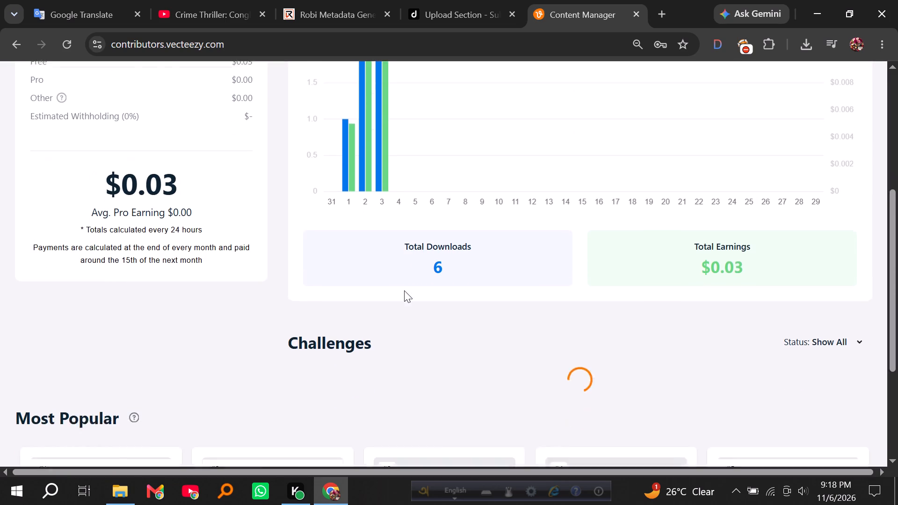
{"action": "scroll", "coordinate": [404, 290], "scroll_direction": "down", "scroll_amount": 1}
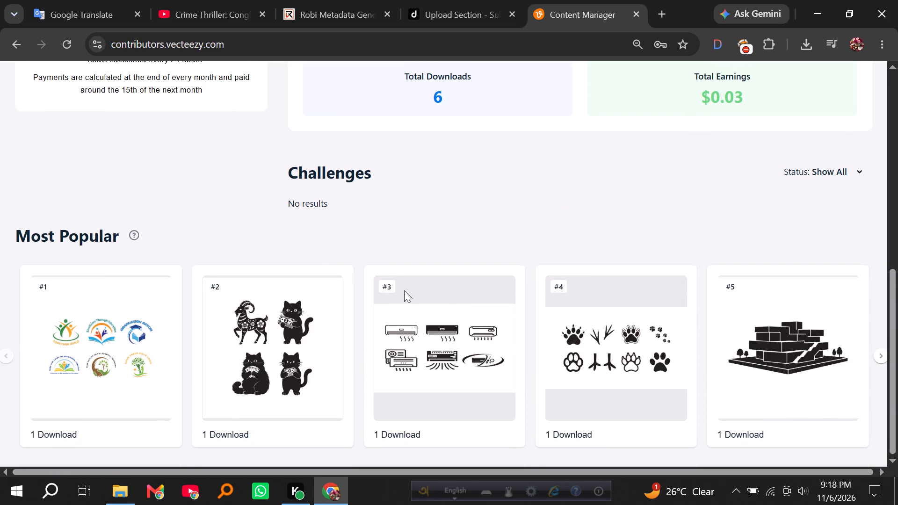
{"action": "scroll", "coordinate": [404, 290], "scroll_direction": "up", "scroll_amount": 12}
{"action": "left_click", "coordinate": [275, 88]}
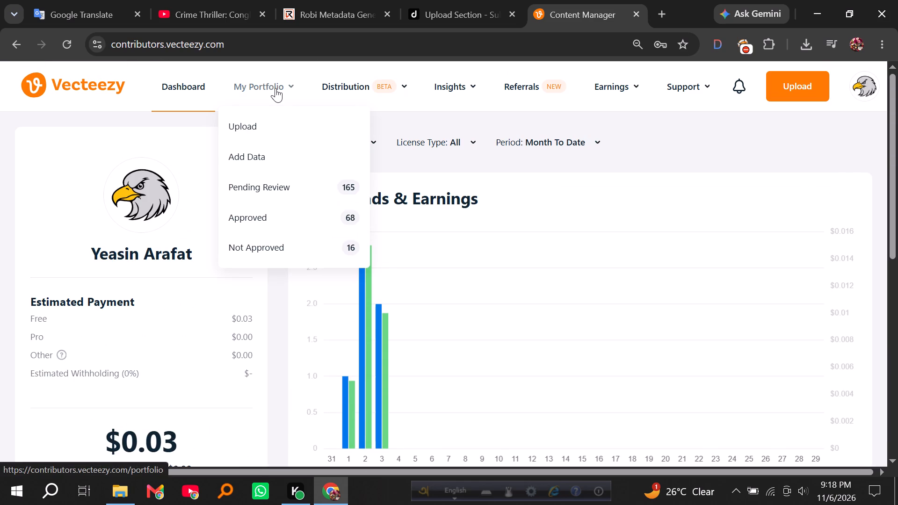
{"action": "left_click", "coordinate": [617, 91]}
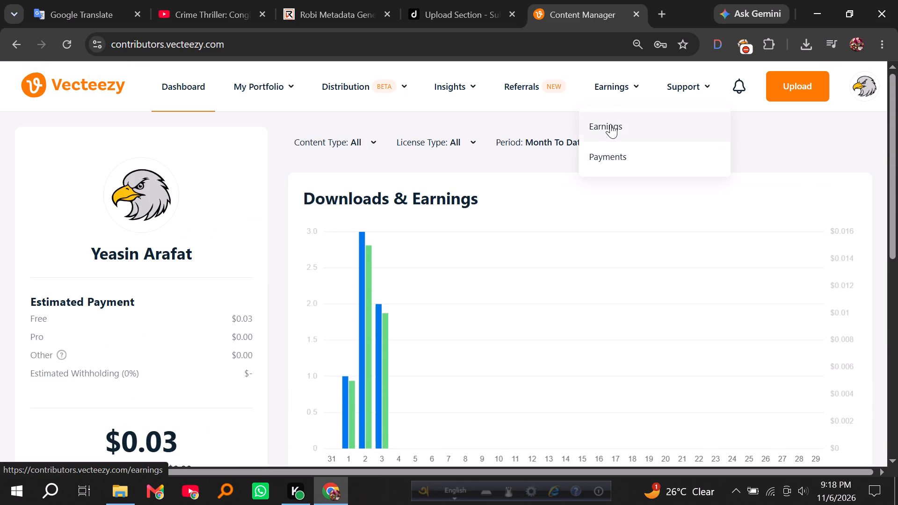
Set the dashboard period to Lifetime and examine the downloads, earnings and most popular files.
{"action": "left_click", "coordinate": [563, 148]}
{"action": "left_click", "coordinate": [523, 322]}
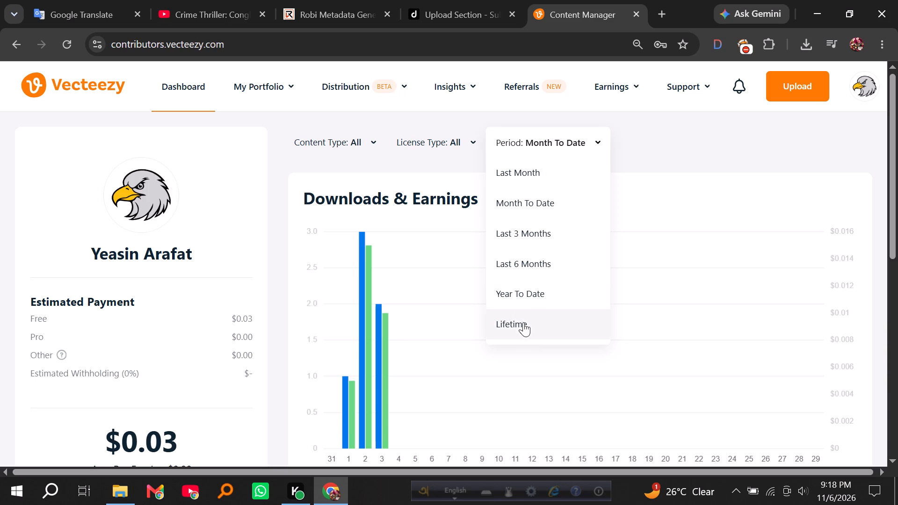
{"action": "scroll", "coordinate": [435, 264], "scroll_direction": "down", "scroll_amount": 2}
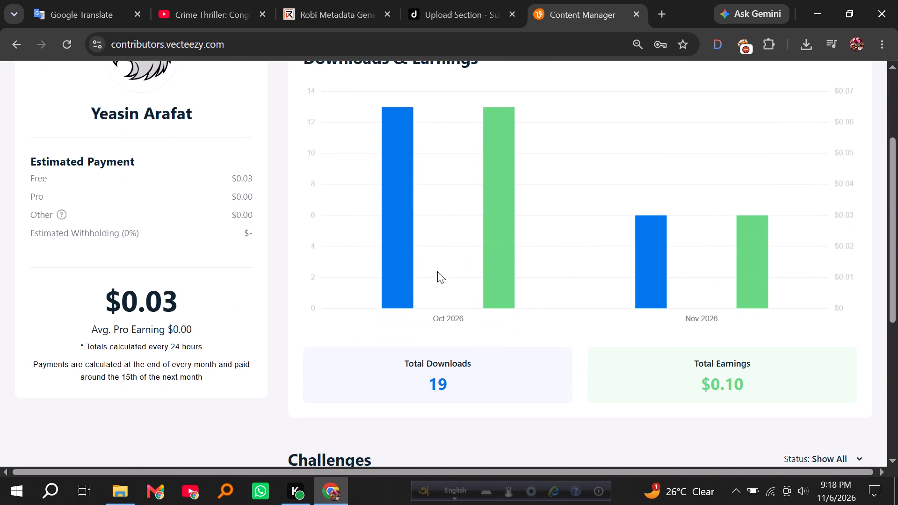
{"action": "scroll", "coordinate": [437, 271], "scroll_direction": "down", "scroll_amount": 2}
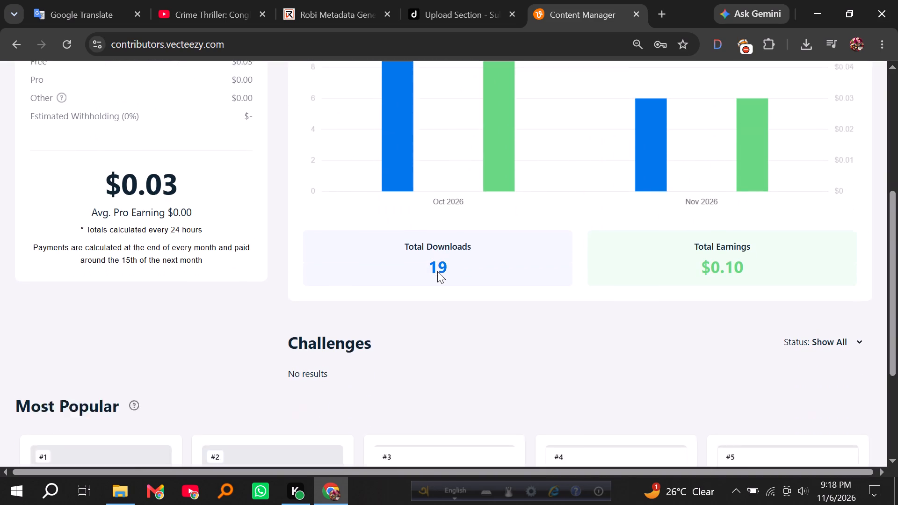
{"action": "scroll", "coordinate": [437, 271], "scroll_direction": "down", "scroll_amount": 2}
{"action": "scroll", "coordinate": [437, 271], "scroll_direction": "up", "scroll_amount": 1}
{"action": "scroll", "coordinate": [438, 273], "scroll_direction": "down", "scroll_amount": 1}
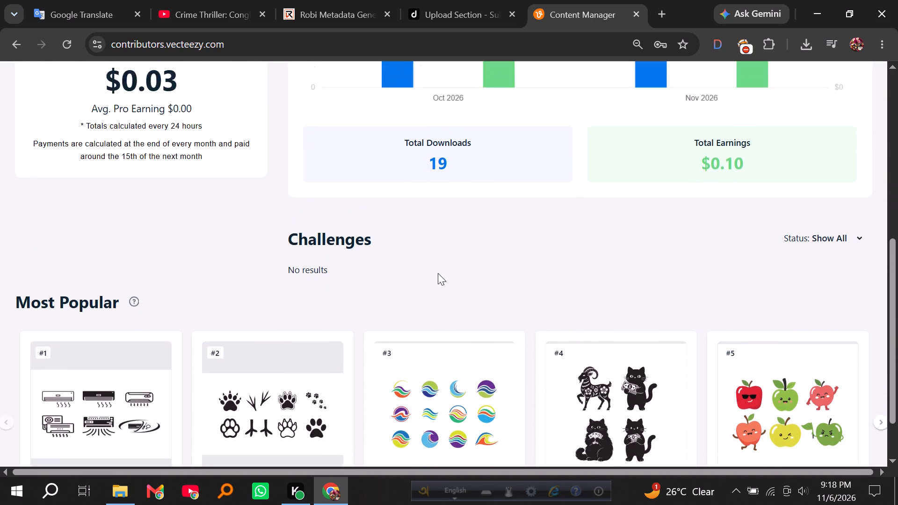
{"action": "scroll", "coordinate": [438, 273], "scroll_direction": "down", "scroll_amount": 2}
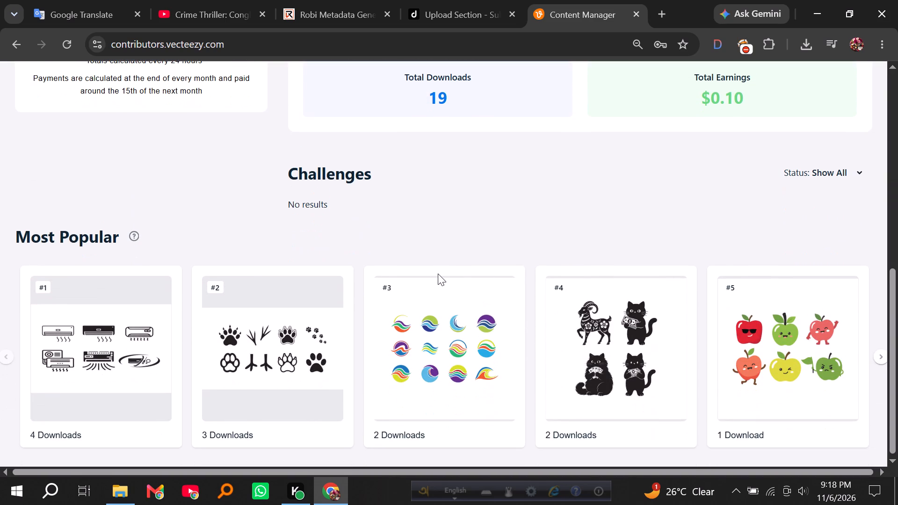
Browse the lifetime most popular files through rank #13 to compare their downloads.
{"action": "left_click", "coordinate": [876, 356]}
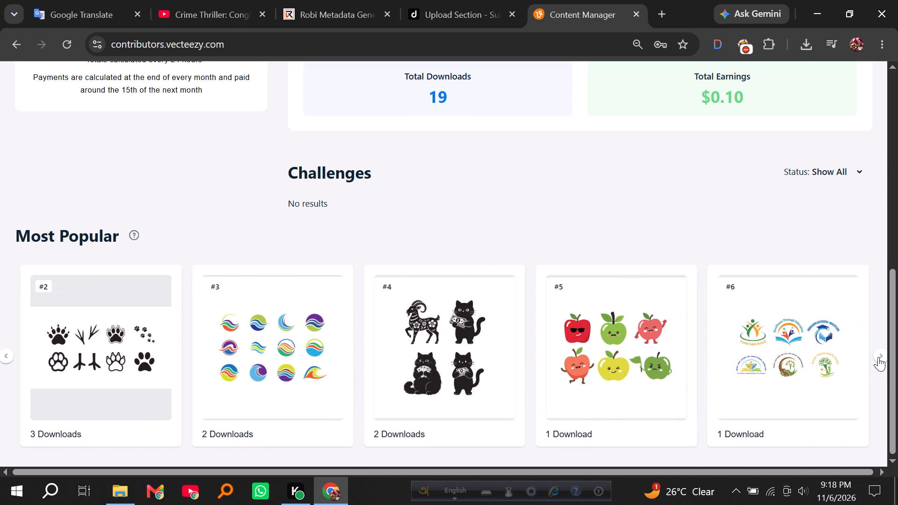
{"action": "left_click", "coordinate": [878, 356]}
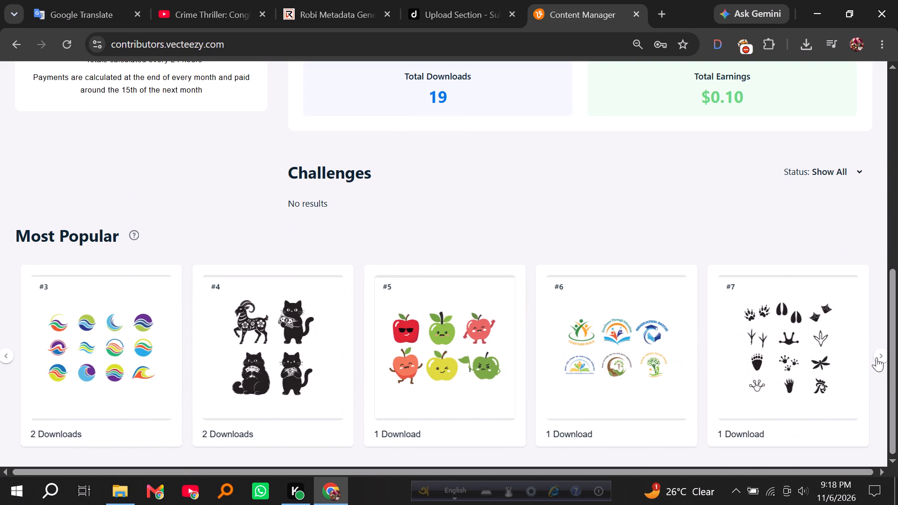
{"action": "left_click", "coordinate": [876, 357]}
{"action": "left_click", "coordinate": [877, 354]}
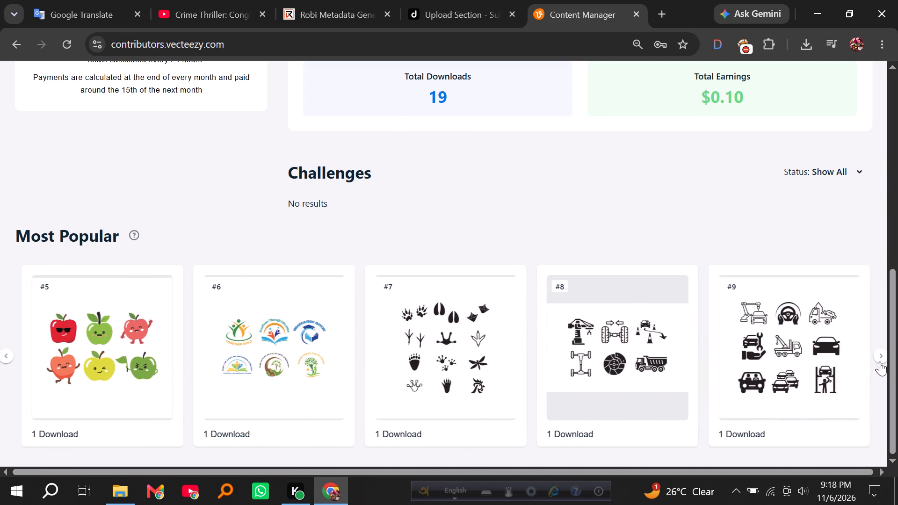
{"action": "left_click", "coordinate": [878, 355]}
{"action": "left_click", "coordinate": [878, 353]}
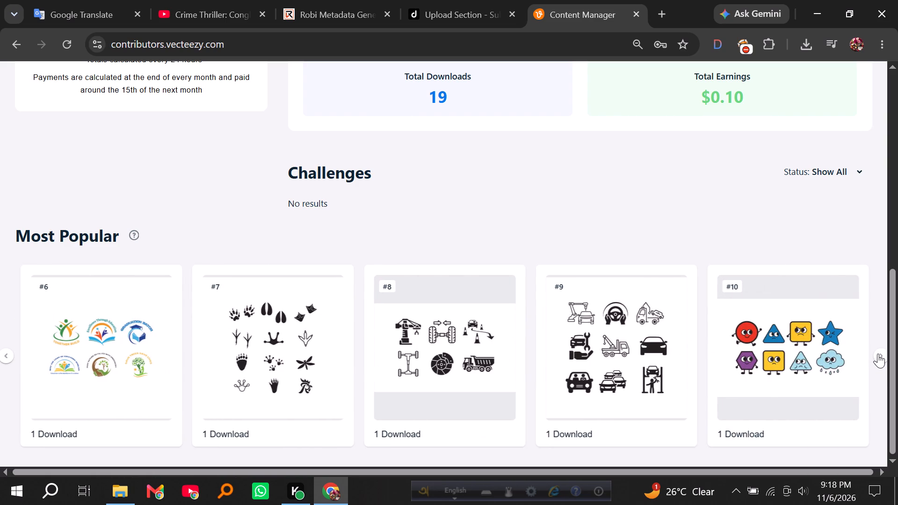
{"action": "left_click", "coordinate": [879, 353]}
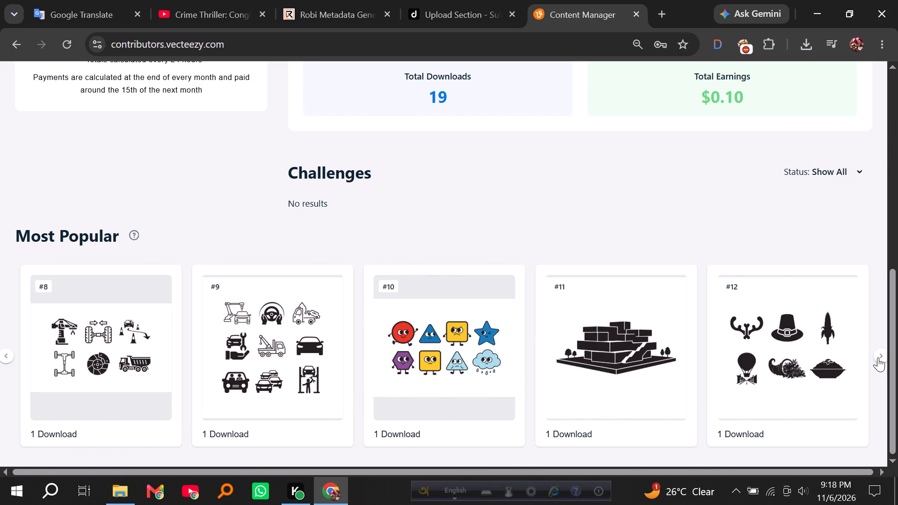
{"action": "left_click", "coordinate": [879, 355]}
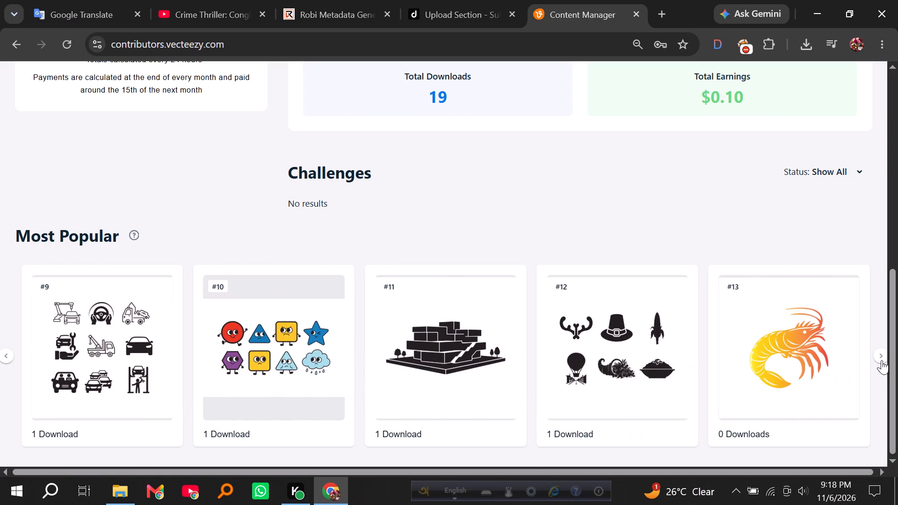
Open the Upload page of the Vecteezy portfolio.
{"action": "scroll", "coordinate": [694, 198], "scroll_direction": "up", "scroll_amount": 8}
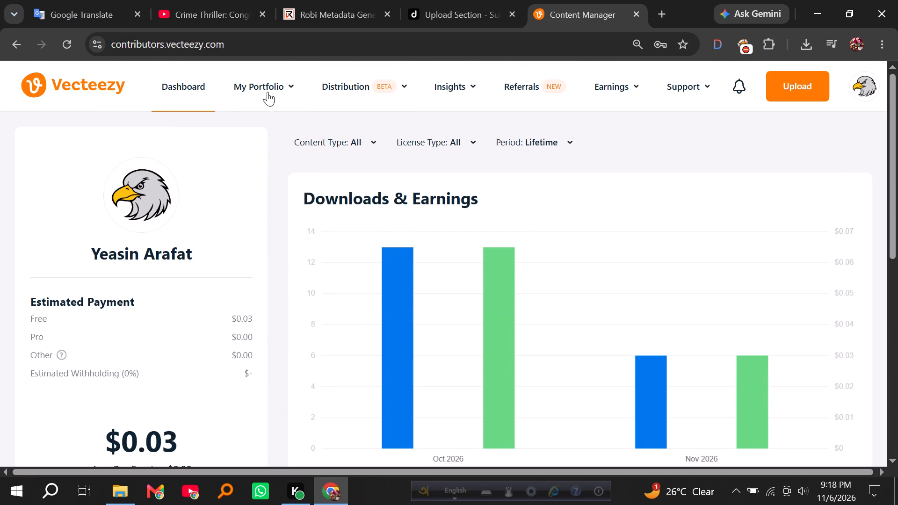
{"action": "left_click", "coordinate": [268, 92]}
{"action": "left_click", "coordinate": [248, 123]}
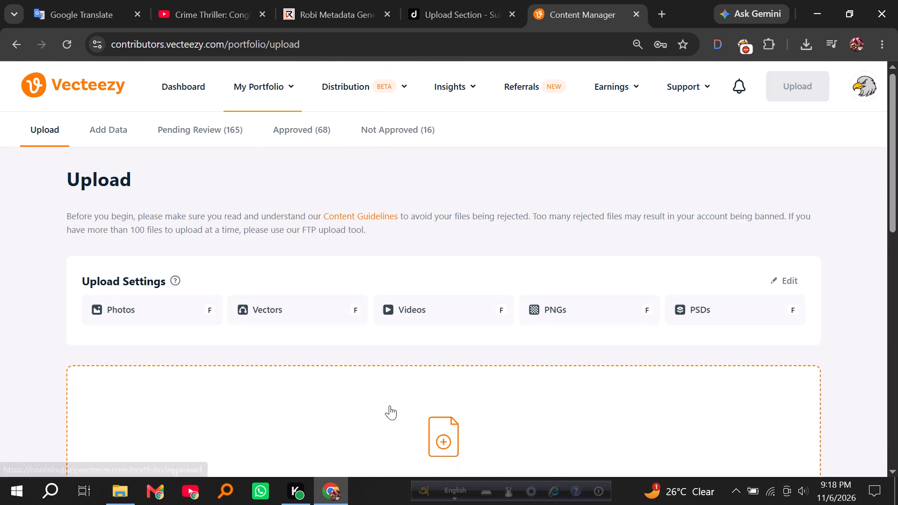
Upload Ceramic_paint_palette_isolated_20261025182145.jpg from New folder (4) in Downloads to the Vecteezy Upload page.
{"action": "left_click", "coordinate": [127, 490]}
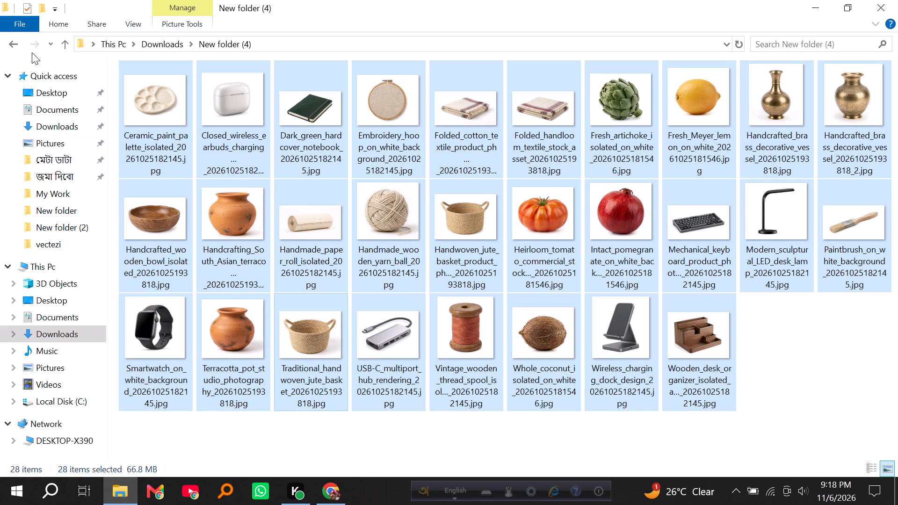
{"action": "left_click", "coordinate": [16, 41]}
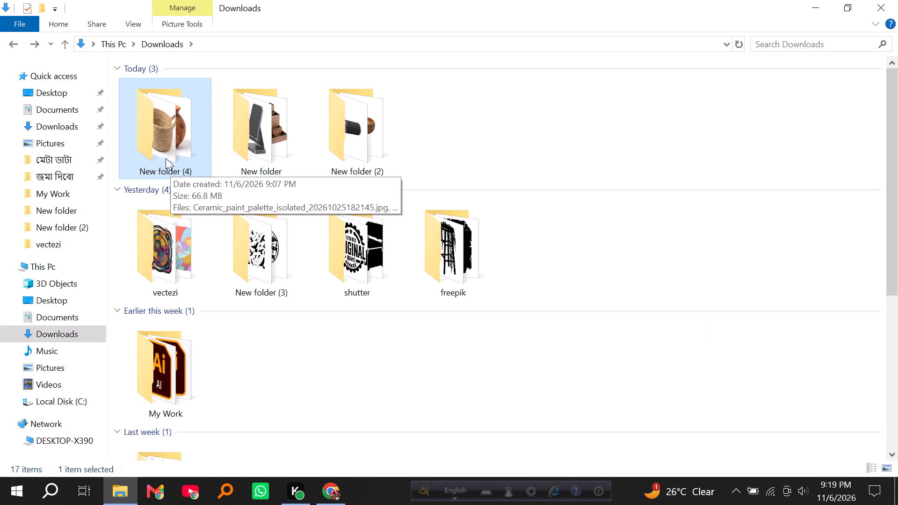
{"action": "double_click", "coordinate": [166, 158]}
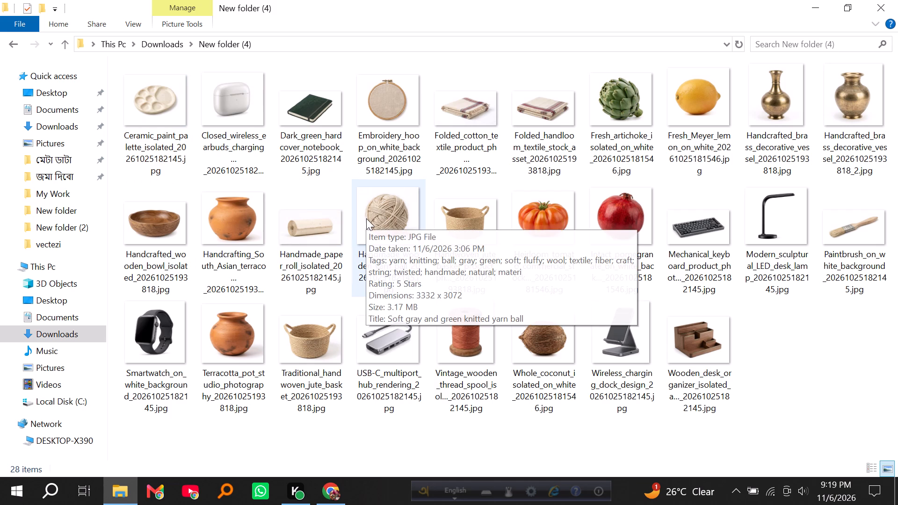
{"action": "left_click_drag", "start_coordinate": [149, 120], "coordinate": [328, 502]}
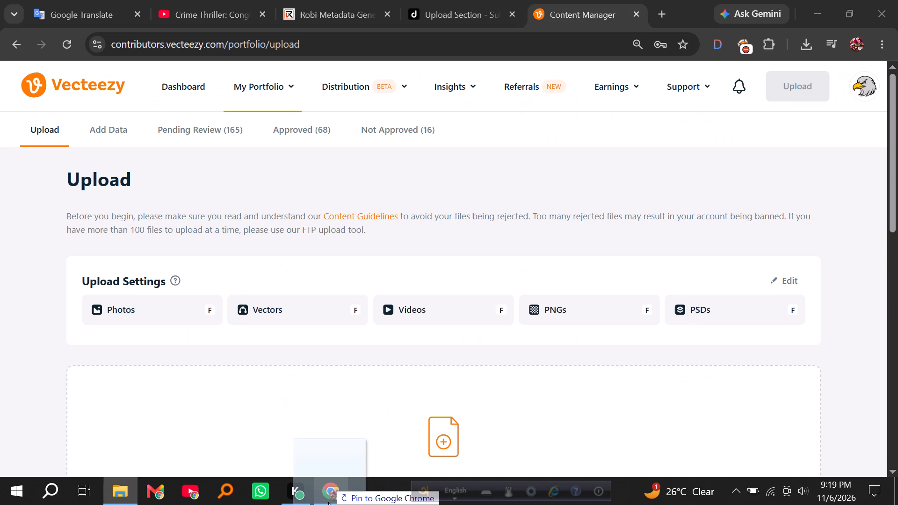
{"action": "left_click_drag", "start_coordinate": [328, 502], "coordinate": [411, 439]}
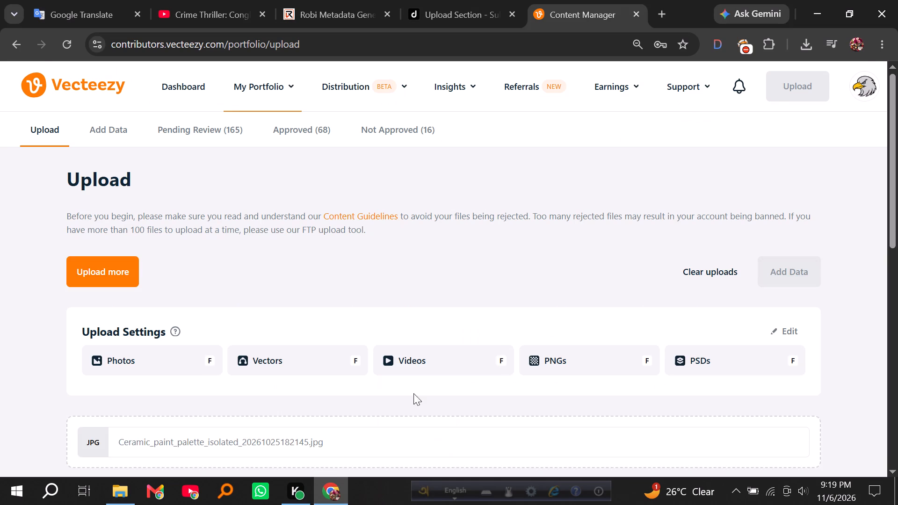
{"action": "scroll", "coordinate": [419, 376], "scroll_direction": "down", "scroll_amount": 2}
Return to Dreamstime and submit the pomegranate image, file 485178395, as commercial.
{"action": "left_click", "coordinate": [352, 0]}
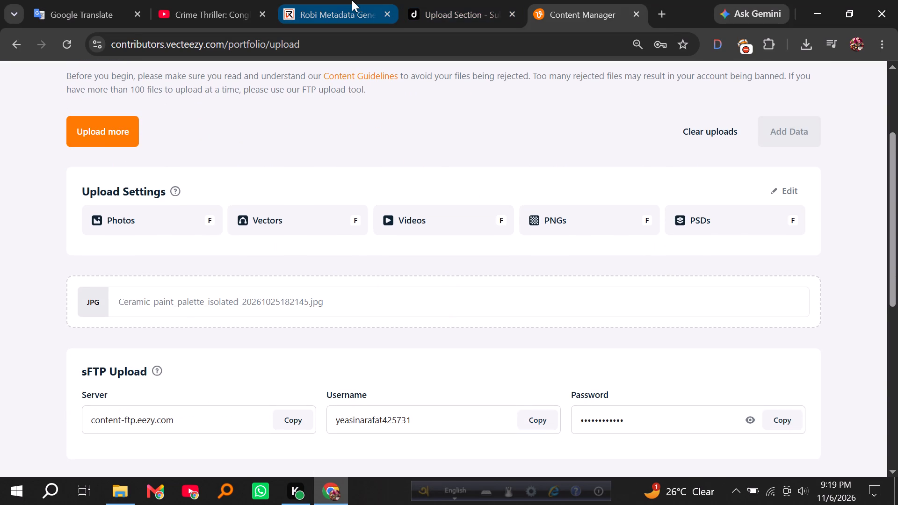
{"action": "left_click", "coordinate": [464, 0]}
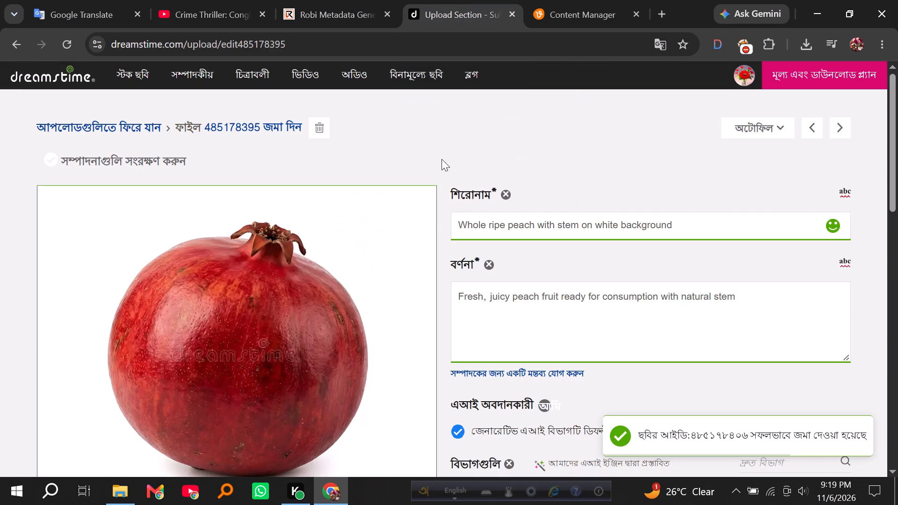
{"action": "scroll", "coordinate": [558, 328], "scroll_direction": "down", "scroll_amount": 4}
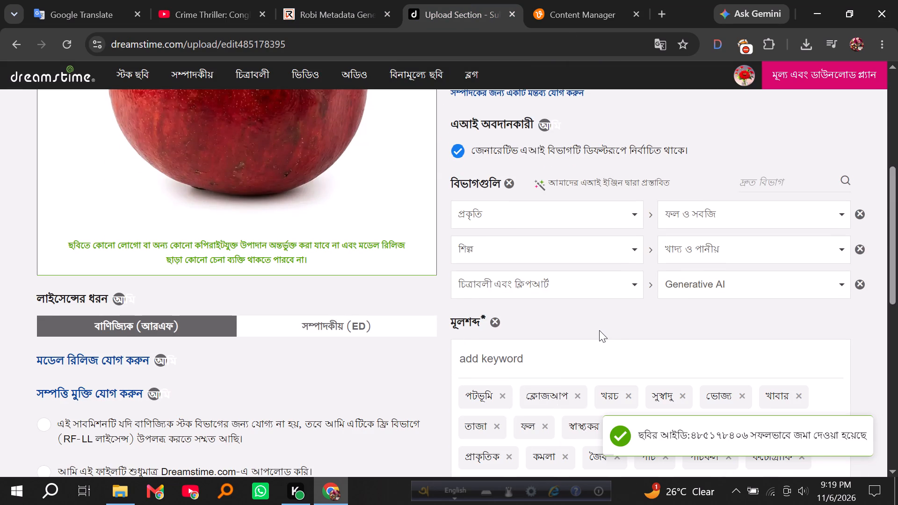
{"action": "scroll", "coordinate": [599, 330], "scroll_direction": "down", "scroll_amount": 3}
{"action": "scroll", "coordinate": [516, 413], "scroll_direction": "down", "scroll_amount": 3}
{"action": "left_click", "coordinate": [511, 295]}
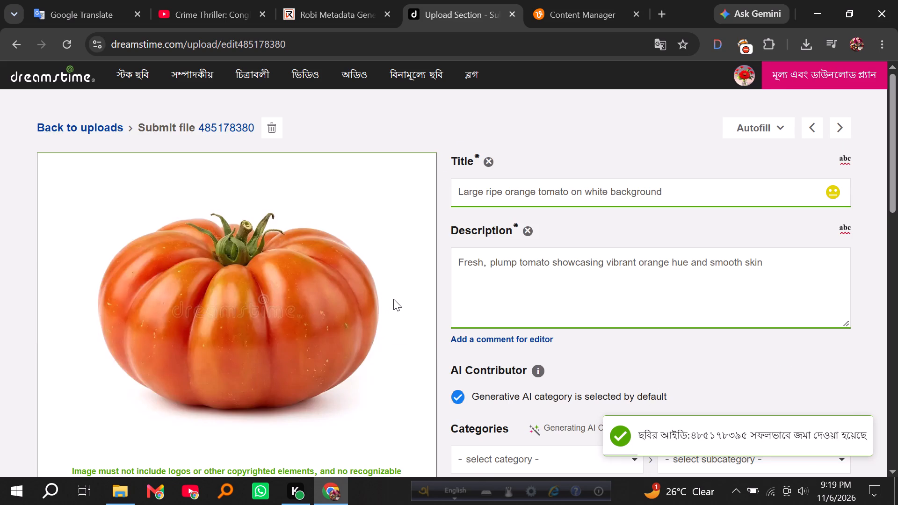
Review the details of the orange tomato image, file 485178380, and submit it as commercial on Dreamstime.
{"action": "scroll", "coordinate": [518, 284], "scroll_direction": "down", "scroll_amount": 5}
{"action": "scroll", "coordinate": [566, 329], "scroll_direction": "down", "scroll_amount": 3}
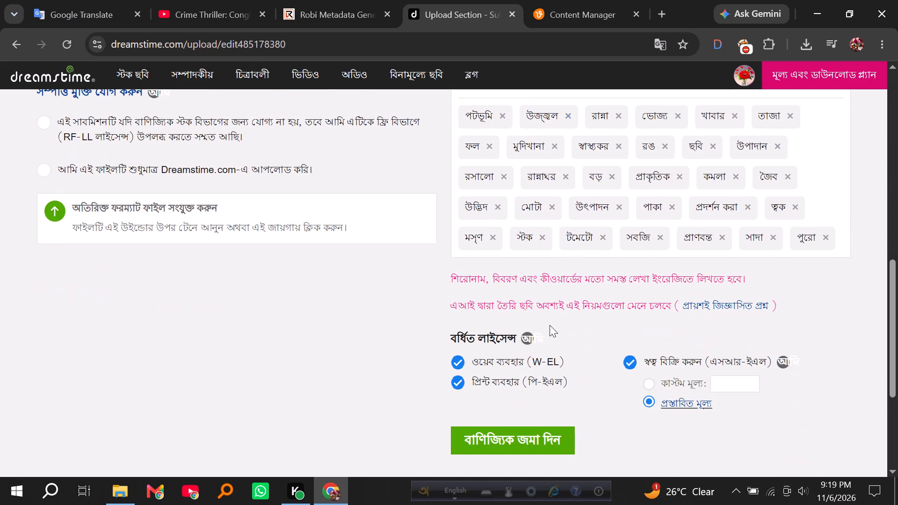
{"action": "scroll", "coordinate": [549, 340], "scroll_direction": "up", "scroll_amount": 8}
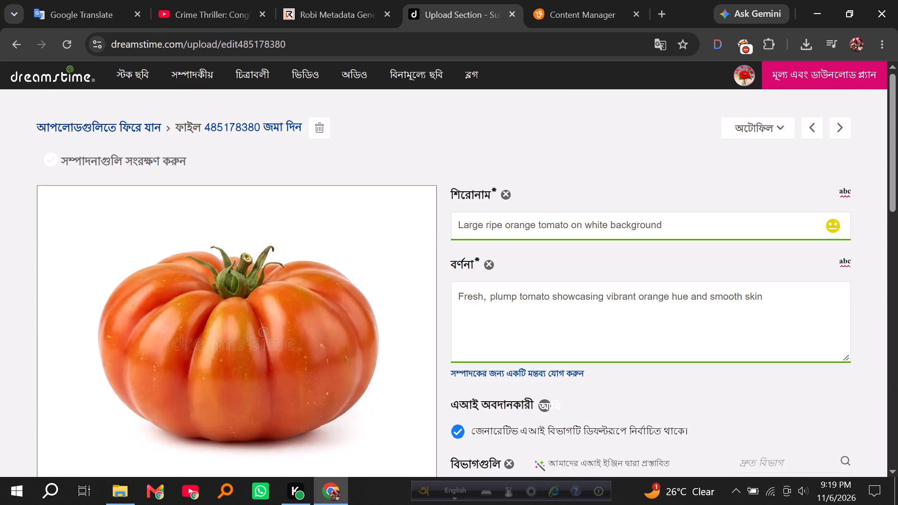
{"action": "scroll", "coordinate": [549, 341], "scroll_direction": "down", "scroll_amount": 6}
{"action": "scroll", "coordinate": [543, 397], "scroll_direction": "down", "scroll_amount": 4}
{"action": "left_click", "coordinate": [516, 300]}
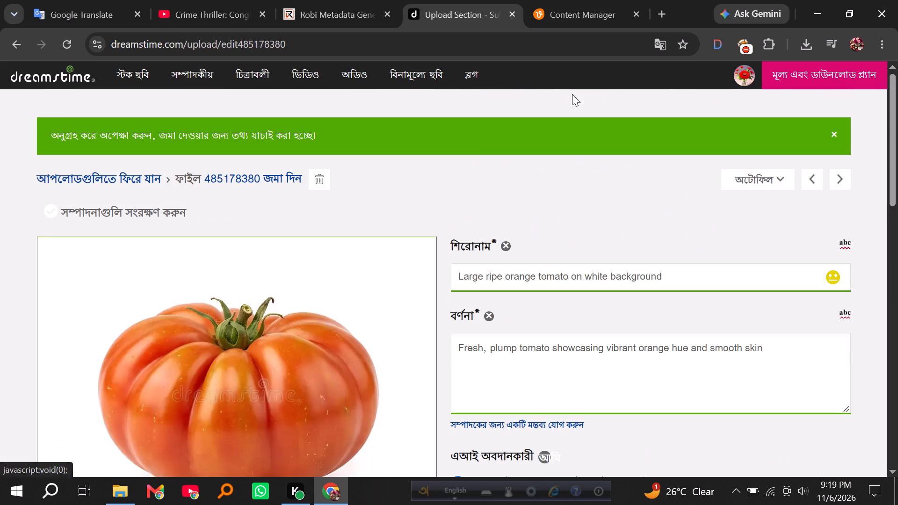
Check the Vecteezy upload's progress, and submit the woven basket image, file 485178371, as commercial on Dreamstime.
{"action": "left_click", "coordinate": [597, 0]}
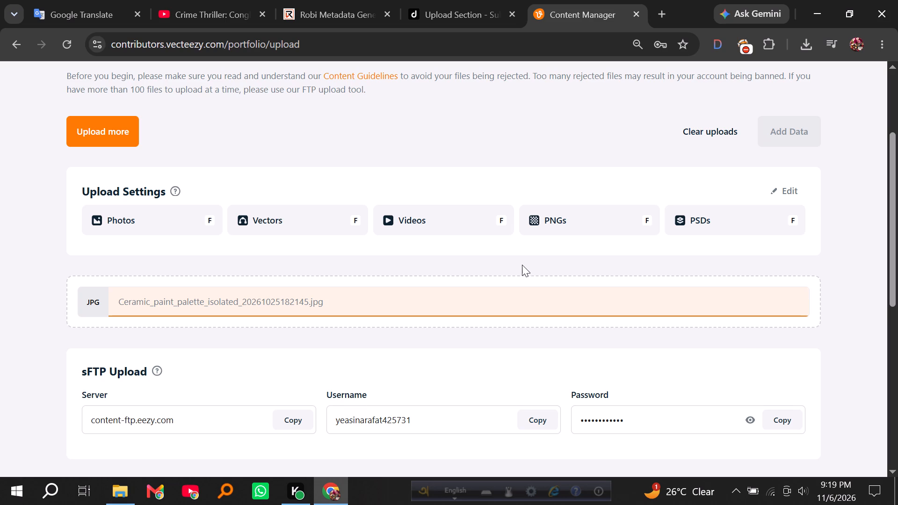
{"action": "left_click", "coordinate": [453, 2]}
{"action": "scroll", "coordinate": [544, 317], "scroll_direction": "down", "scroll_amount": 3}
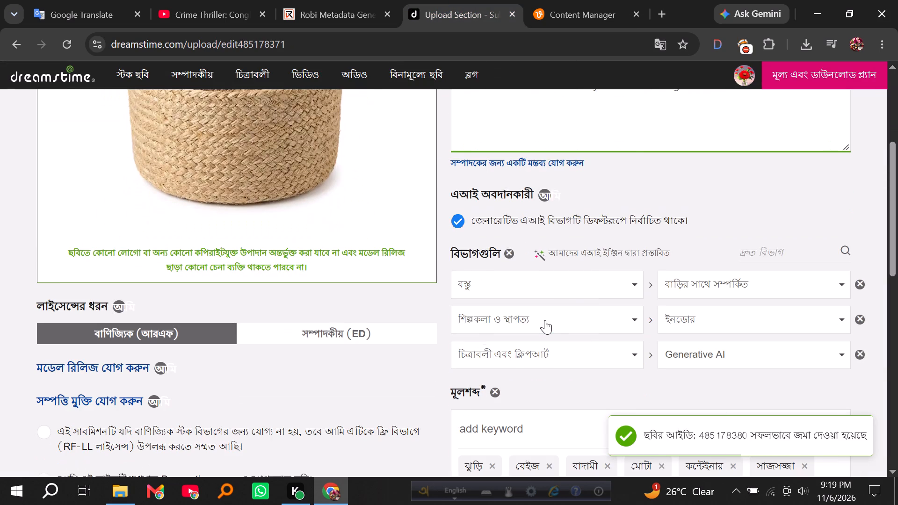
{"action": "scroll", "coordinate": [545, 320], "scroll_direction": "down", "scroll_amount": 4}
{"action": "scroll", "coordinate": [540, 397], "scroll_direction": "down", "scroll_amount": 4}
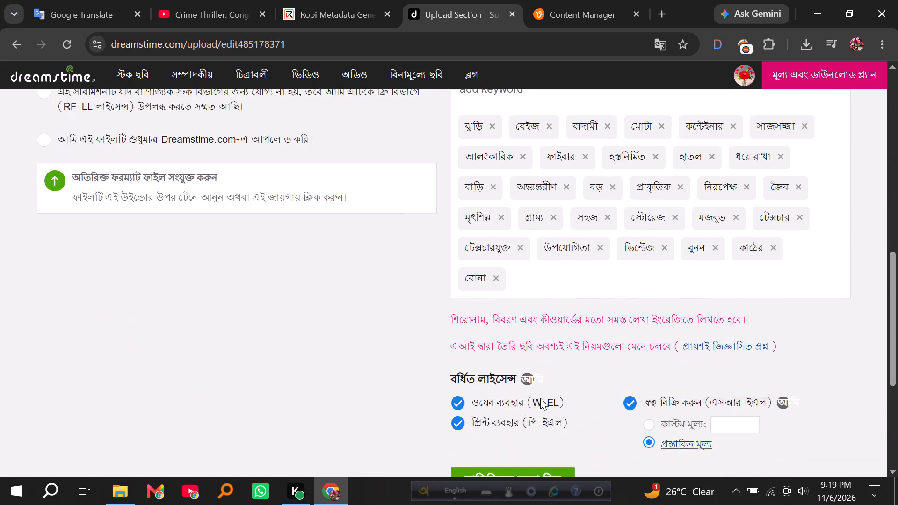
{"action": "left_click", "coordinate": [531, 260]}
Reload the Vecteezy Upload page, select the uploaded ceramic palette image in Add Data, and set its license to Free.
{"action": "left_click", "coordinate": [554, 0]}
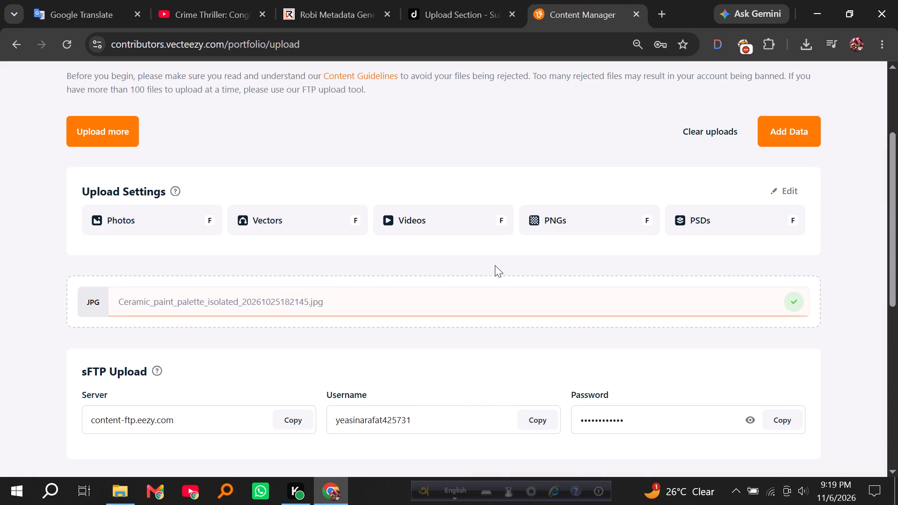
{"action": "scroll", "coordinate": [336, 281], "scroll_direction": "up", "scroll_amount": 3}
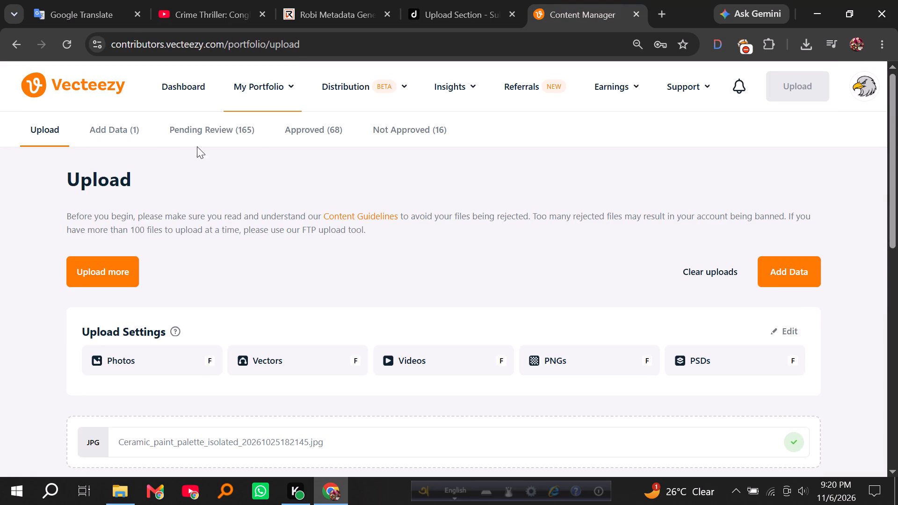
{"action": "left_click", "coordinate": [65, 44]}
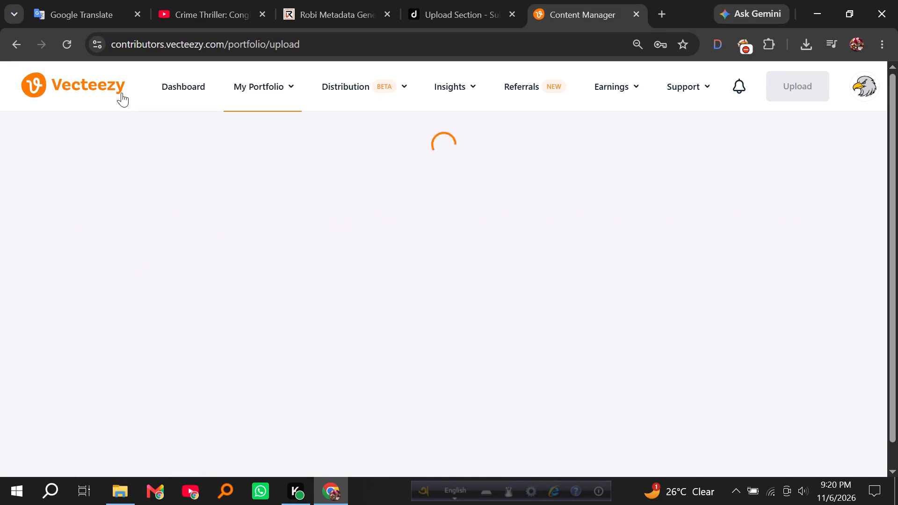
{"action": "left_click", "coordinate": [134, 128]}
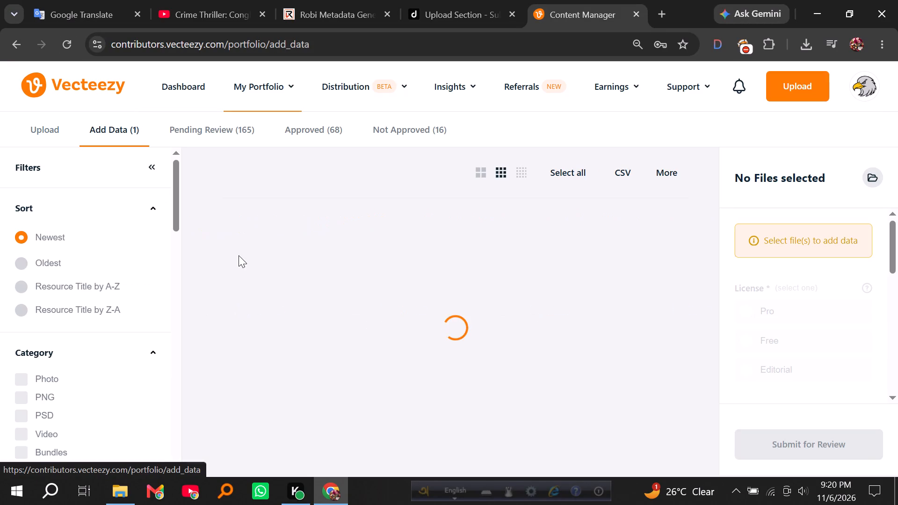
{"action": "left_click", "coordinate": [307, 288]}
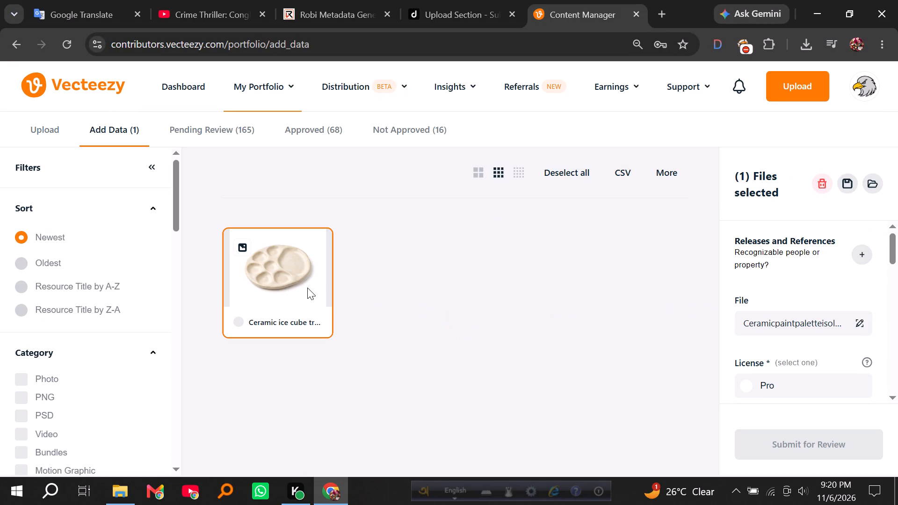
{"action": "scroll", "coordinate": [829, 331], "scroll_direction": "down", "scroll_amount": 2}
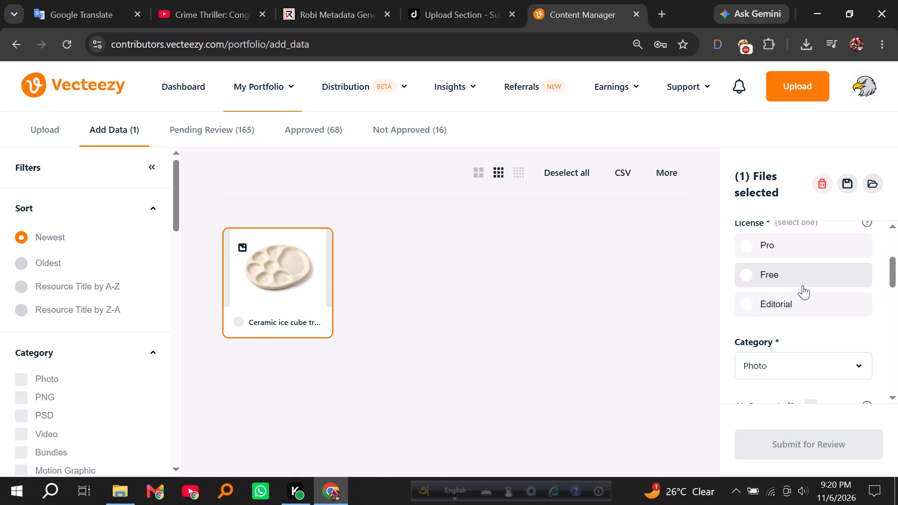
{"action": "left_click", "coordinate": [790, 271]}
Review the title and keywords of the ceramic palette image in its Vecteezy file data.
{"action": "scroll", "coordinate": [807, 311], "scroll_direction": "down", "scroll_amount": 3}
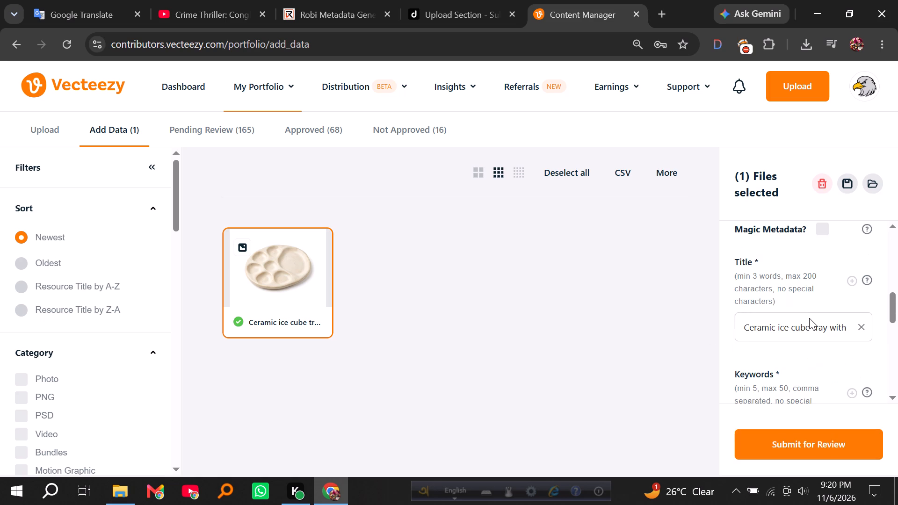
{"action": "left_click", "coordinate": [820, 324]}
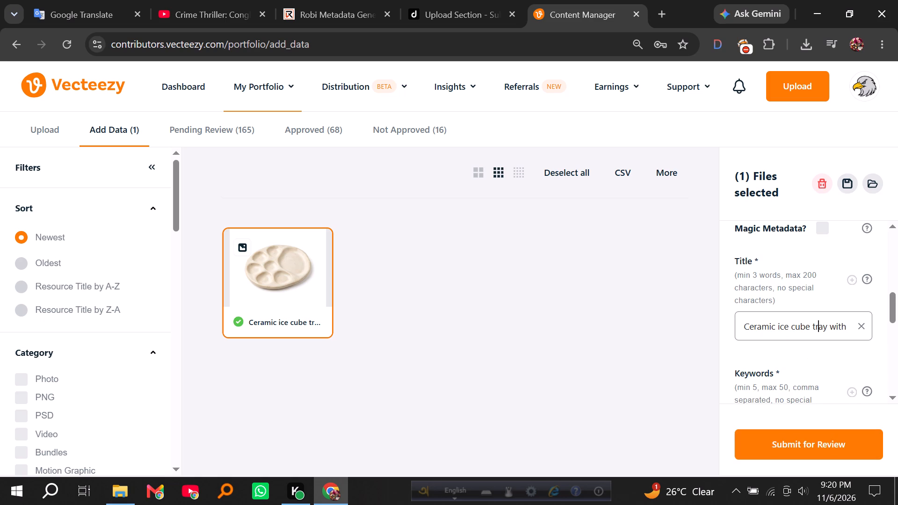
{"action": "scroll", "coordinate": [820, 324], "scroll_direction": "down", "scroll_amount": 8}
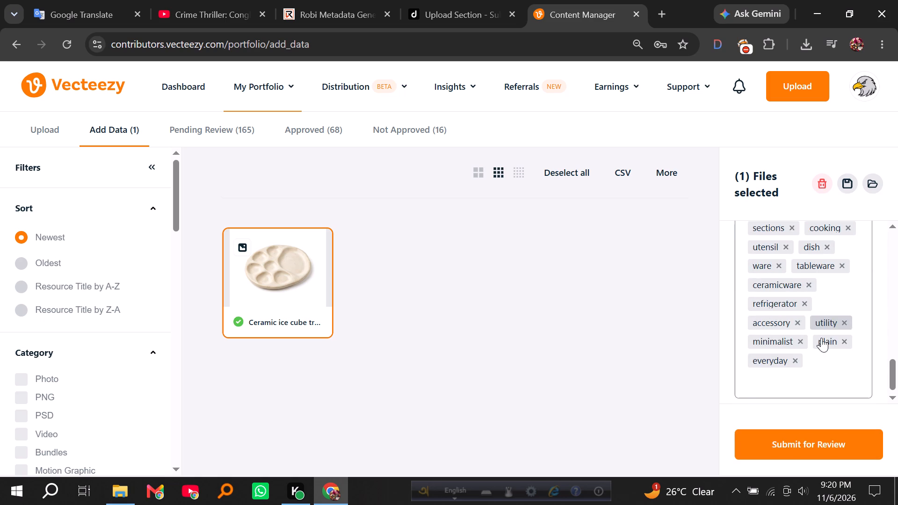
{"action": "scroll", "coordinate": [821, 338], "scroll_direction": "down", "scroll_amount": 3}
{"action": "scroll", "coordinate": [821, 338], "scroll_direction": "up", "scroll_amount": 19}
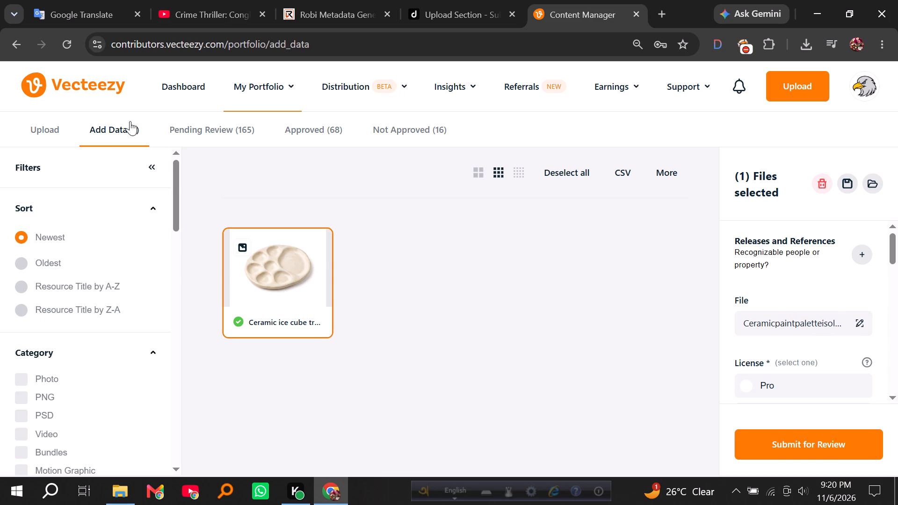
Upload all images in New folder (4) except the ceramic paint palette to the Vecteezy Upload page.
{"action": "left_click", "coordinate": [59, 130]}
{"action": "scroll", "coordinate": [385, 291], "scroll_direction": "down", "scroll_amount": 2}
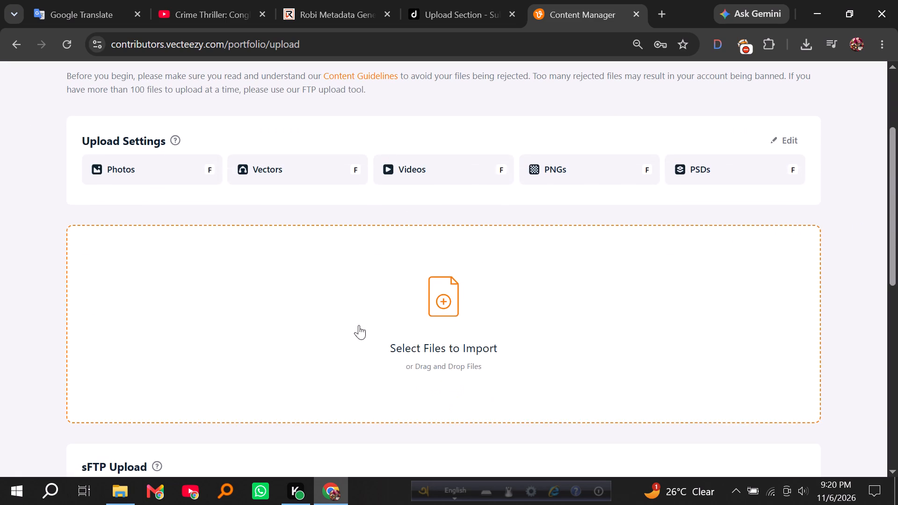
{"action": "left_click", "coordinate": [122, 488]}
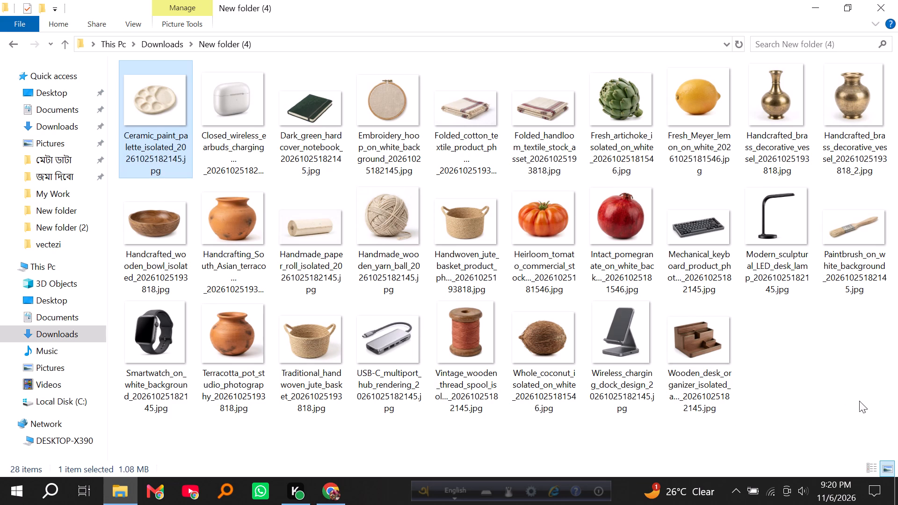
{"action": "left_click_drag", "start_coordinate": [876, 411], "coordinate": [229, 77]}
{"action": "left_click_drag", "start_coordinate": [158, 433], "coordinate": [147, 256], "text": "ctrl"}
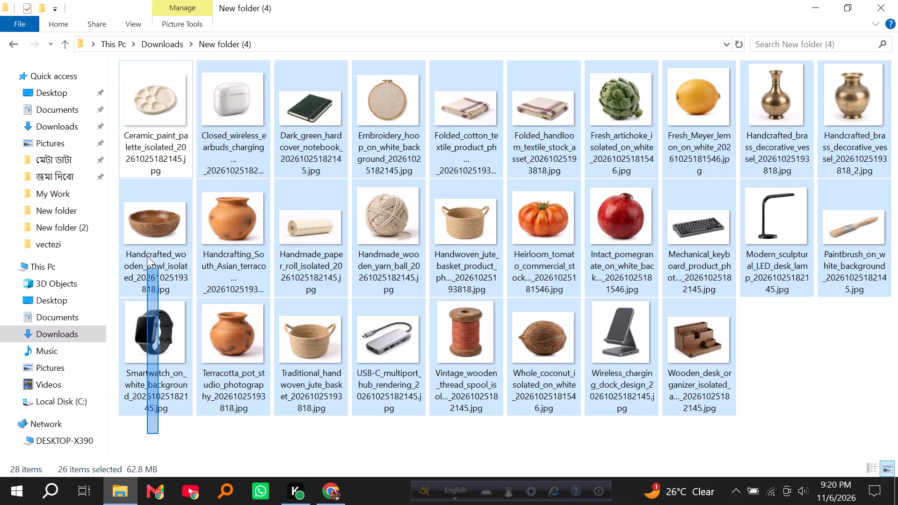
{"action": "left_click_drag", "start_coordinate": [147, 256], "coordinate": [148, 225], "text": "ctrl"}
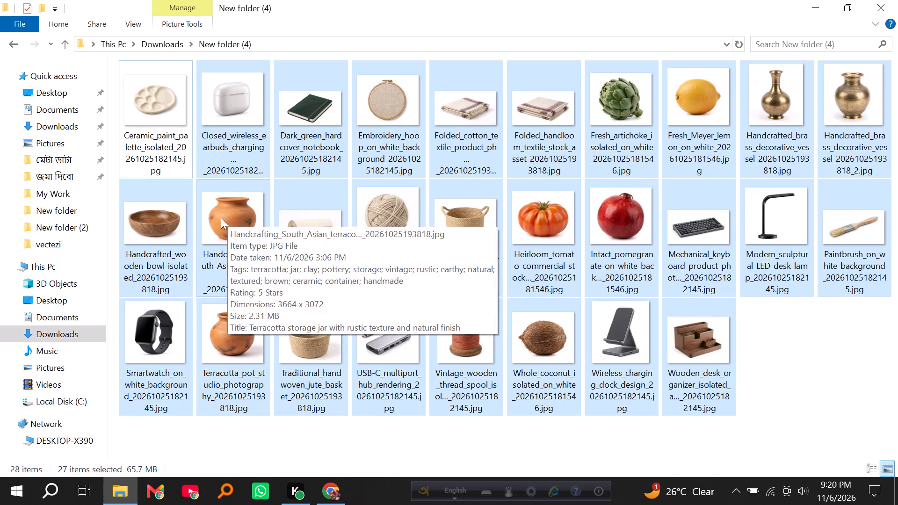
{"action": "left_click_drag", "start_coordinate": [223, 222], "coordinate": [427, 337]}
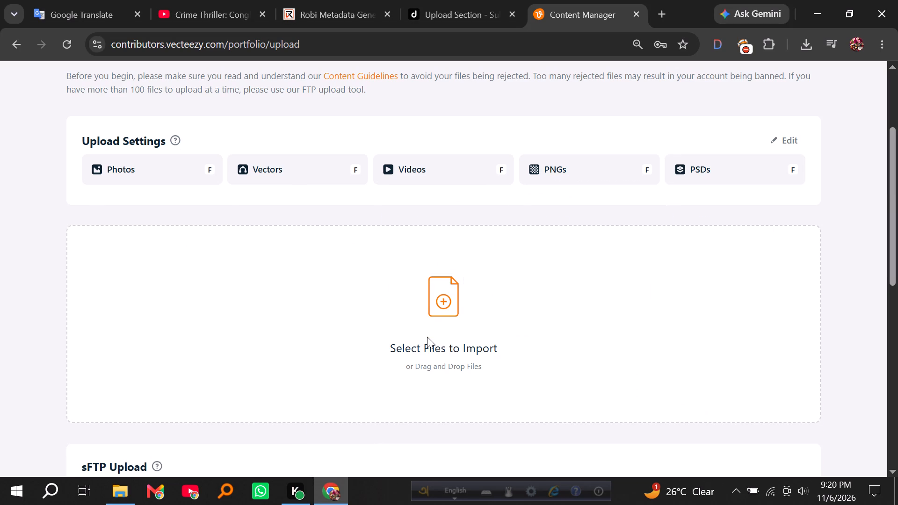
Return to Dreamstime, review the knitted yarn ball image, file 485178348, and submit it as commercial.
{"action": "left_click", "coordinate": [462, 0]}
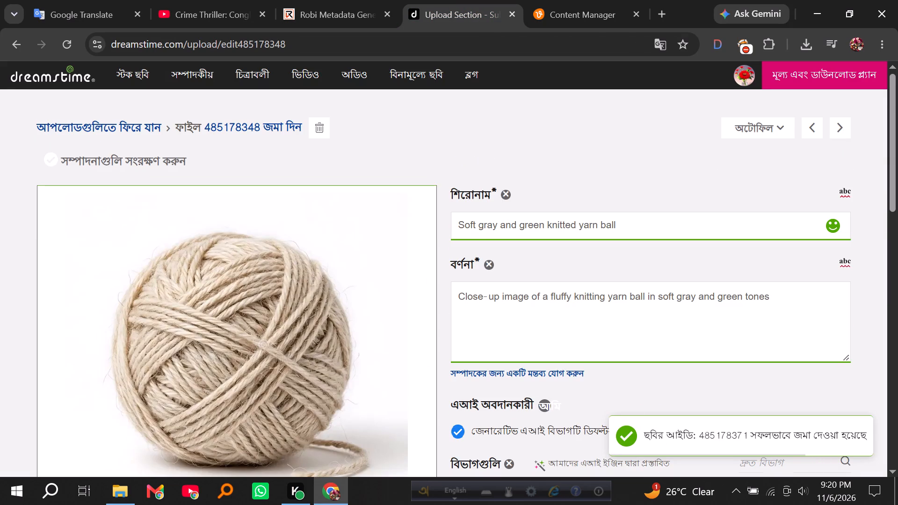
{"action": "scroll", "coordinate": [638, 343], "scroll_direction": "down", "scroll_amount": 4}
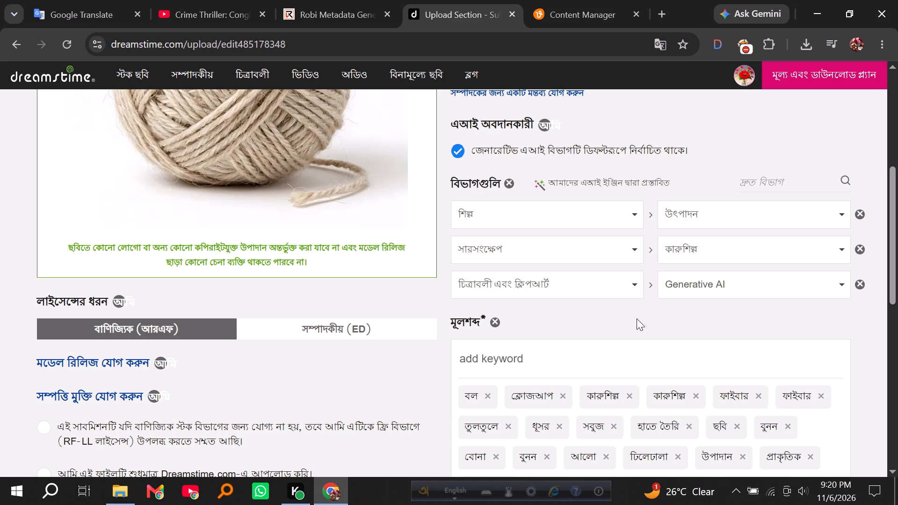
{"action": "scroll", "coordinate": [629, 309], "scroll_direction": "down", "scroll_amount": 3}
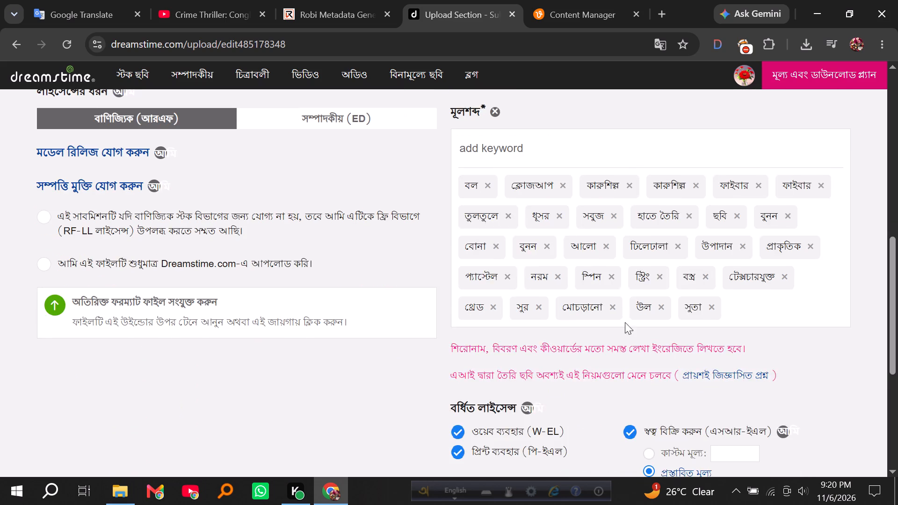
{"action": "scroll", "coordinate": [623, 331], "scroll_direction": "up", "scroll_amount": 4}
{"action": "scroll", "coordinate": [623, 331], "scroll_direction": "down", "scroll_amount": 5}
{"action": "left_click", "coordinate": [512, 437]}
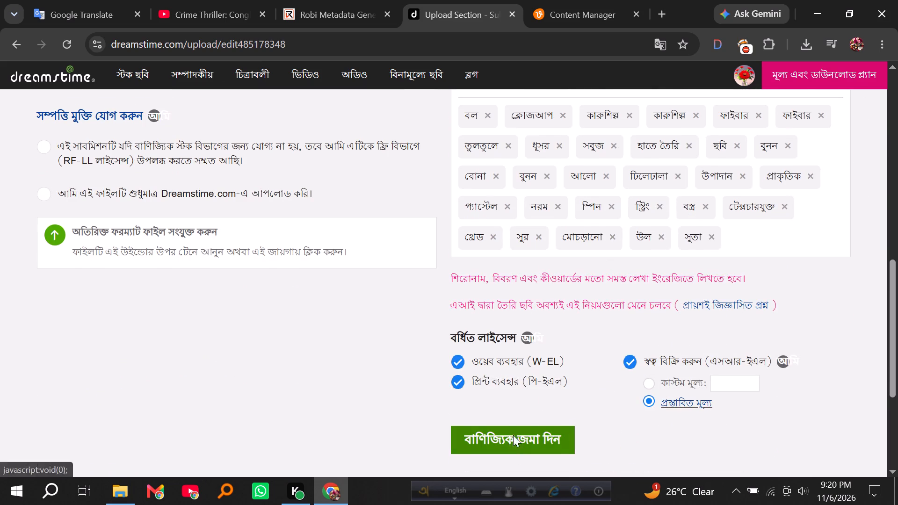
{"action": "scroll", "coordinate": [582, 332], "scroll_direction": "up", "scroll_amount": 2}
{"action": "scroll", "coordinate": [582, 337], "scroll_direction": "down", "scroll_amount": 3}
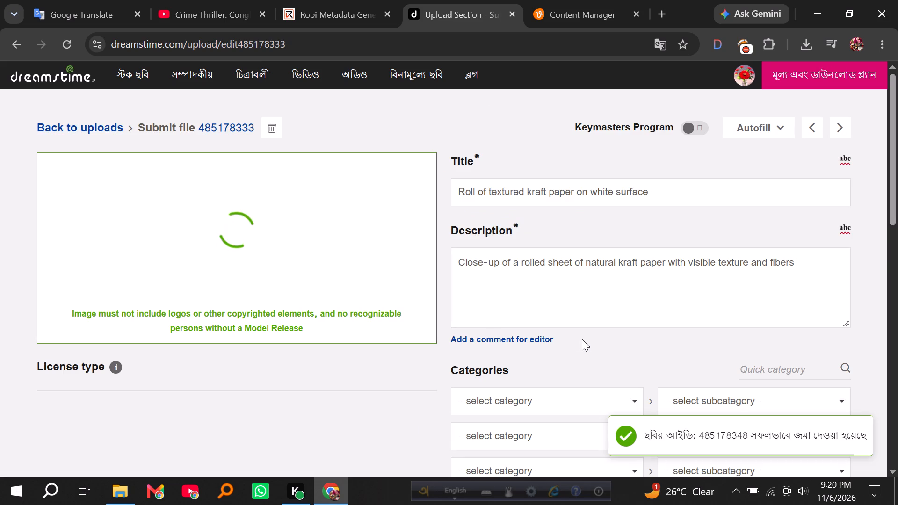
Review the categories and keywords of the kraft paper roll image, file 485178333, and submit it as commercial.
{"action": "scroll", "coordinate": [582, 339], "scroll_direction": "down", "scroll_amount": 4}
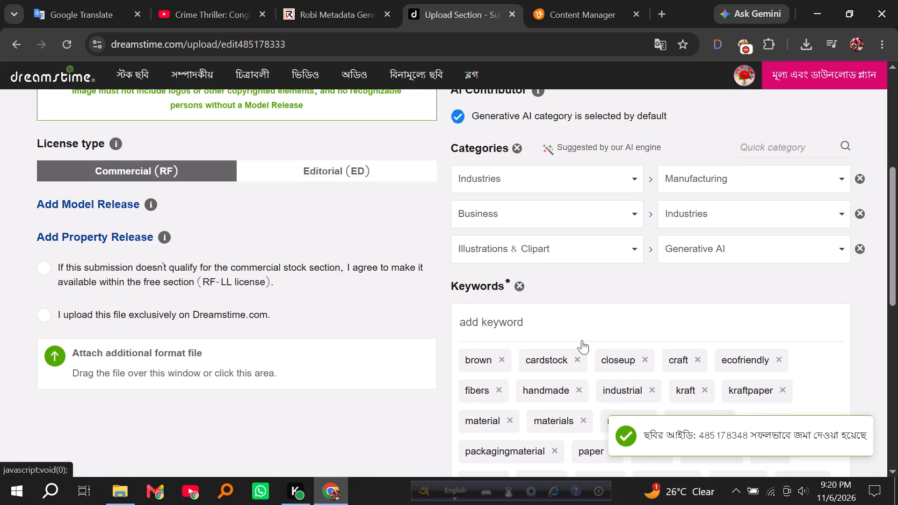
{"action": "scroll", "coordinate": [588, 381], "scroll_direction": "down", "scroll_amount": 3}
{"action": "scroll", "coordinate": [577, 382], "scroll_direction": "up", "scroll_amount": 3}
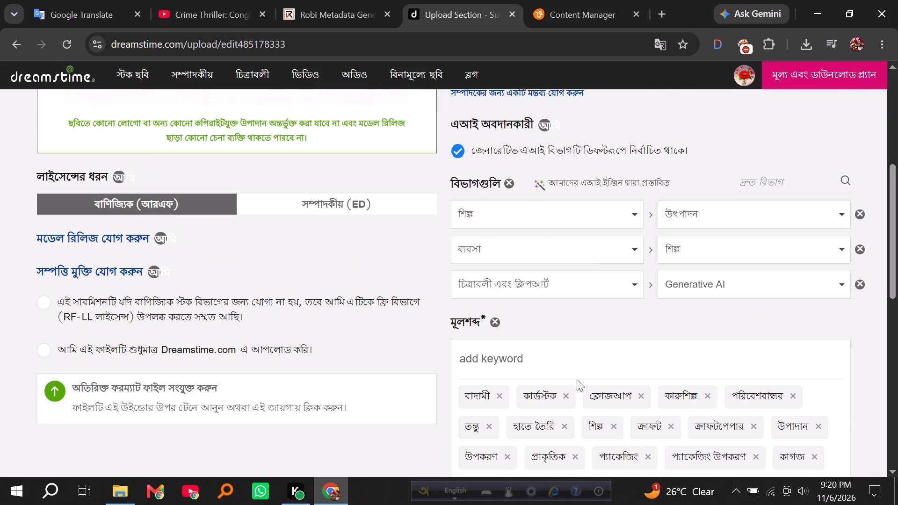
{"action": "scroll", "coordinate": [576, 379], "scroll_direction": "down", "scroll_amount": 6}
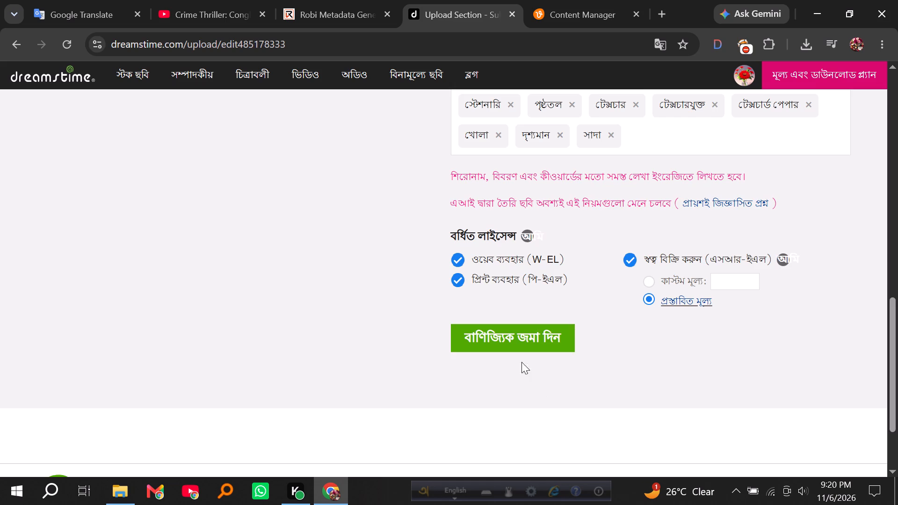
{"action": "left_click", "coordinate": [519, 328]}
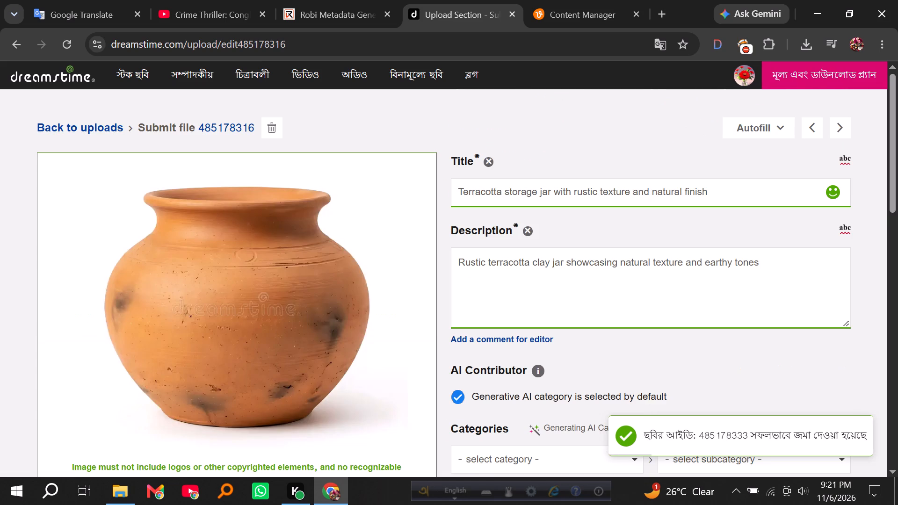
Review the categories and keywords of the terracotta storage jar image, file 485178316, and submit it as commercial.
{"action": "scroll", "coordinate": [488, 312], "scroll_direction": "down", "scroll_amount": 5}
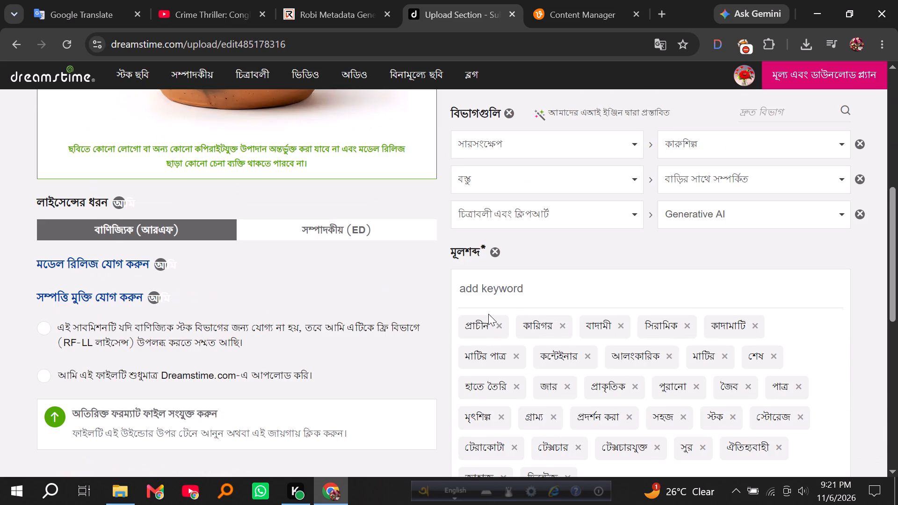
{"action": "scroll", "coordinate": [488, 314], "scroll_direction": "up", "scroll_amount": 2}
{"action": "scroll", "coordinate": [488, 317], "scroll_direction": "down", "scroll_amount": 4}
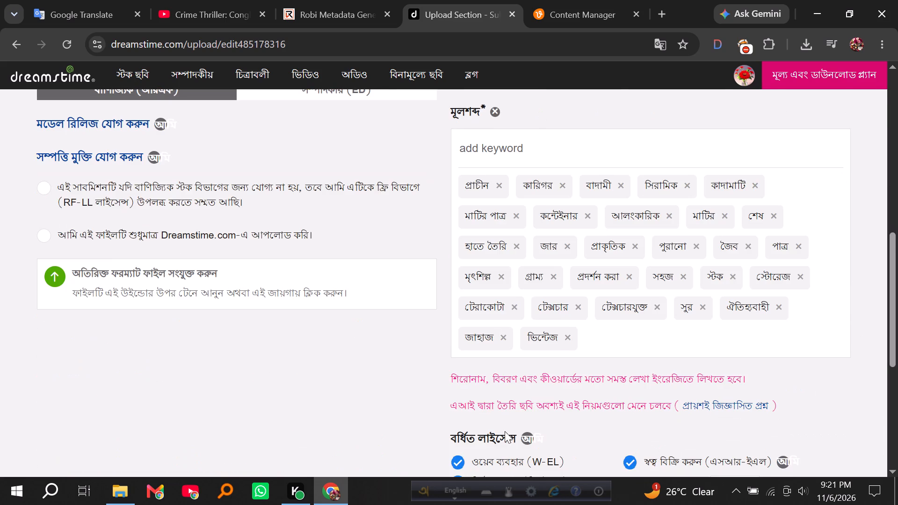
{"action": "scroll", "coordinate": [506, 408], "scroll_direction": "down", "scroll_amount": 4}
{"action": "left_click", "coordinate": [507, 251]}
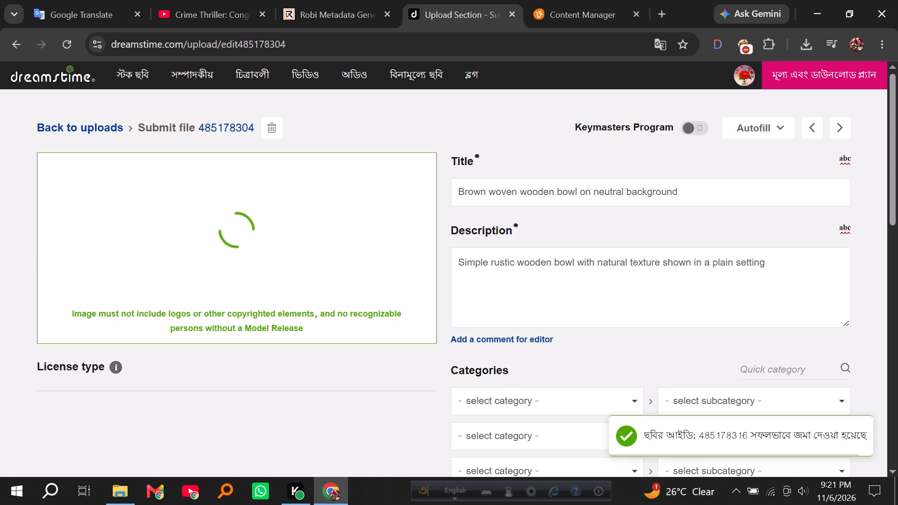
Switch to the Vecteezy Upload page and check the upload progress of the listed JPG files.
{"action": "left_click", "coordinate": [571, 0]}
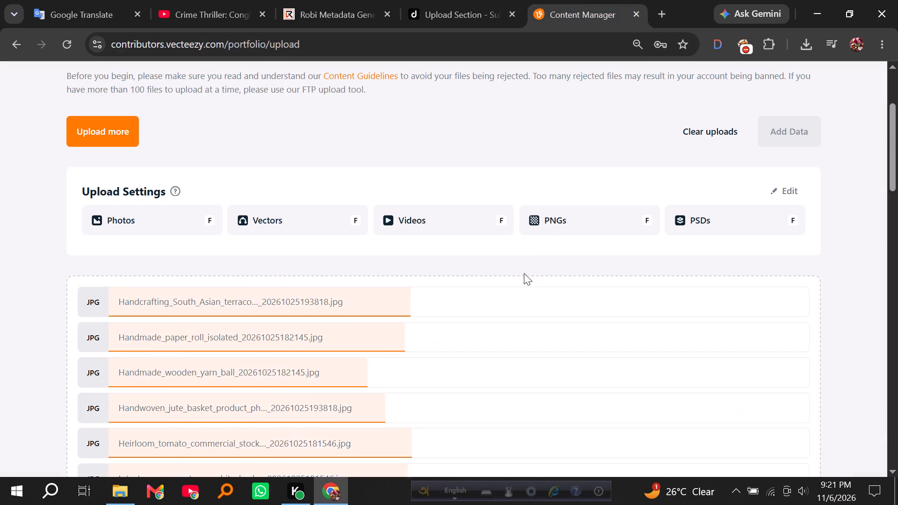
{"action": "scroll", "coordinate": [525, 288], "scroll_direction": "down", "scroll_amount": 4}
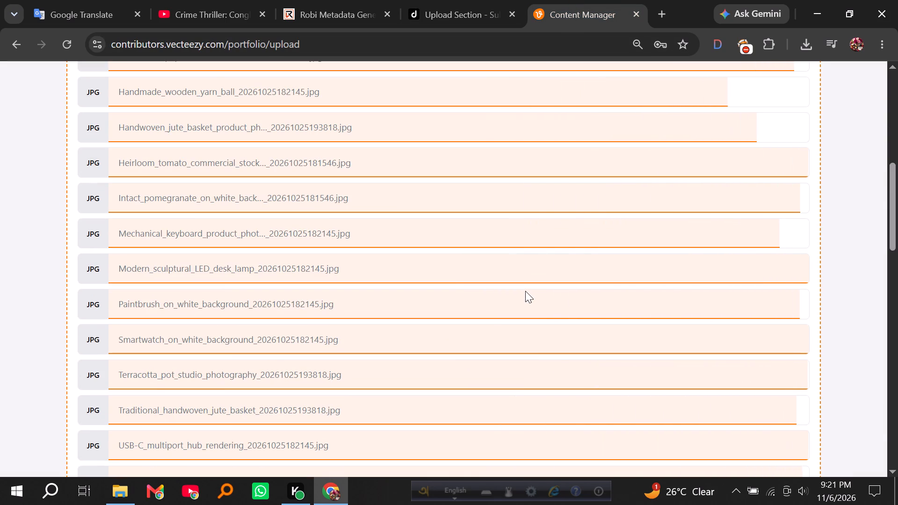
{"action": "scroll", "coordinate": [525, 291], "scroll_direction": "down", "scroll_amount": 8}
{"action": "scroll", "coordinate": [525, 311], "scroll_direction": "up", "scroll_amount": 4}
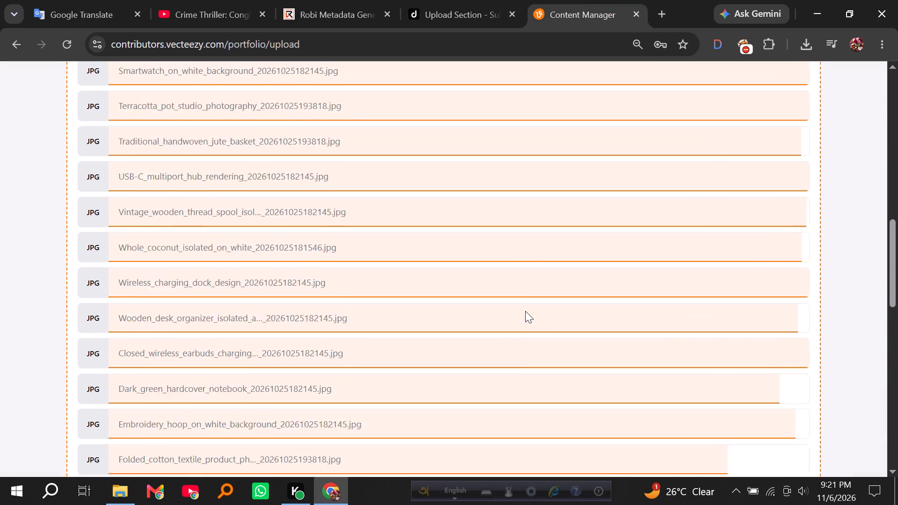
{"action": "scroll", "coordinate": [525, 311], "scroll_direction": "up", "scroll_amount": 13}
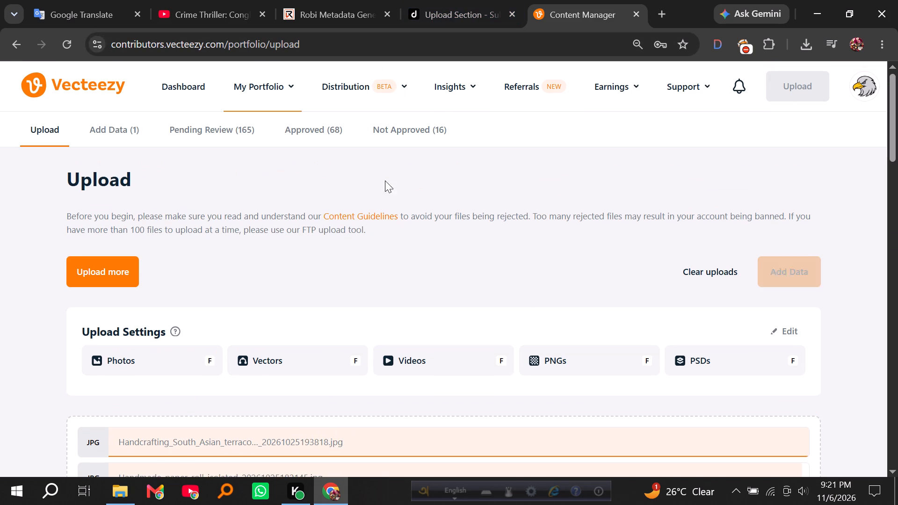
Return to Dreamstime, review the brown wooden bowl image, file 485178304, and submit it as commercial.
{"action": "left_click", "coordinate": [450, 1]}
{"action": "scroll", "coordinate": [477, 333], "scroll_direction": "down", "scroll_amount": 4}
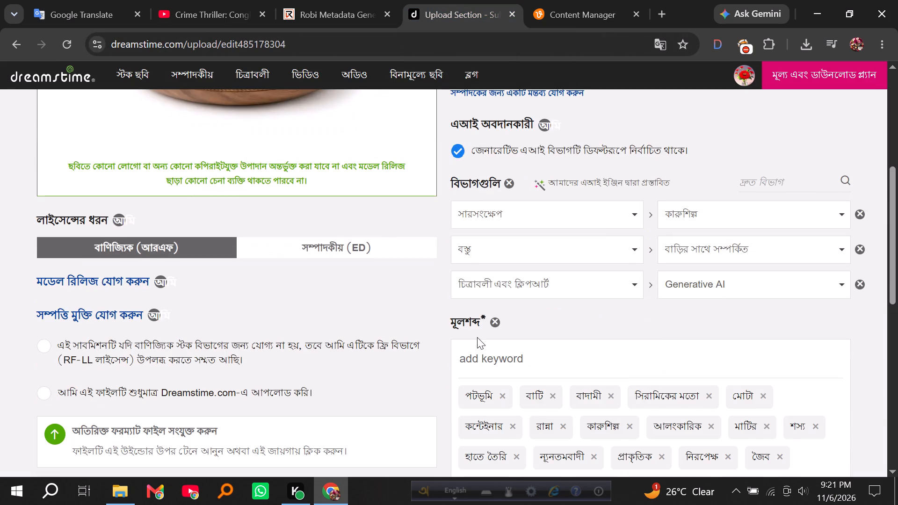
{"action": "scroll", "coordinate": [477, 337], "scroll_direction": "down", "scroll_amount": 5}
{"action": "scroll", "coordinate": [477, 339], "scroll_direction": "up", "scroll_amount": 9}
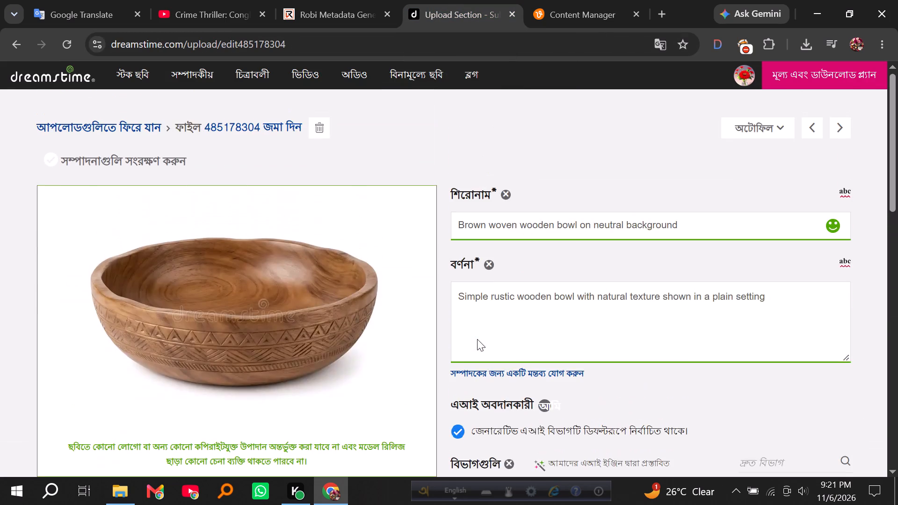
{"action": "scroll", "coordinate": [477, 339], "scroll_direction": "down", "scroll_amount": 9}
{"action": "left_click", "coordinate": [495, 369]}
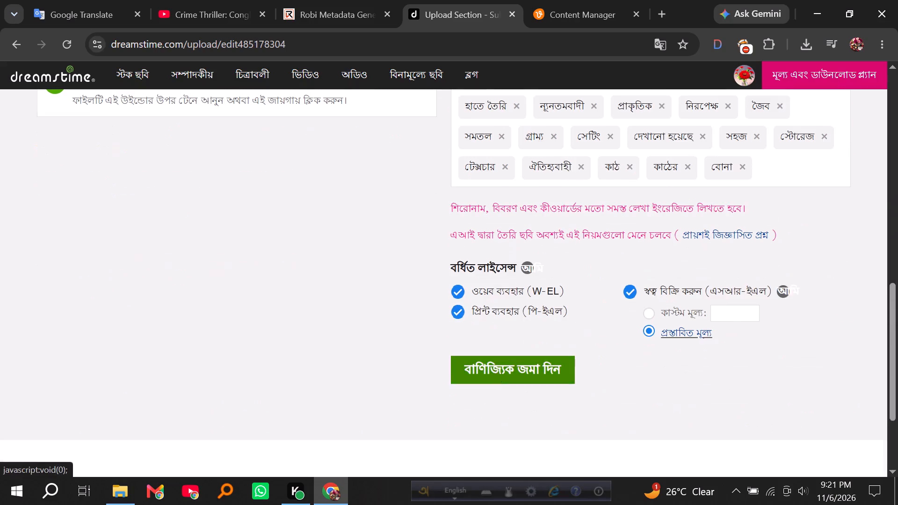
Switch to the Vecteezy Upload page and check the progress of every file in the upload list.
{"action": "left_click", "coordinate": [588, 0]}
{"action": "scroll", "coordinate": [441, 313], "scroll_direction": "down", "scroll_amount": 3}
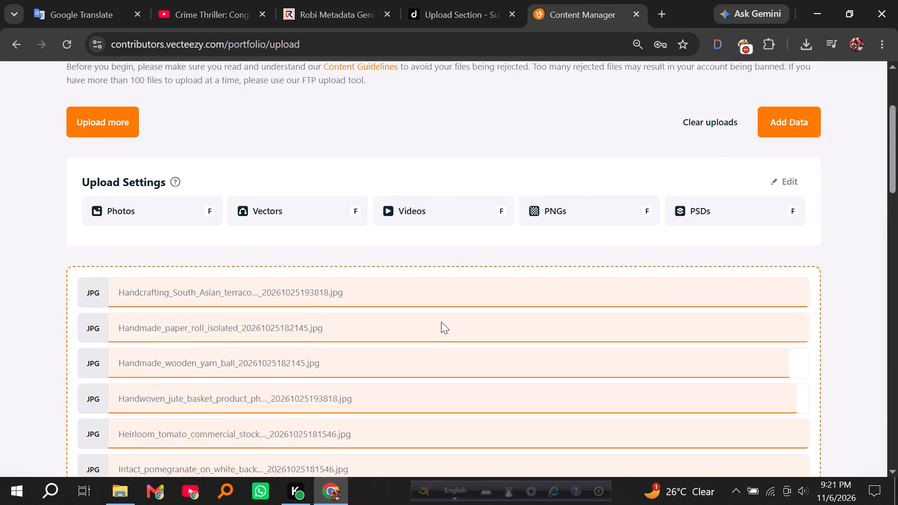
{"action": "scroll", "coordinate": [441, 322], "scroll_direction": "down", "scroll_amount": 3}
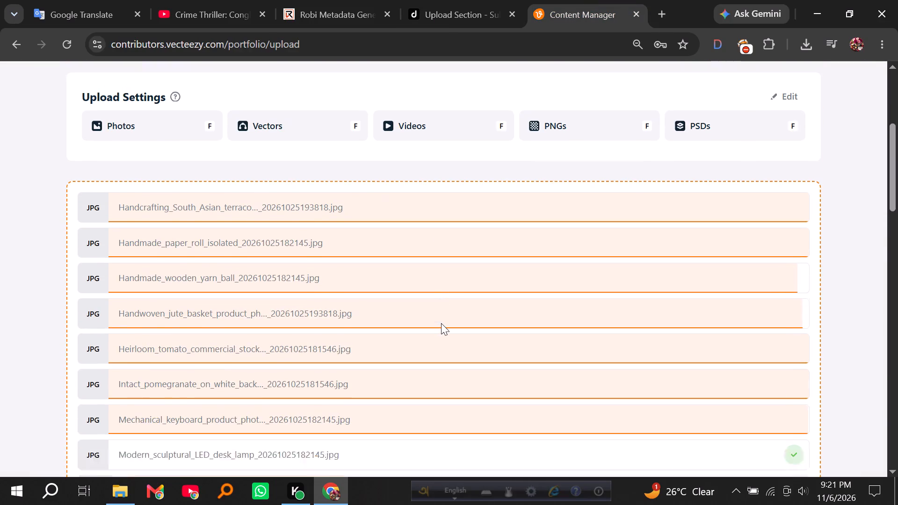
{"action": "scroll", "coordinate": [441, 323], "scroll_direction": "down", "scroll_amount": 5}
{"action": "scroll", "coordinate": [441, 324], "scroll_direction": "up", "scroll_amount": 1}
{"action": "scroll", "coordinate": [442, 338], "scroll_direction": "down", "scroll_amount": 7}
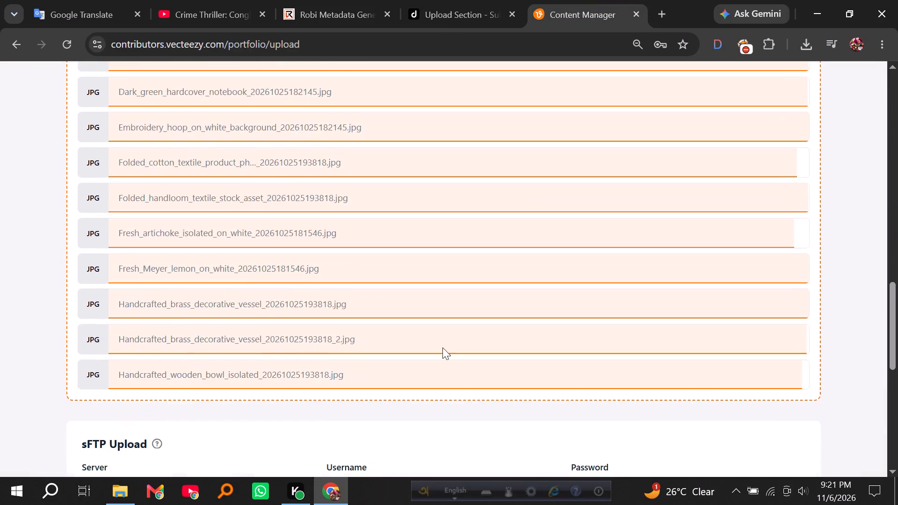
{"action": "scroll", "coordinate": [442, 347], "scroll_direction": "down", "scroll_amount": 1}
{"action": "scroll", "coordinate": [442, 347], "scroll_direction": "up", "scroll_amount": 14}
{"action": "scroll", "coordinate": [289, 287], "scroll_direction": "up", "scroll_amount": 5}
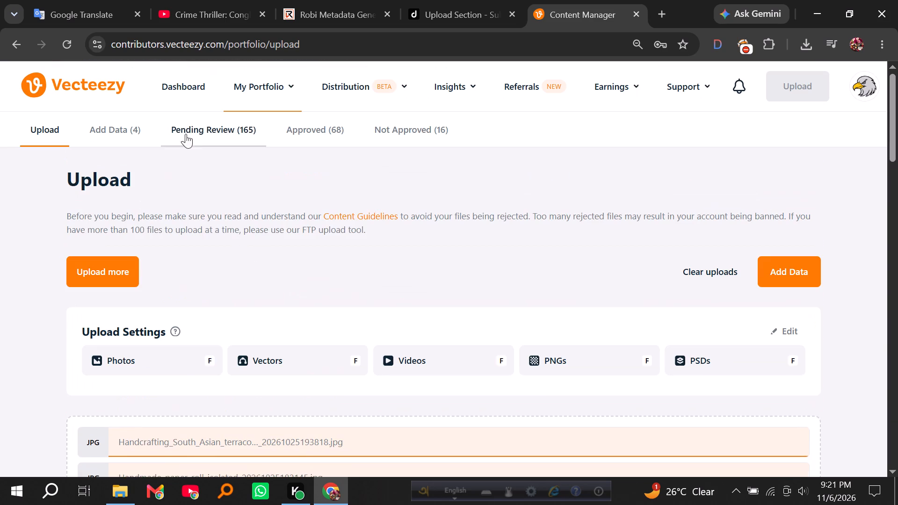
In Vecteezy's Add Data, set the ceramic palette image's license to Free and save it, checking its title and keywords.
{"action": "left_click", "coordinate": [134, 128]}
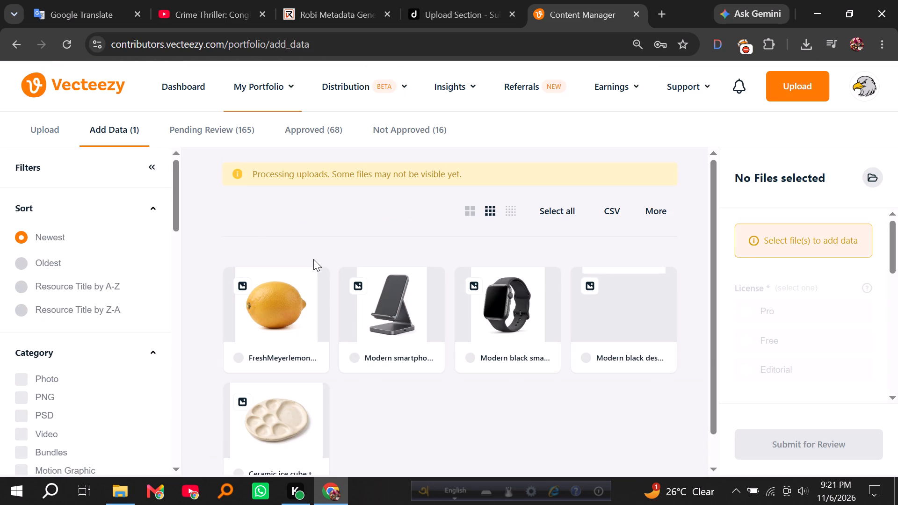
{"action": "left_click", "coordinate": [305, 394]}
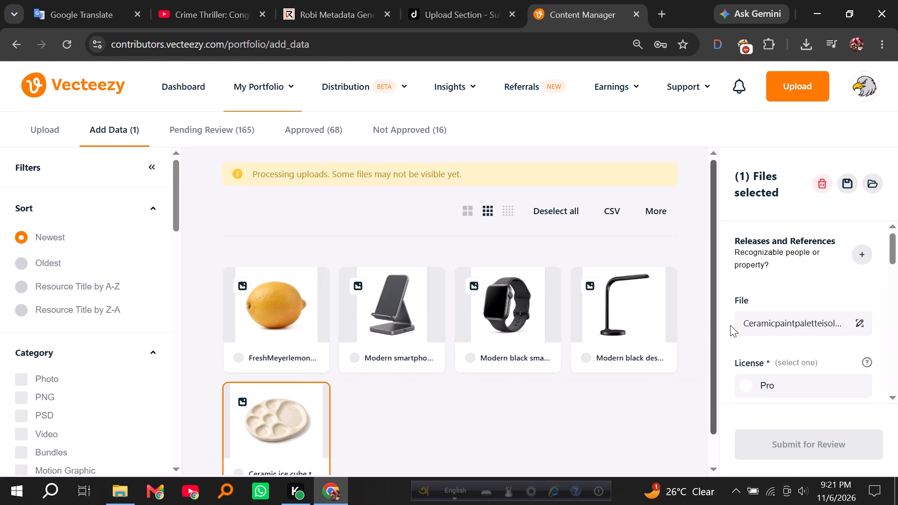
{"action": "scroll", "coordinate": [734, 328], "scroll_direction": "down", "scroll_amount": 2}
{"action": "scroll", "coordinate": [473, 357], "scroll_direction": "down", "scroll_amount": 3}
{"action": "scroll", "coordinate": [809, 359], "scroll_direction": "up", "scroll_amount": 2}
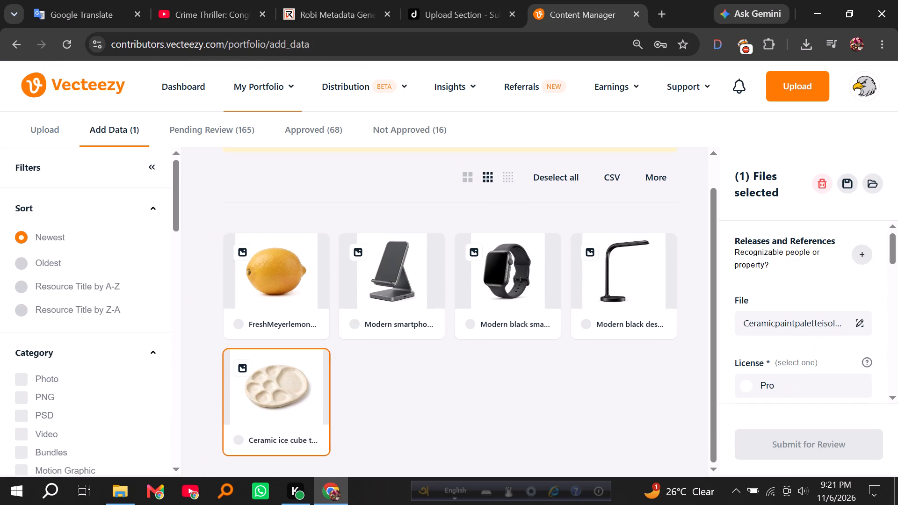
{"action": "scroll", "coordinate": [809, 360], "scroll_direction": "up", "scroll_amount": 1}
{"action": "scroll", "coordinate": [500, 344], "scroll_direction": "up", "scroll_amount": 2}
{"action": "scroll", "coordinate": [512, 345], "scroll_direction": "down", "scroll_amount": 3}
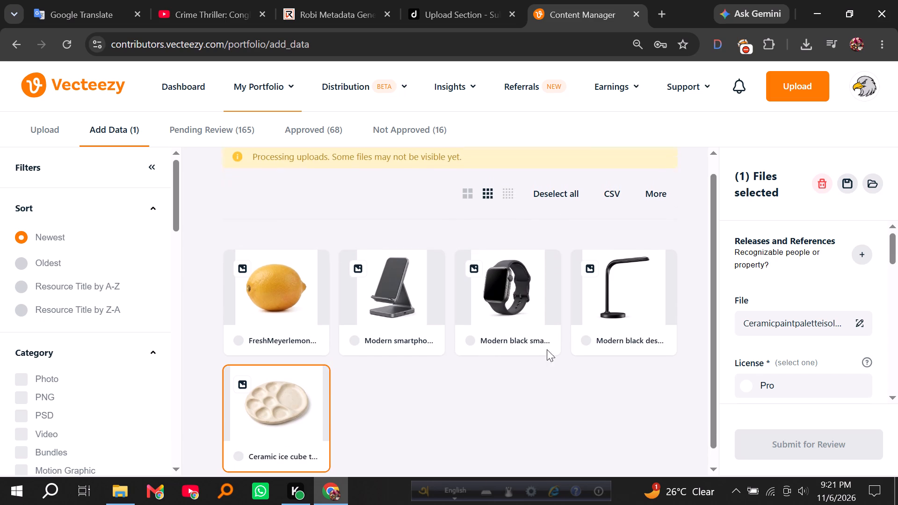
{"action": "scroll", "coordinate": [833, 325], "scroll_direction": "up", "scroll_amount": 1}
{"action": "scroll", "coordinate": [833, 326], "scroll_direction": "down", "scroll_amount": 2}
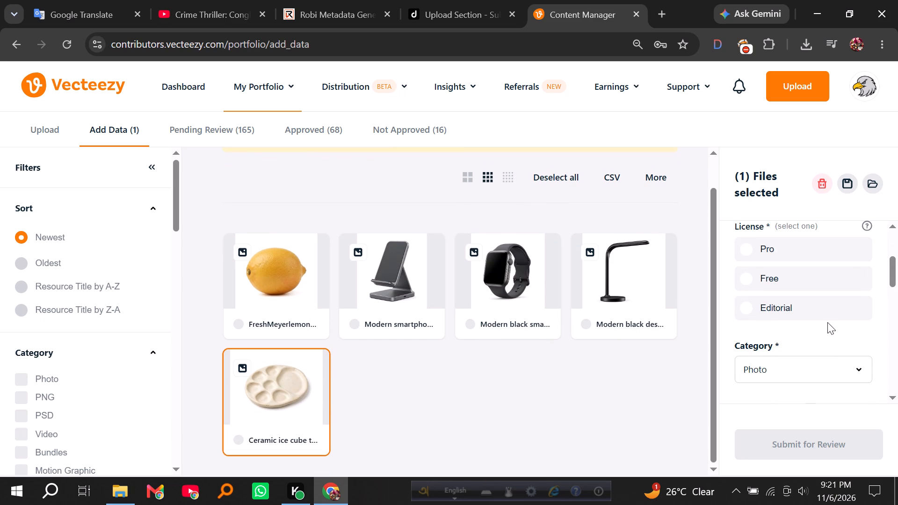
{"action": "left_click", "coordinate": [784, 281]}
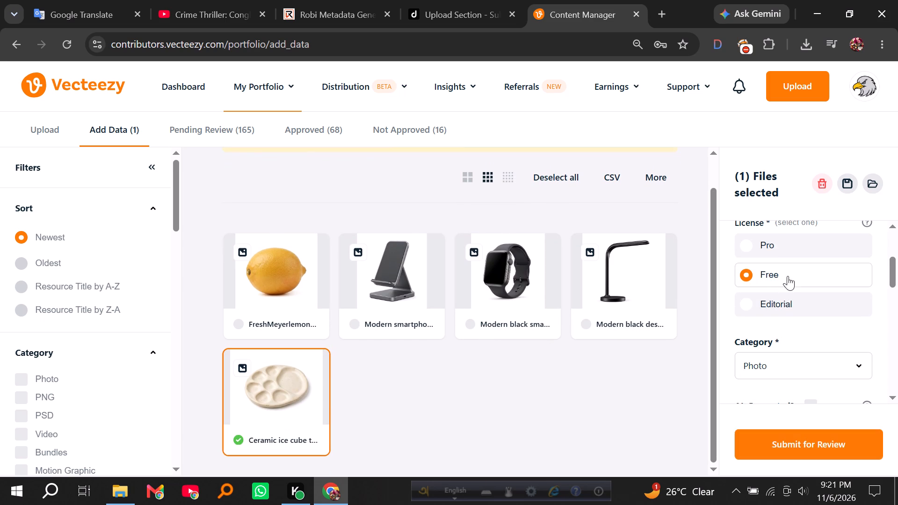
{"action": "left_click", "coordinate": [848, 181]}
{"action": "scroll", "coordinate": [811, 341], "scroll_direction": "down", "scroll_amount": 2}
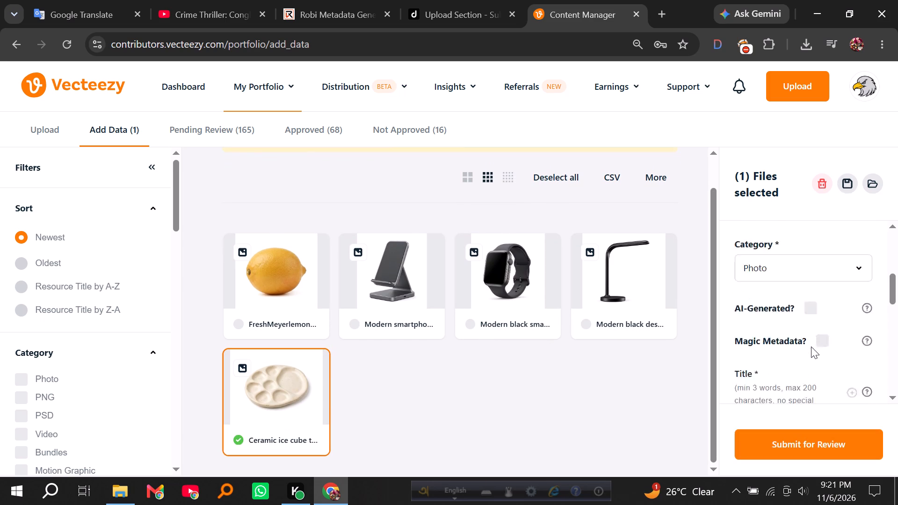
{"action": "scroll", "coordinate": [811, 346], "scroll_direction": "down", "scroll_amount": 9}
{"action": "scroll", "coordinate": [811, 351], "scroll_direction": "up", "scroll_amount": 5}
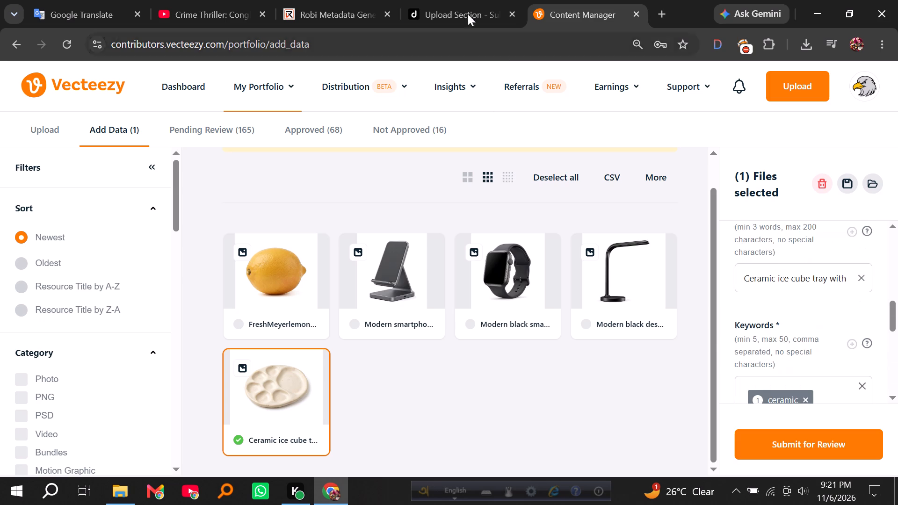
Return to Dreamstime, review the engraved brass vase image, file 485178288, and submit it as commercial.
{"action": "left_click", "coordinate": [448, 0]}
{"action": "scroll", "coordinate": [558, 286], "scroll_direction": "down", "scroll_amount": 3}
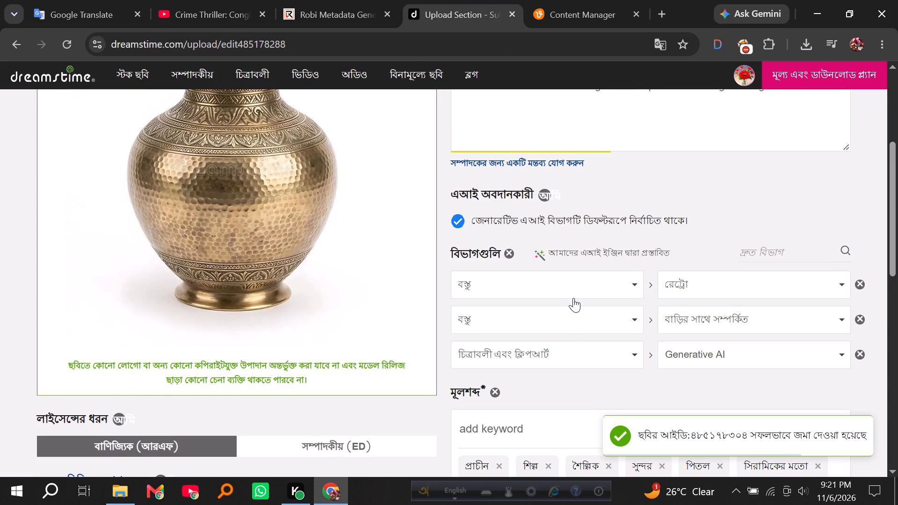
{"action": "scroll", "coordinate": [574, 296], "scroll_direction": "up", "scroll_amount": 2}
{"action": "scroll", "coordinate": [574, 296], "scroll_direction": "down", "scroll_amount": 3}
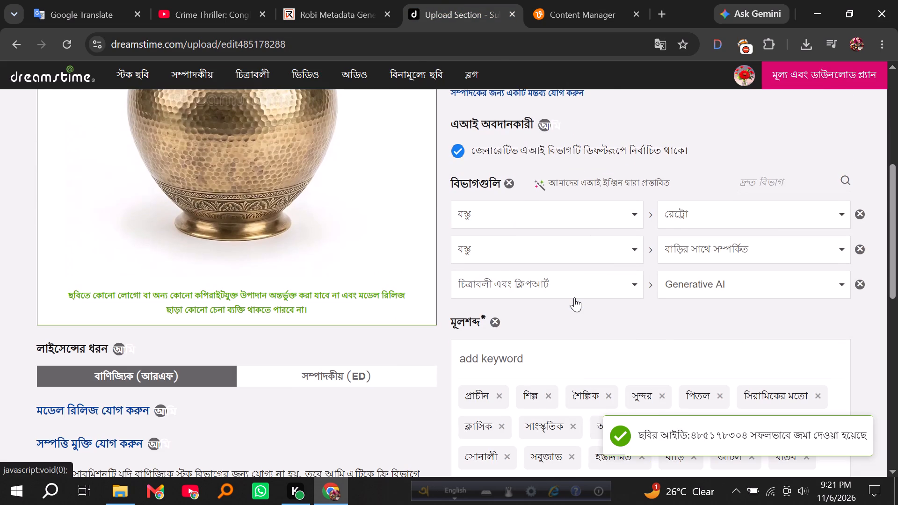
{"action": "scroll", "coordinate": [574, 297], "scroll_direction": "down", "scroll_amount": 6}
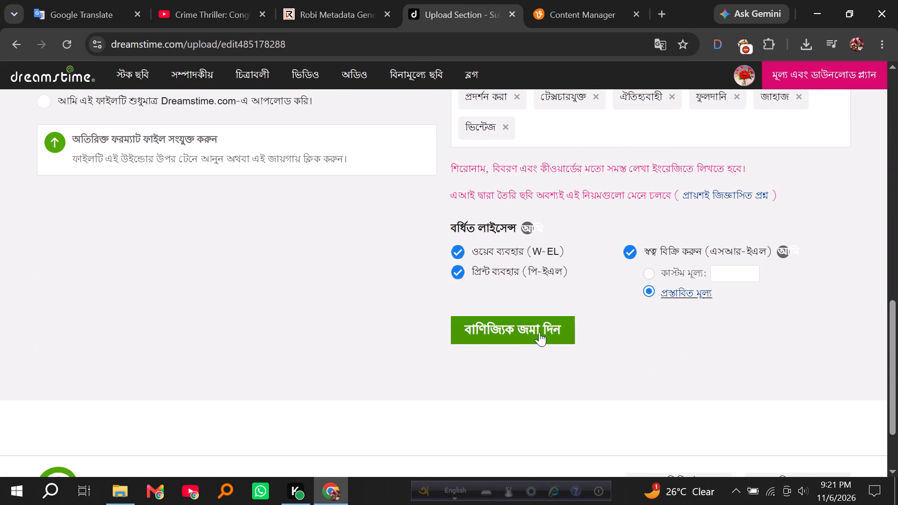
{"action": "left_click", "coordinate": [539, 332]}
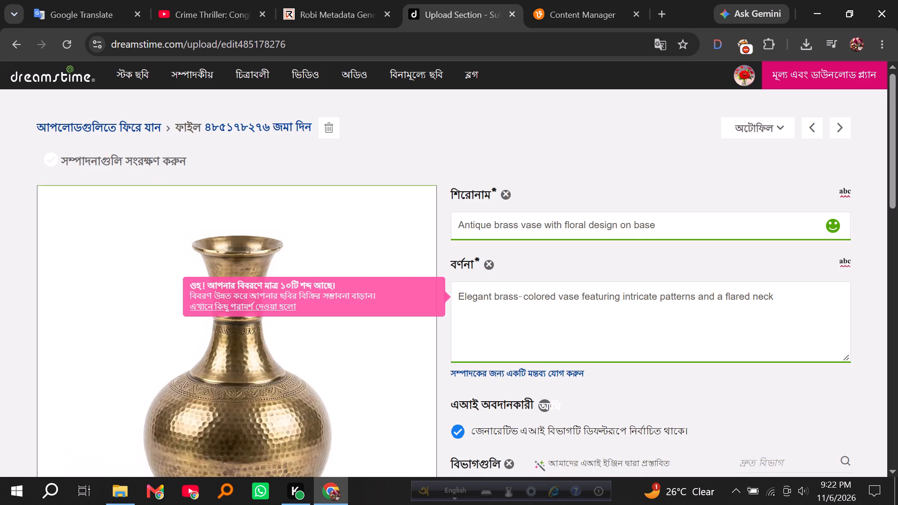
Review the keywords of the antique brass vase image with floral design, file 485178276, and submit it as commercial.
{"action": "scroll", "coordinate": [542, 301], "scroll_direction": "down", "scroll_amount": 8}
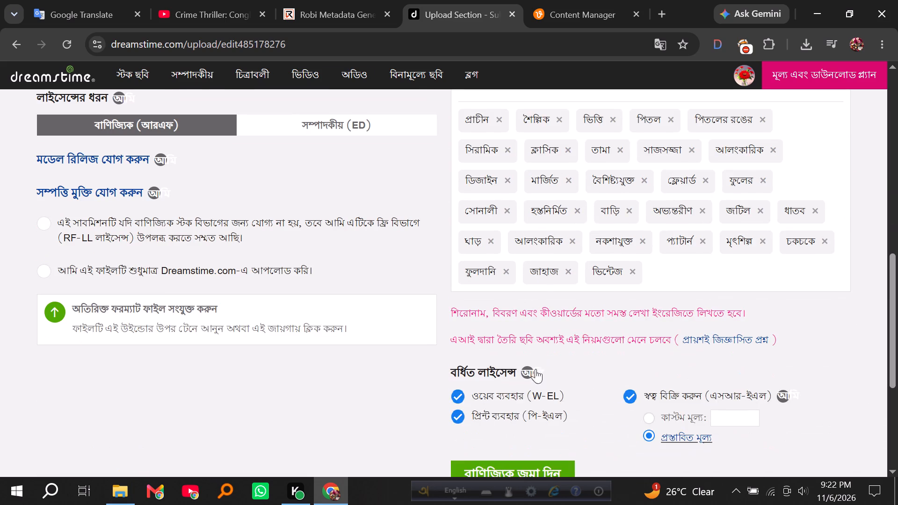
{"action": "scroll", "coordinate": [521, 317], "scroll_direction": "up", "scroll_amount": 5}
{"action": "scroll", "coordinate": [521, 317], "scroll_direction": "down", "scroll_amount": 4}
{"action": "scroll", "coordinate": [527, 380], "scroll_direction": "down", "scroll_amount": 2}
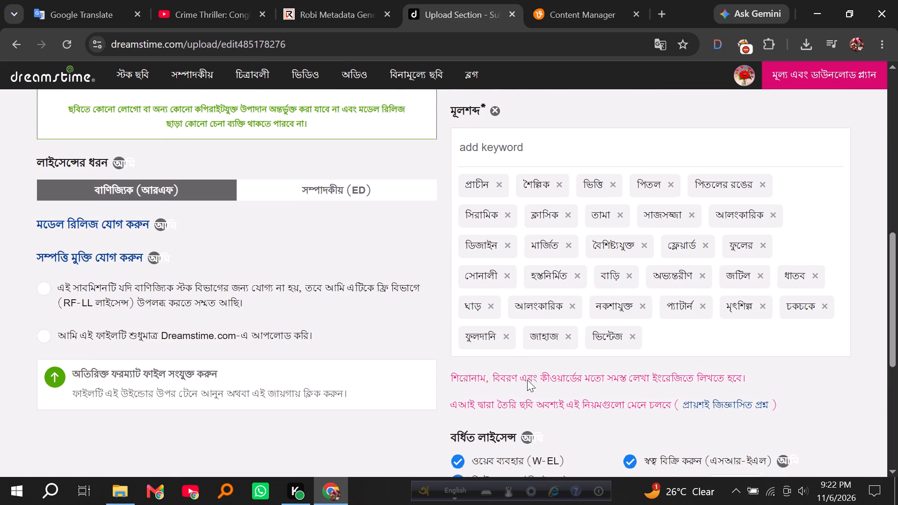
{"action": "scroll", "coordinate": [527, 380], "scroll_direction": "down", "scroll_amount": 2}
{"action": "left_click", "coordinate": [519, 262]}
{"action": "scroll", "coordinate": [521, 274], "scroll_direction": "down", "scroll_amount": 3}
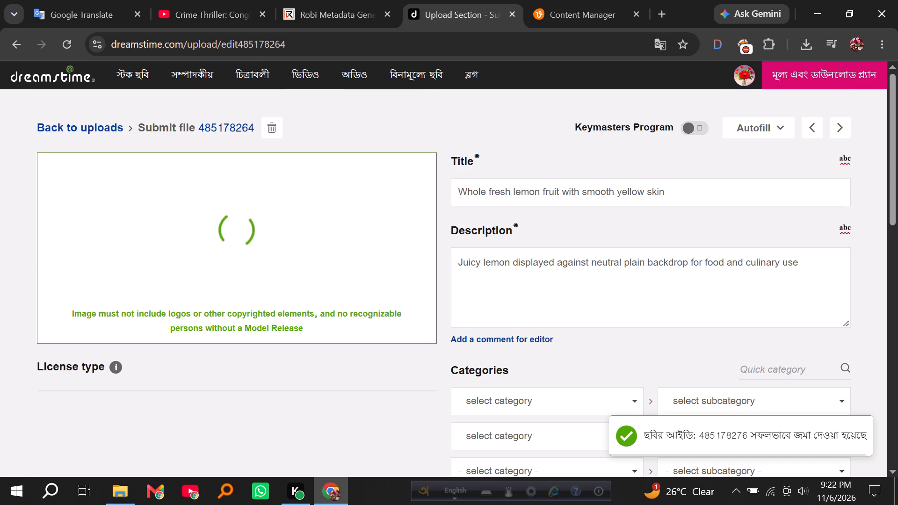
Switch to Vecteezy, open its Upload page and check the progress of the files in the upload list.
{"action": "left_click", "coordinate": [564, 0]}
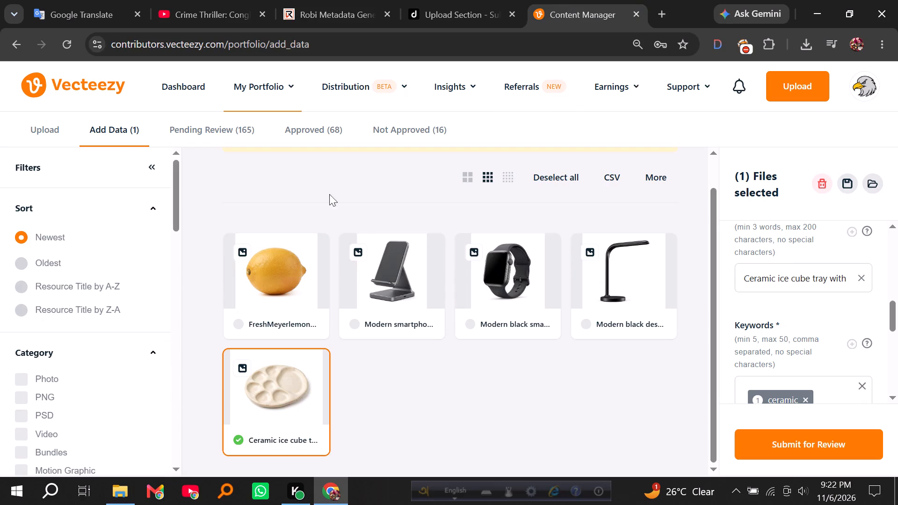
{"action": "left_click", "coordinate": [57, 128]}
{"action": "scroll", "coordinate": [312, 258], "scroll_direction": "down", "scroll_amount": 3}
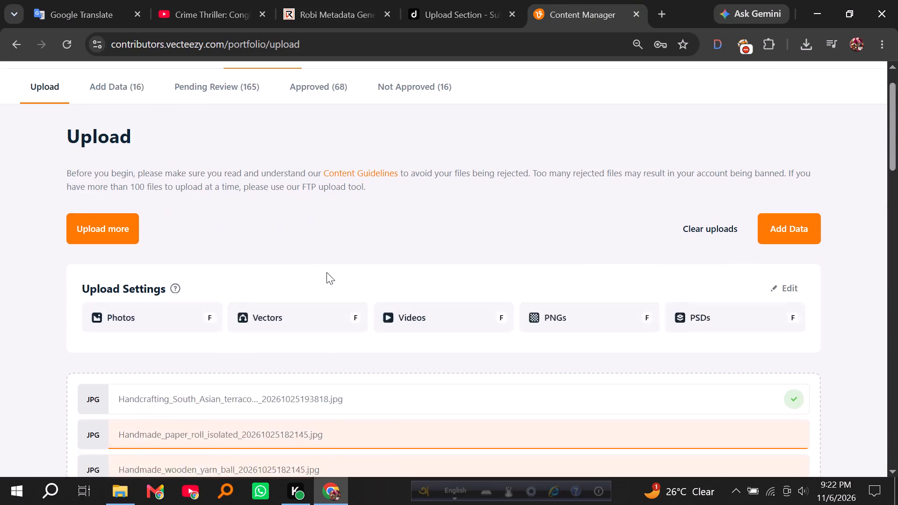
{"action": "scroll", "coordinate": [327, 273], "scroll_direction": "down", "scroll_amount": 10}
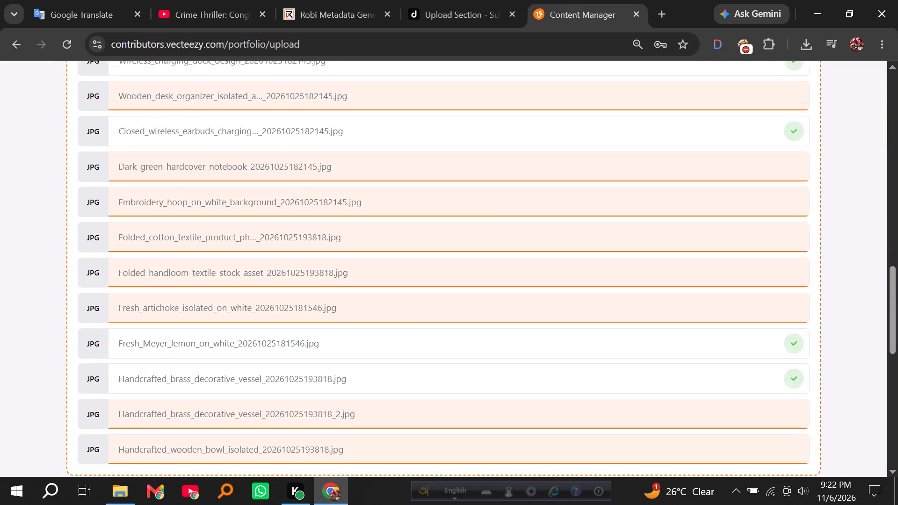
{"action": "scroll", "coordinate": [330, 277], "scroll_direction": "down", "scroll_amount": 4}
{"action": "scroll", "coordinate": [331, 278], "scroll_direction": "up", "scroll_amount": 4}
Return to Dreamstime, review the title, description and keywords of the yellow lemon image, file 485178264, and submit it as commercial.
{"action": "left_click", "coordinate": [429, 0]}
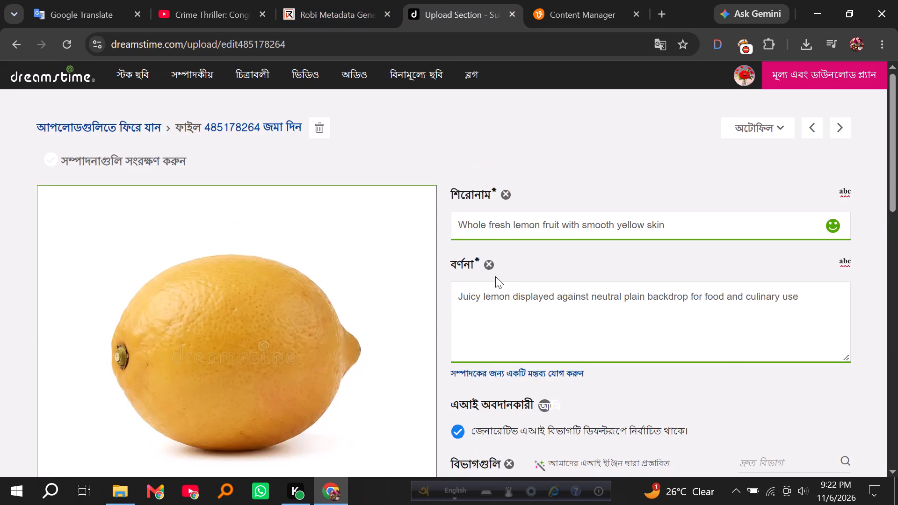
{"action": "scroll", "coordinate": [511, 321], "scroll_direction": "down", "scroll_amount": 8}
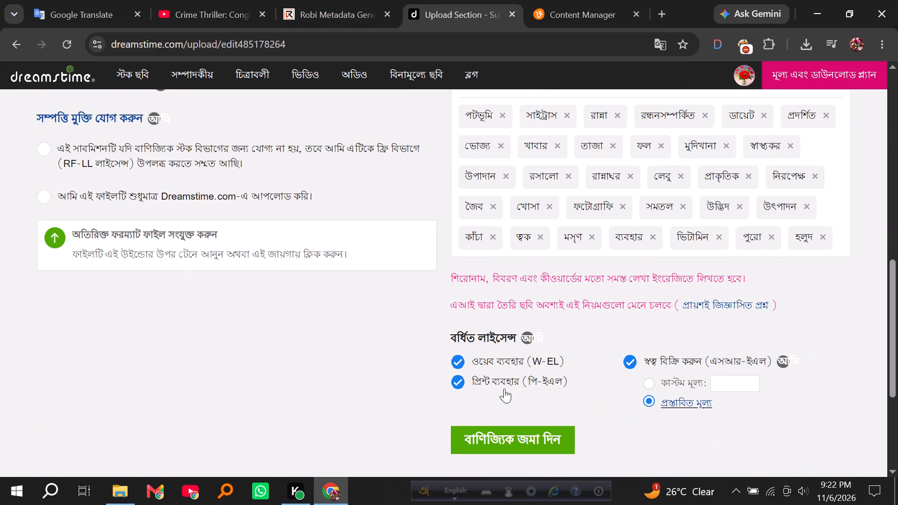
{"action": "left_click", "coordinate": [499, 435]}
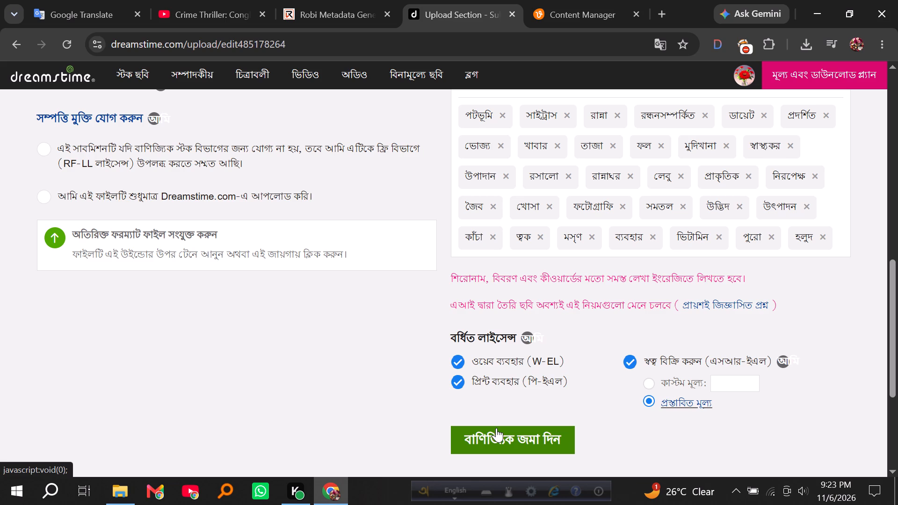
{"action": "scroll", "coordinate": [574, 142], "scroll_direction": "up", "scroll_amount": 9}
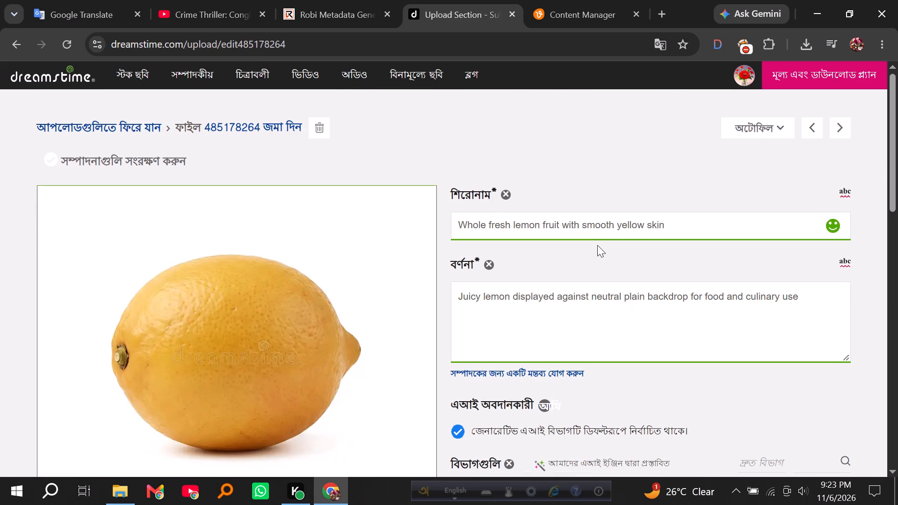
{"action": "scroll", "coordinate": [598, 249], "scroll_direction": "down", "scroll_amount": 1}
{"action": "scroll", "coordinate": [598, 251], "scroll_direction": "up", "scroll_amount": 11}
{"action": "scroll", "coordinate": [599, 251], "scroll_direction": "down", "scroll_amount": 4}
{"action": "scroll", "coordinate": [604, 296], "scroll_direction": "down", "scroll_amount": 5}
{"action": "left_click", "coordinate": [536, 367]}
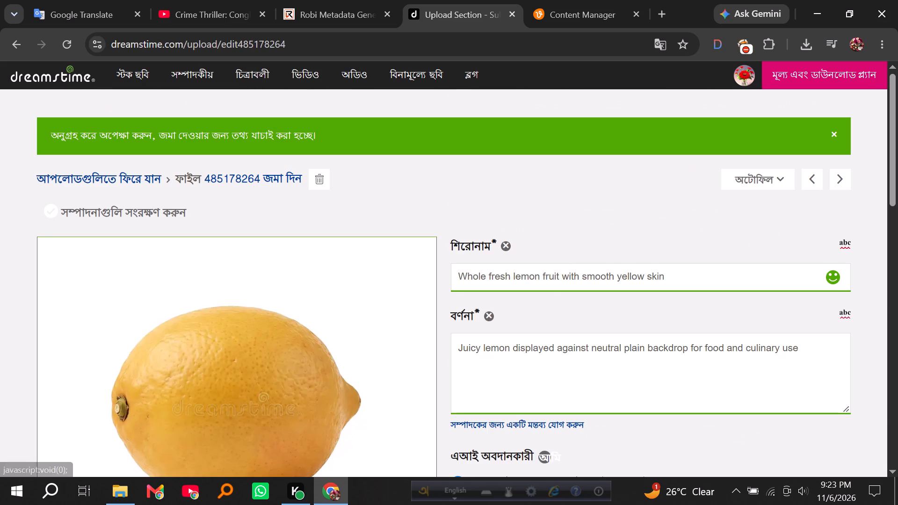
{"action": "scroll", "coordinate": [530, 347], "scroll_direction": "down", "scroll_amount": 3}
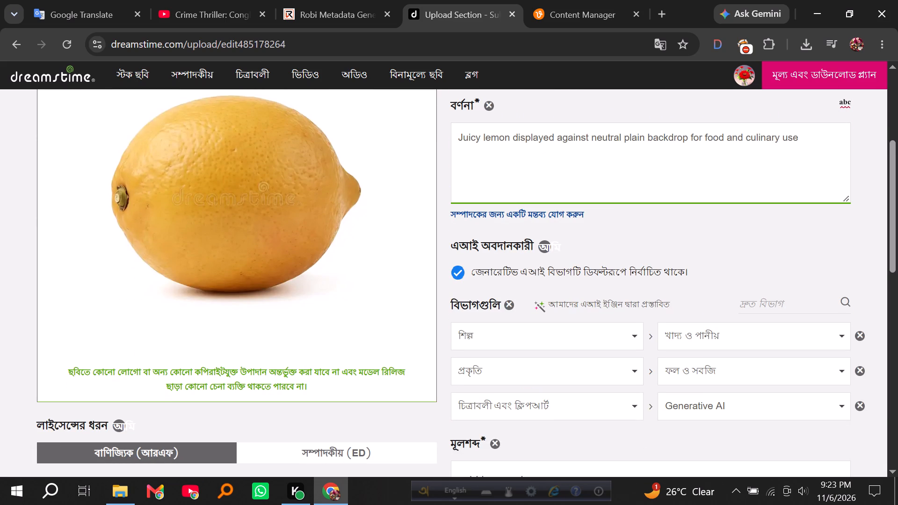
{"action": "scroll", "coordinate": [523, 301], "scroll_direction": "up", "scroll_amount": 6}
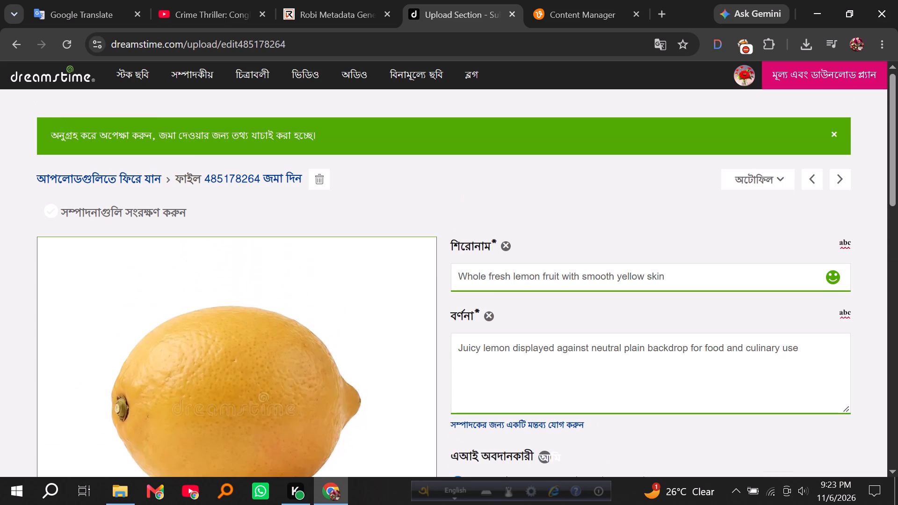
Switch to Vecteezy and check the upload list for files that are still uploading.
{"action": "left_click", "coordinate": [579, 0]}
{"action": "scroll", "coordinate": [535, 288], "scroll_direction": "down", "scroll_amount": 1}
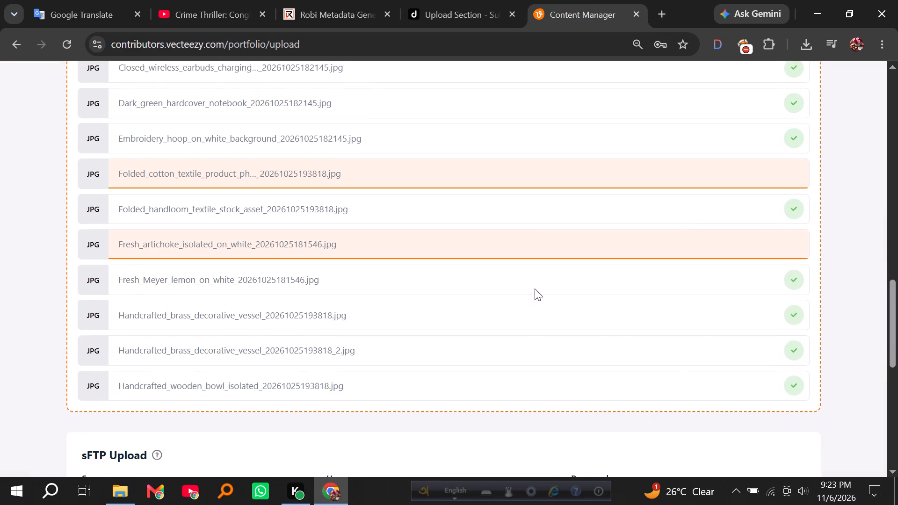
{"action": "scroll", "coordinate": [535, 289], "scroll_direction": "up", "scroll_amount": 12}
{"action": "scroll", "coordinate": [535, 291], "scroll_direction": "down", "scroll_amount": 3}
{"action": "scroll", "coordinate": [535, 293], "scroll_direction": "up", "scroll_amount": 4}
{"action": "scroll", "coordinate": [532, 314], "scroll_direction": "down", "scroll_amount": 4}
{"action": "scroll", "coordinate": [525, 376], "scroll_direction": "down", "scroll_amount": 3}
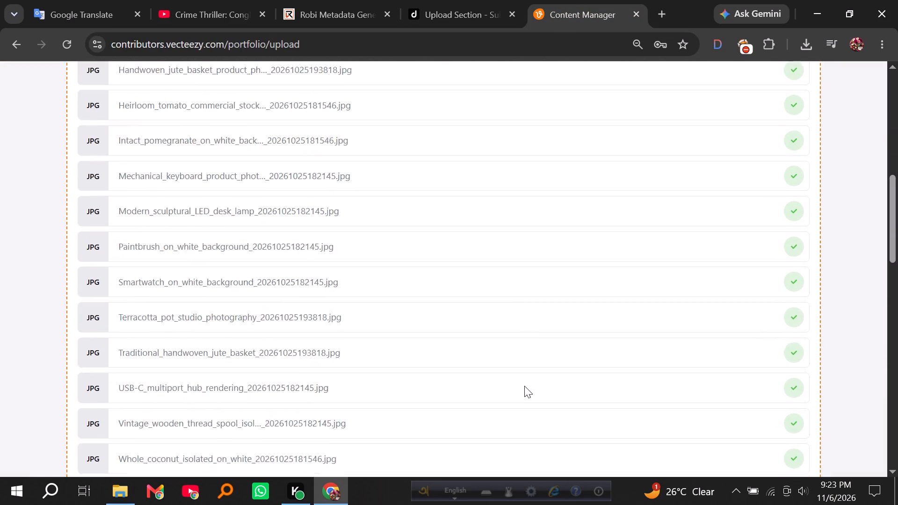
{"action": "scroll", "coordinate": [524, 386], "scroll_direction": "down", "scroll_amount": 4}
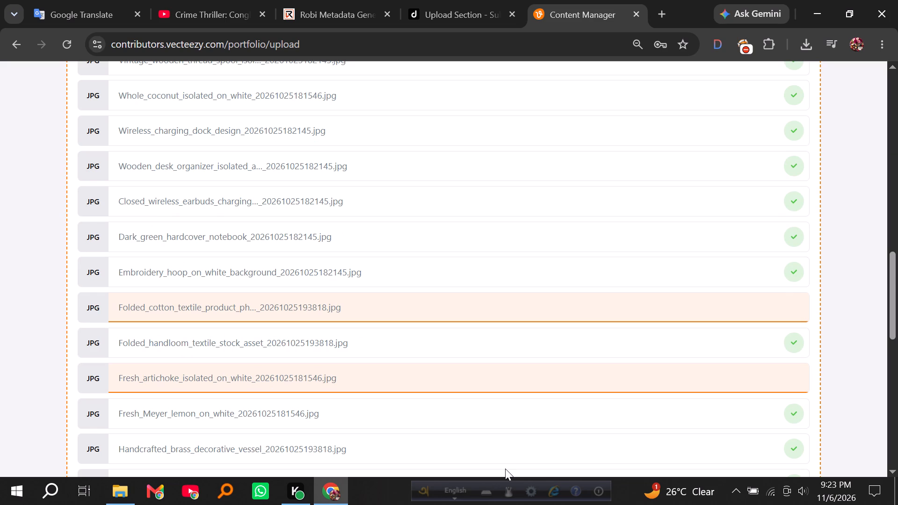
{"action": "scroll", "coordinate": [247, 319], "scroll_direction": "up", "scroll_amount": 2}
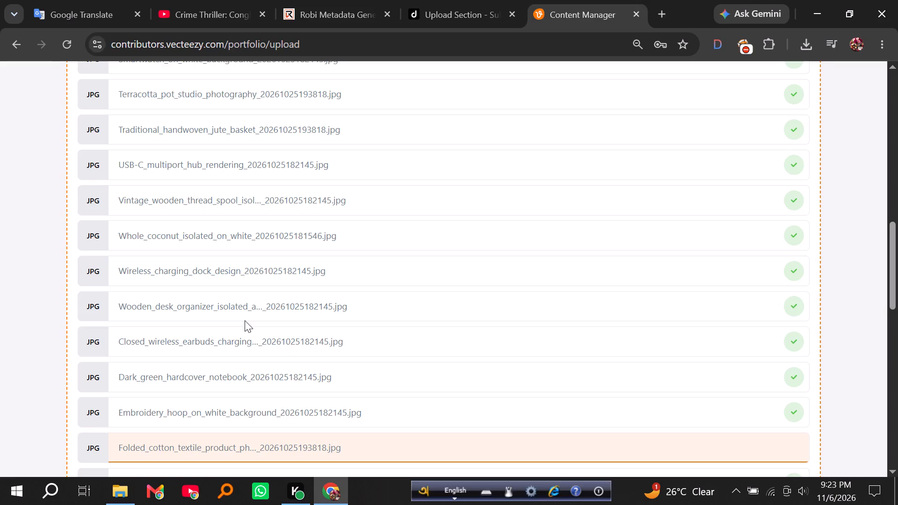
{"action": "scroll", "coordinate": [245, 320], "scroll_direction": "up", "scroll_amount": 3}
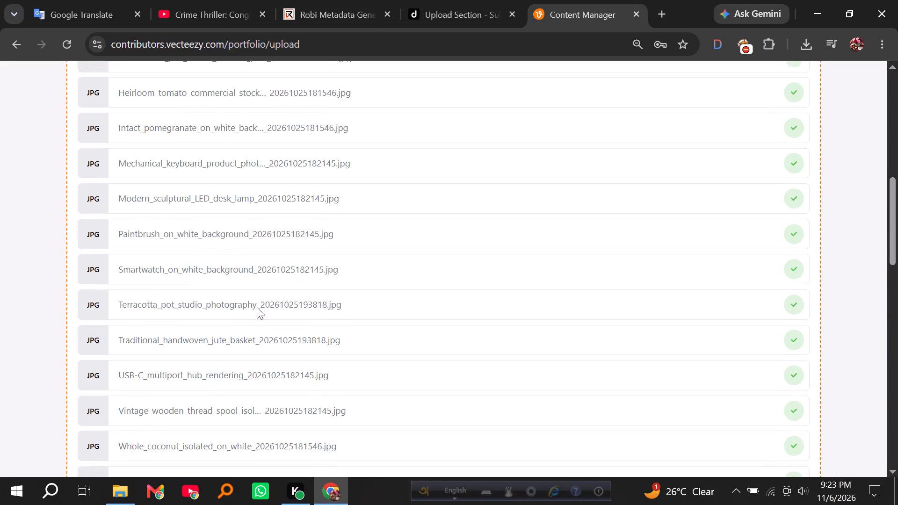
{"action": "scroll", "coordinate": [388, 230], "scroll_direction": "up", "scroll_amount": 4}
{"action": "scroll", "coordinate": [441, 310], "scroll_direction": "down", "scroll_amount": 15}
{"action": "scroll", "coordinate": [439, 346], "scroll_direction": "up", "scroll_amount": 19}
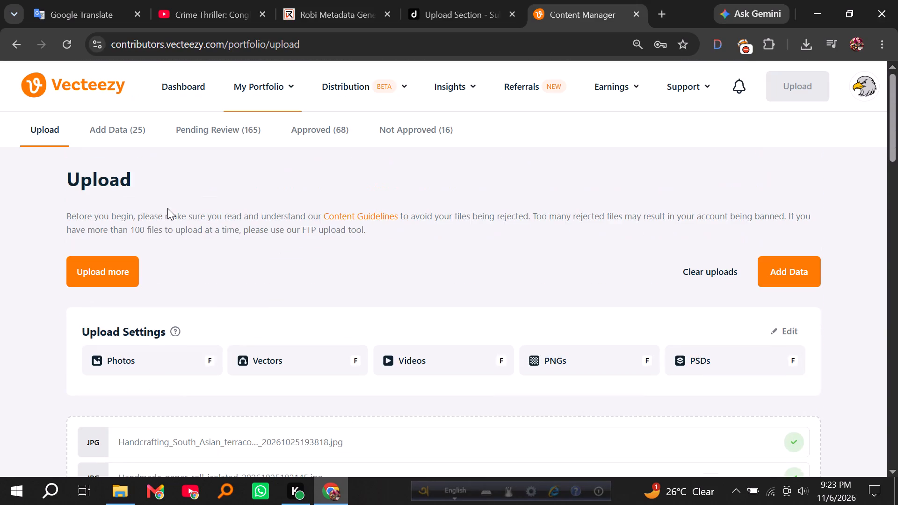
Return to Dreamstime, review the data of the green artichoke image, file 485178254, and submit it as commercial.
{"action": "left_click", "coordinate": [465, 5]}
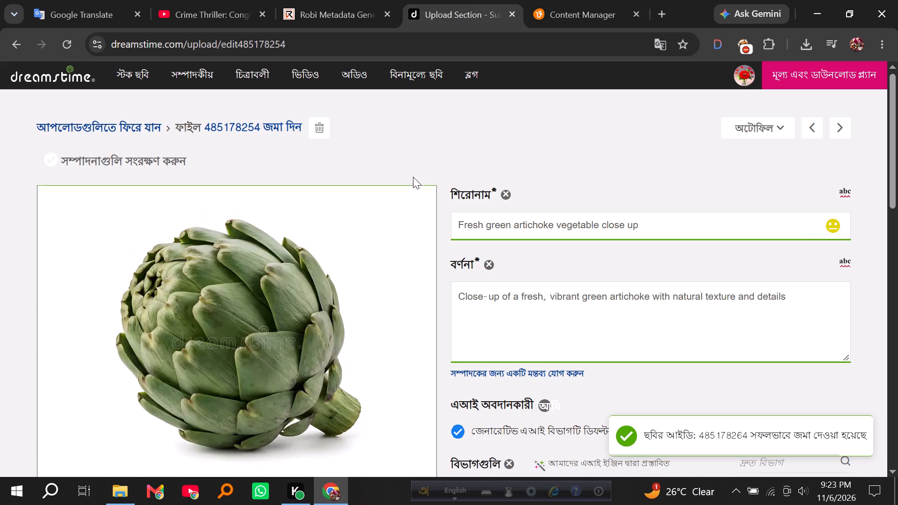
{"action": "scroll", "coordinate": [464, 294], "scroll_direction": "down", "scroll_amount": 2}
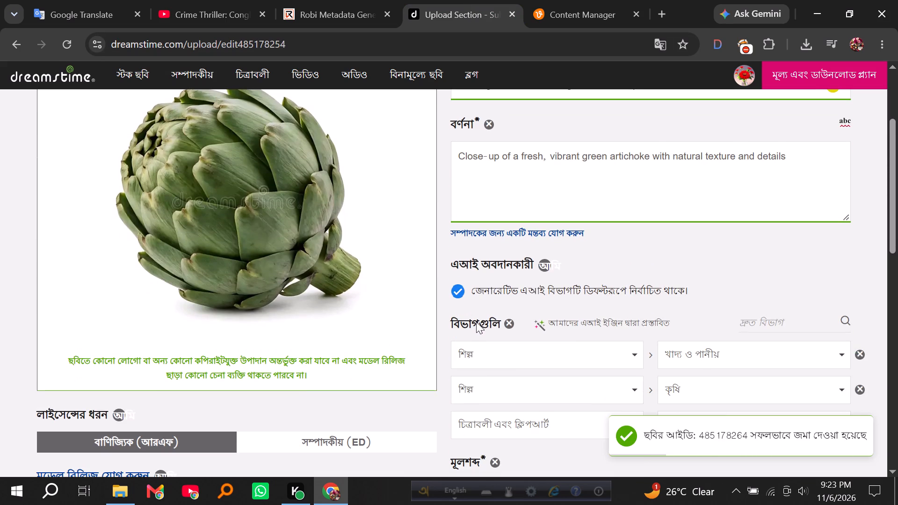
{"action": "scroll", "coordinate": [478, 315], "scroll_direction": "down", "scroll_amount": 5}
{"action": "scroll", "coordinate": [498, 392], "scroll_direction": "down", "scroll_amount": 3}
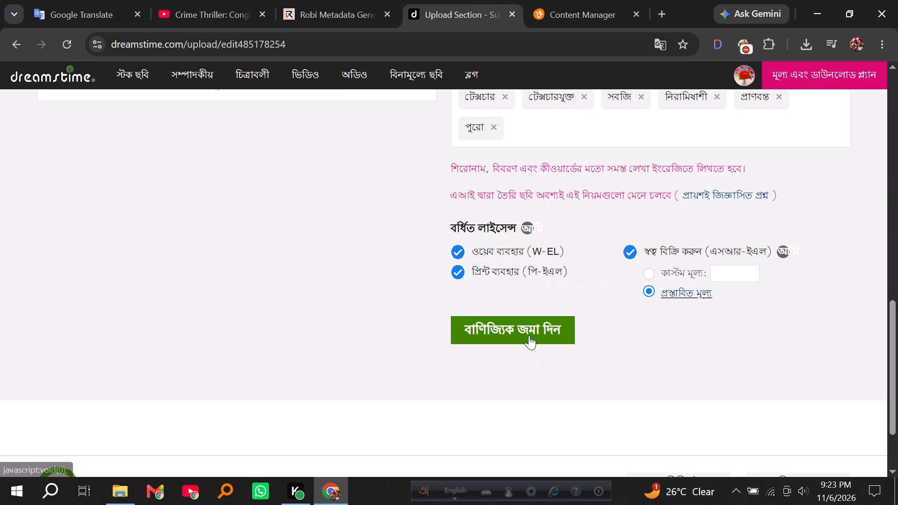
{"action": "left_click", "coordinate": [529, 334]}
Switch to Vecteezy and recheck the upload status of the remaining files in the list.
{"action": "left_click", "coordinate": [587, 0]}
{"action": "scroll", "coordinate": [469, 291], "scroll_direction": "down", "scroll_amount": 3}
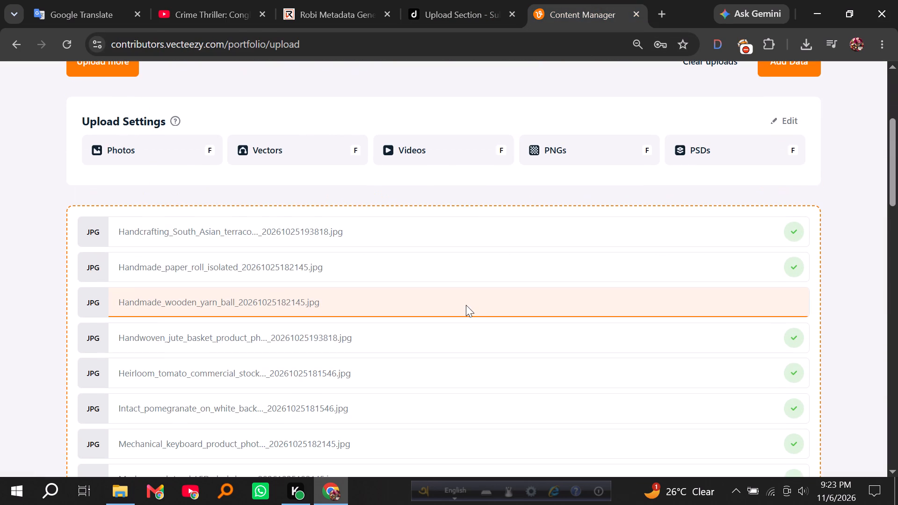
{"action": "scroll", "coordinate": [406, 338], "scroll_direction": "down", "scroll_amount": 11}
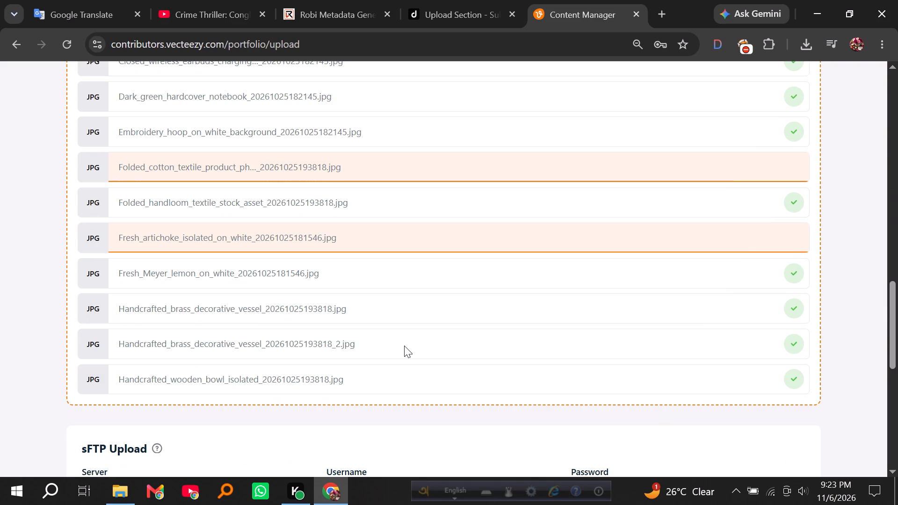
{"action": "scroll", "coordinate": [404, 344], "scroll_direction": "up", "scroll_amount": 12}
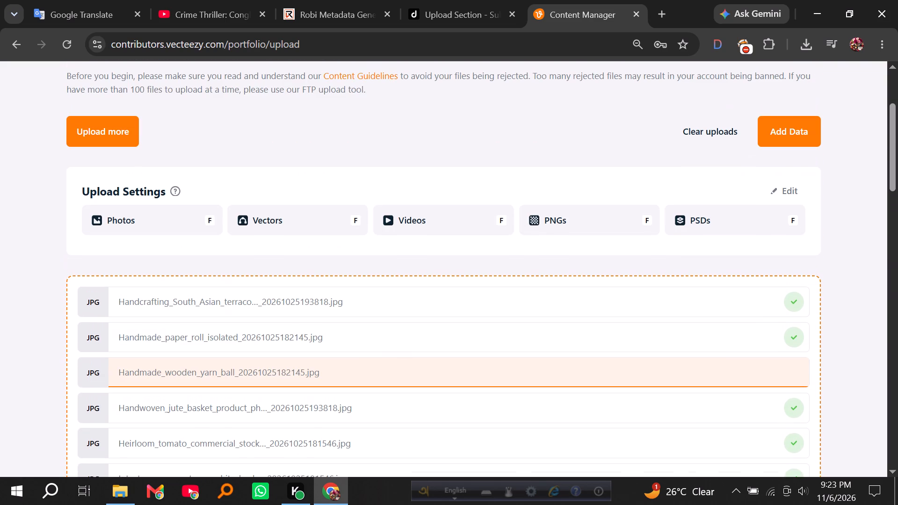
{"action": "scroll", "coordinate": [138, 178], "scroll_direction": "up", "scroll_amount": 8}
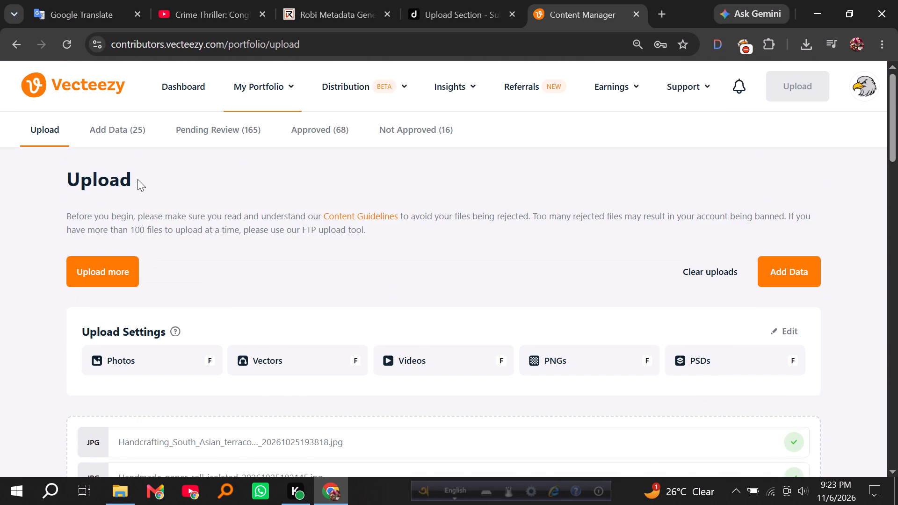
{"action": "scroll", "coordinate": [267, 195], "scroll_direction": "down", "scroll_amount": 14}
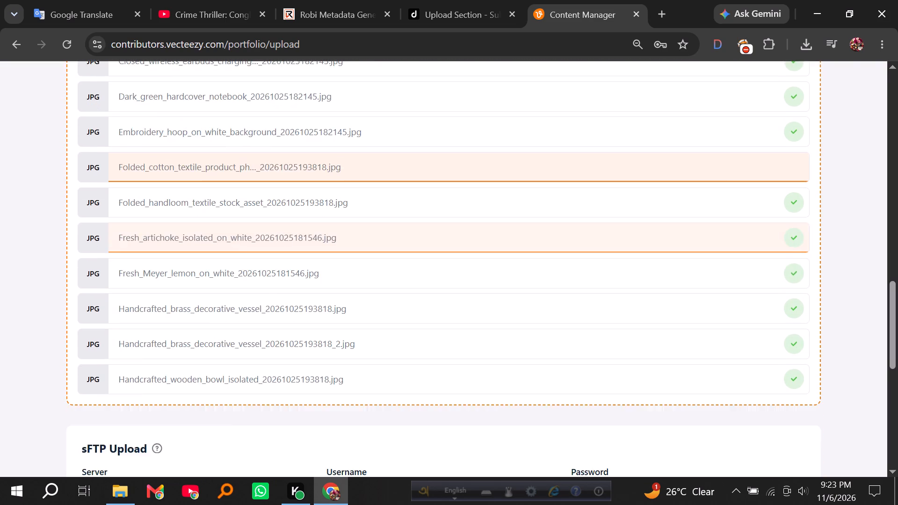
{"action": "scroll", "coordinate": [282, 233], "scroll_direction": "up", "scroll_amount": 17}
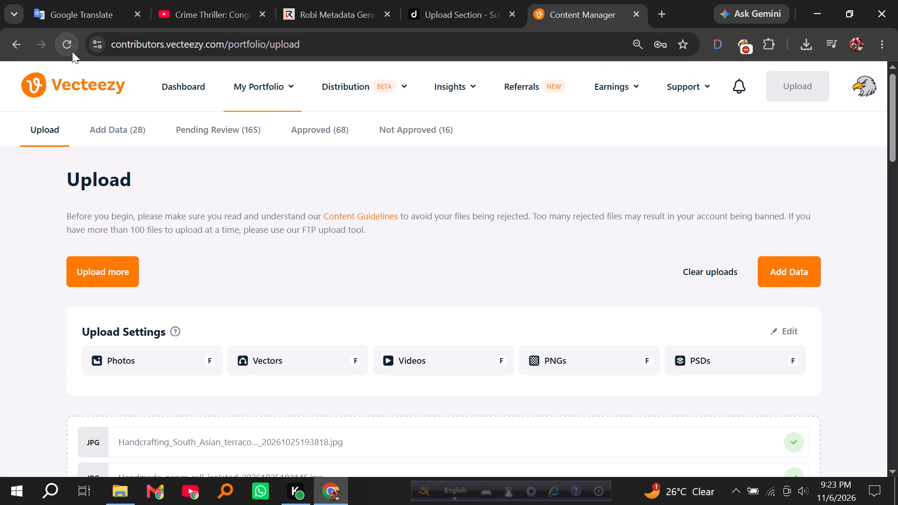
{"action": "scroll", "coordinate": [364, 254], "scroll_direction": "down", "scroll_amount": 4}
On Dreamstime, set the Abstract category's subcategory to কারুশিল্প (Crafts) for the folded textile image, file 485178237, and submit it as commercial.
{"action": "left_click", "coordinate": [465, 0]}
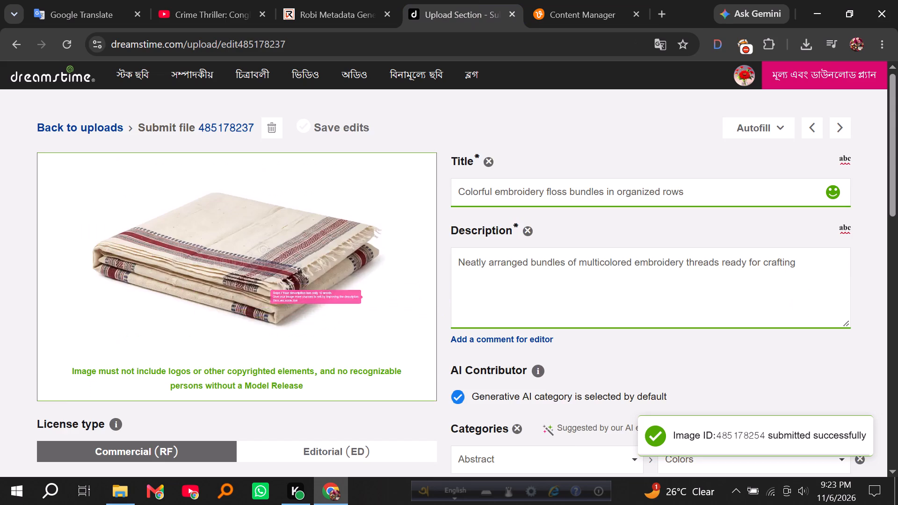
{"action": "scroll", "coordinate": [518, 350], "scroll_direction": "down", "scroll_amount": 4}
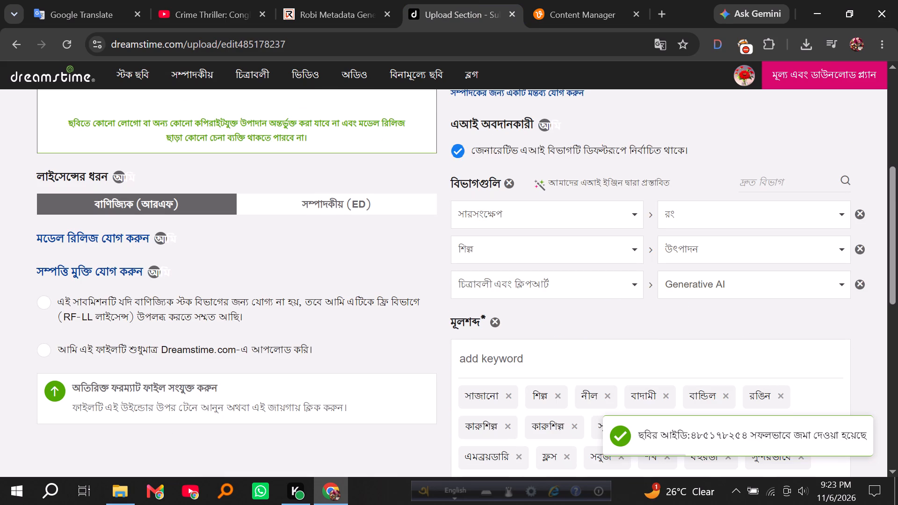
{"action": "scroll", "coordinate": [518, 361], "scroll_direction": "up", "scroll_amount": 2}
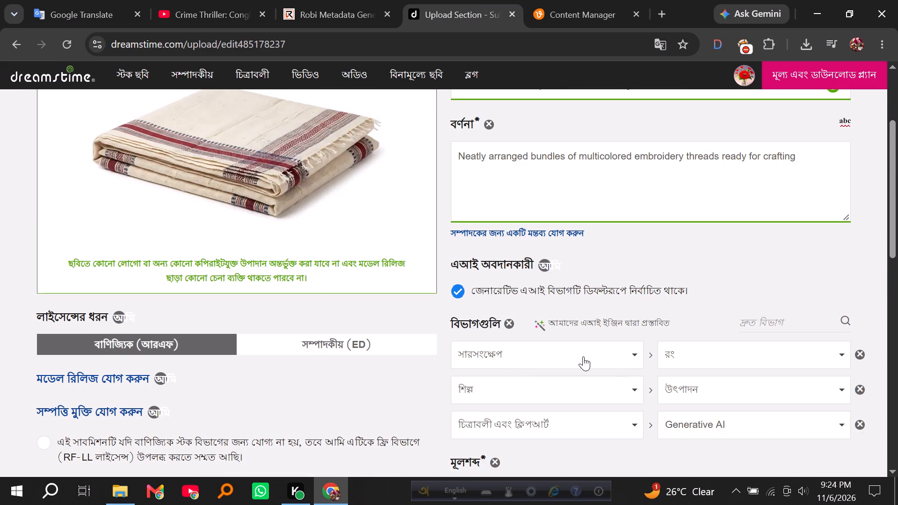
{"action": "left_click", "coordinate": [678, 353]}
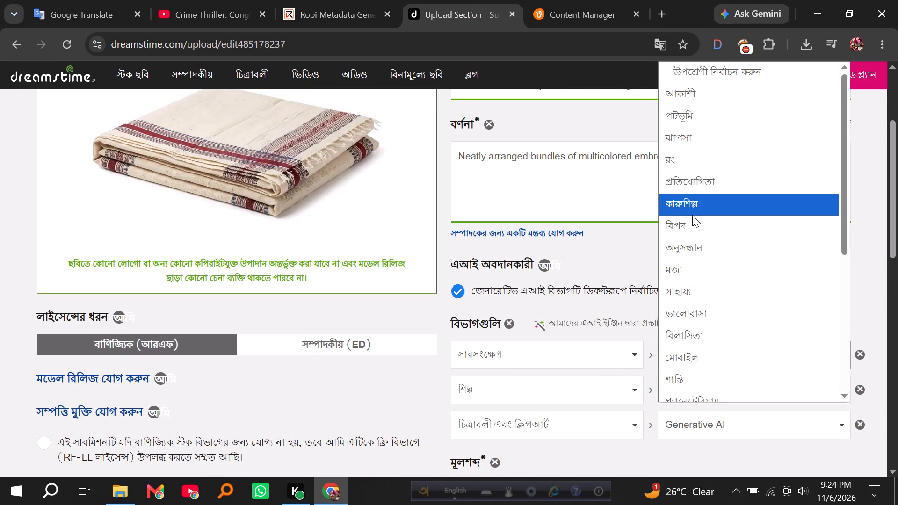
{"action": "left_click", "coordinate": [696, 201]}
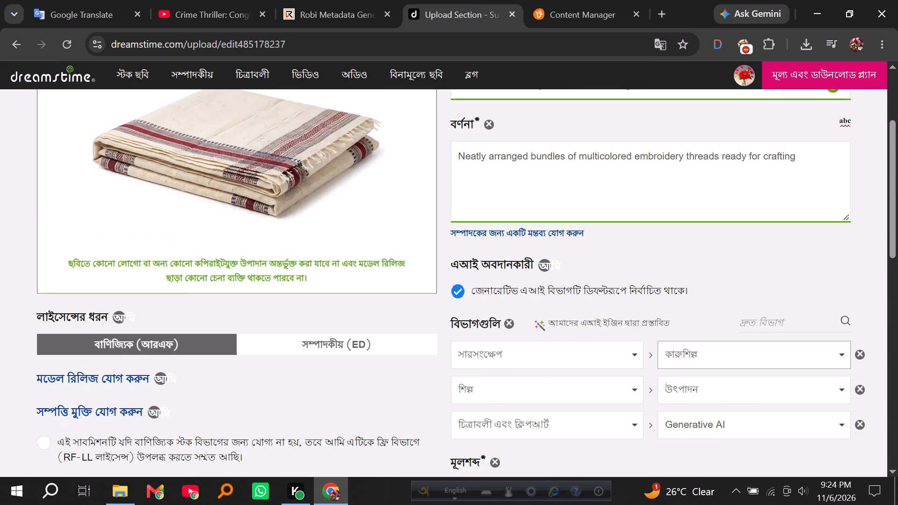
{"action": "scroll", "coordinate": [702, 217], "scroll_direction": "down", "scroll_amount": 10}
{"action": "left_click", "coordinate": [515, 235]}
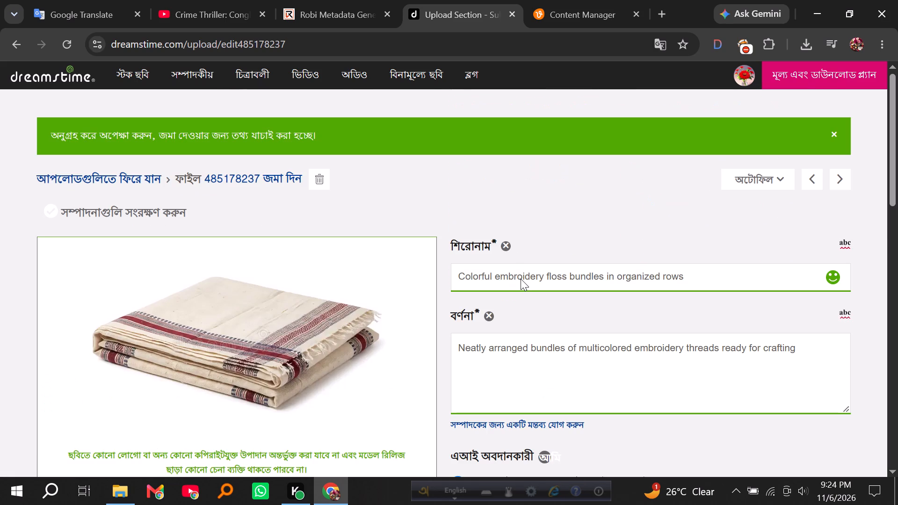
Examine the subcategory options of the Abstract and Arts & Architecture categories for the folded textile image, file 485178218.
{"action": "scroll", "coordinate": [521, 279], "scroll_direction": "down", "scroll_amount": 2}
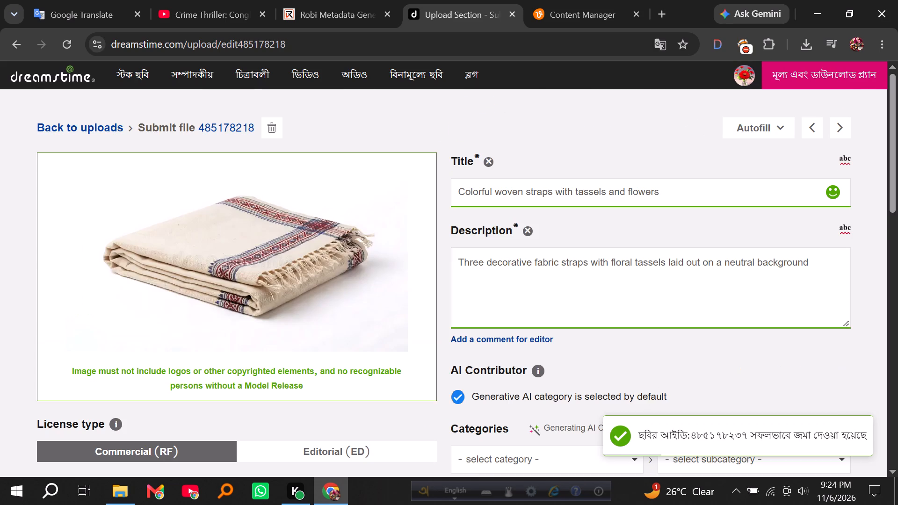
{"action": "scroll", "coordinate": [568, 278], "scroll_direction": "down", "scroll_amount": 3}
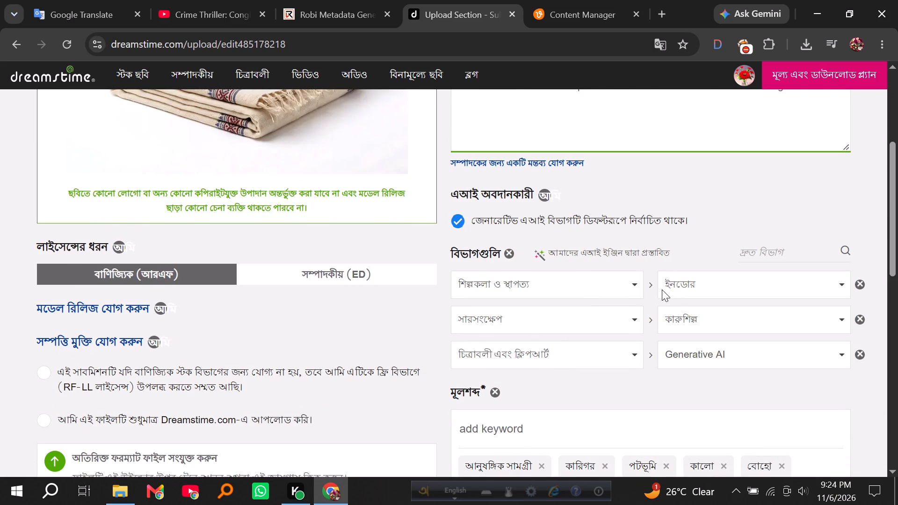
{"action": "left_click", "coordinate": [681, 315]}
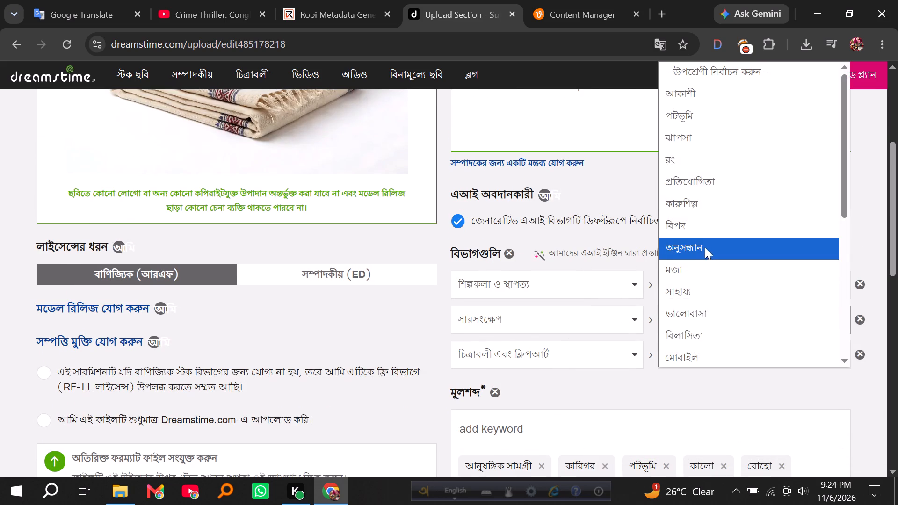
{"action": "scroll", "coordinate": [706, 248], "scroll_direction": "down", "scroll_amount": 2}
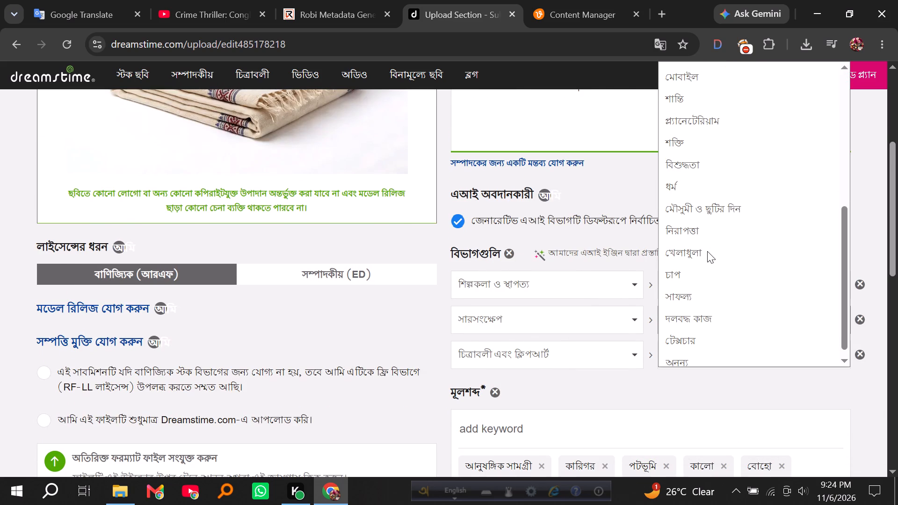
{"action": "scroll", "coordinate": [707, 251], "scroll_direction": "down", "scroll_amount": 4}
{"action": "scroll", "coordinate": [713, 319], "scroll_direction": "up", "scroll_amount": 3}
{"action": "scroll", "coordinate": [702, 334], "scroll_direction": "down", "scroll_amount": 1}
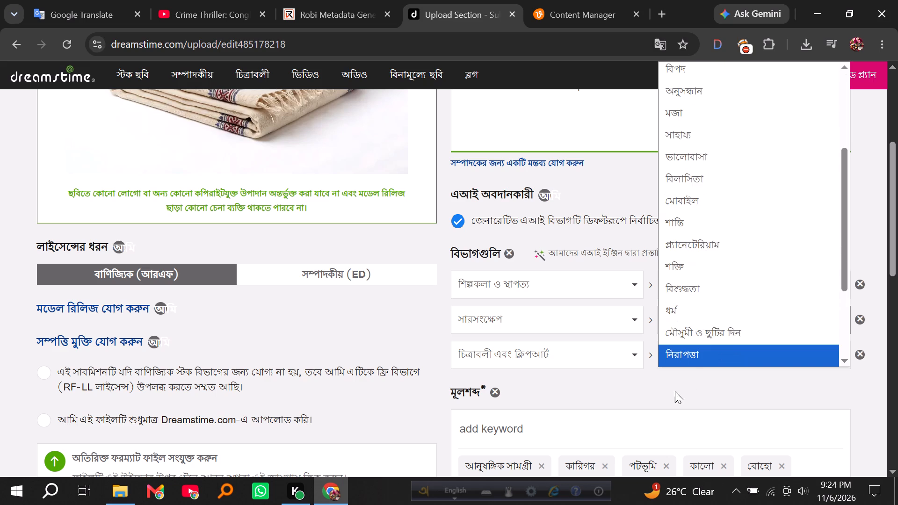
{"action": "left_click", "coordinate": [663, 398]}
{"action": "left_click", "coordinate": [701, 288]}
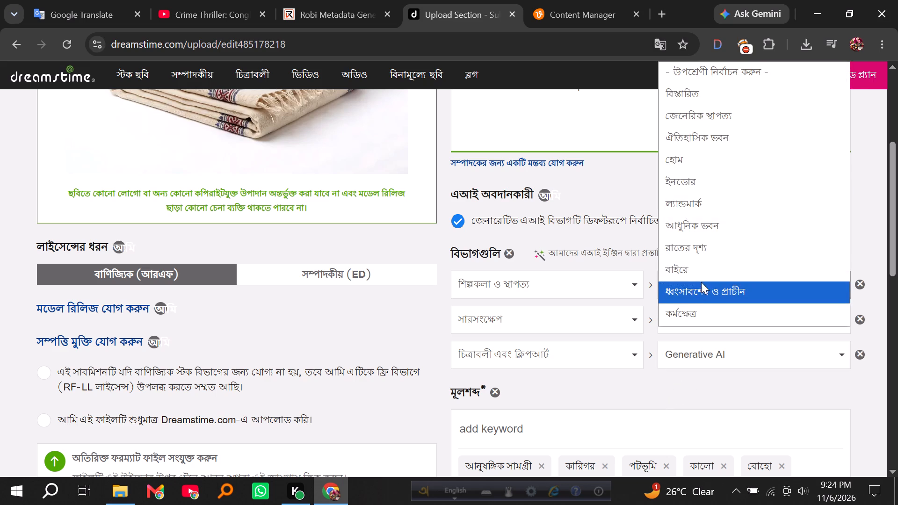
{"action": "scroll", "coordinate": [743, 213], "scroll_direction": "down", "scroll_amount": 2}
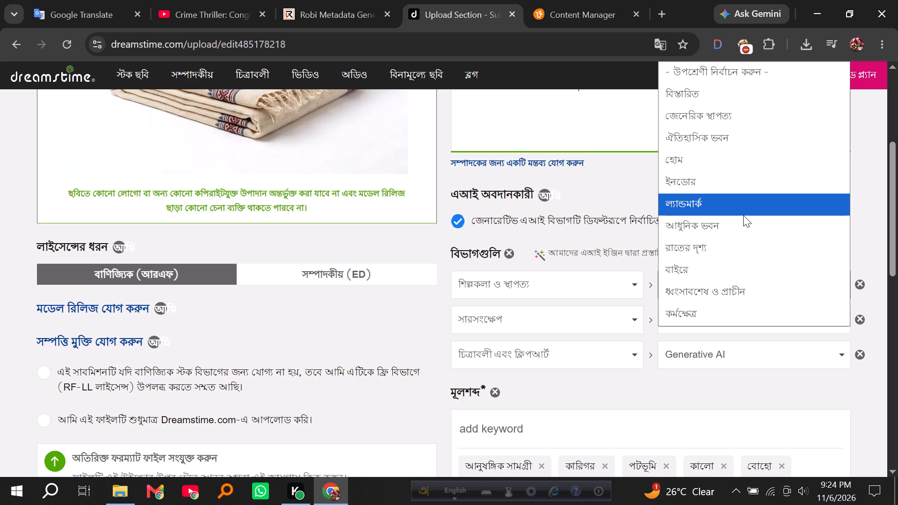
{"action": "scroll", "coordinate": [744, 216], "scroll_direction": "down", "scroll_amount": 2}
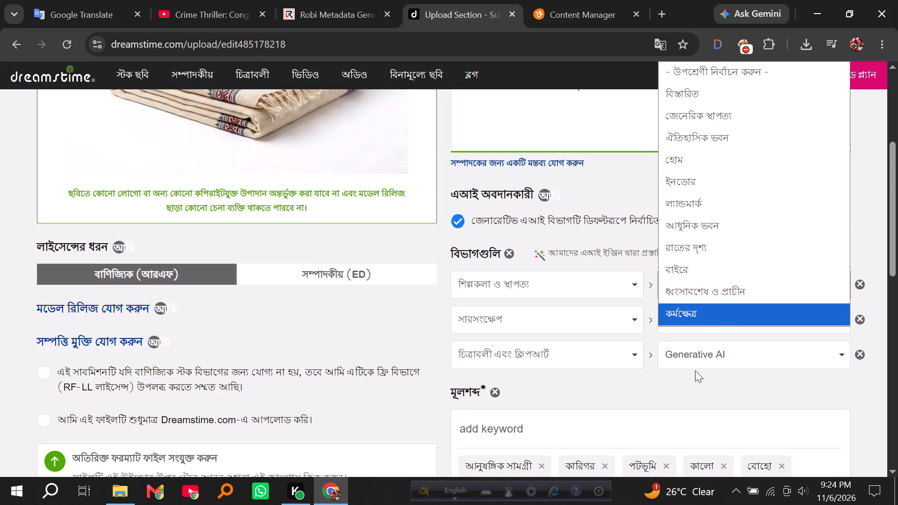
{"action": "left_click", "coordinate": [671, 387]}
Submit the folded textile image, file 485178218, as commercial.
{"action": "scroll", "coordinate": [622, 297], "scroll_direction": "down", "scroll_amount": 5}
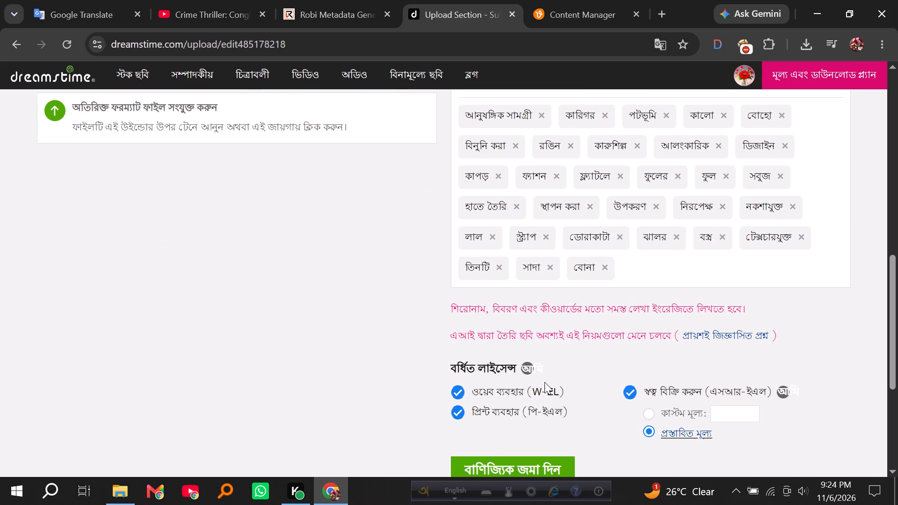
{"action": "left_click", "coordinate": [521, 462]}
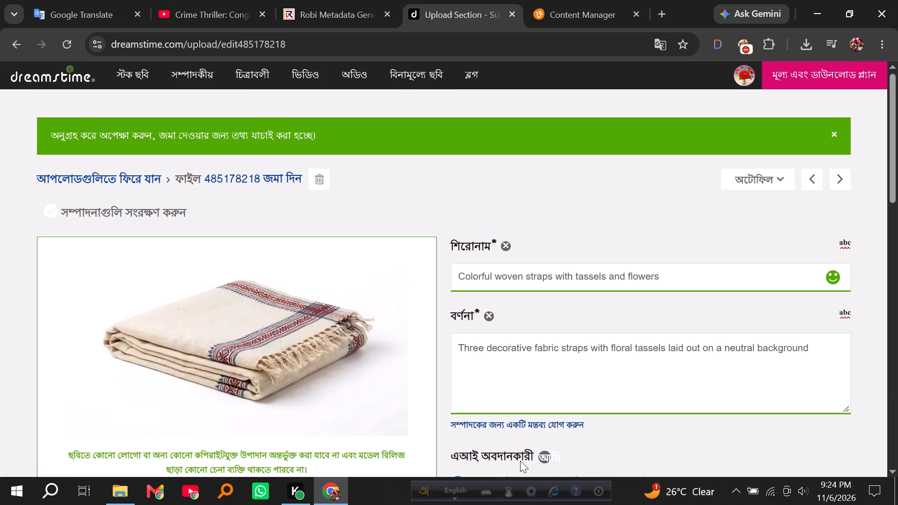
Switch to Vecteezy, check the upload status of the files in the list, and reload the page.
{"action": "left_click", "coordinate": [589, 0]}
{"action": "scroll", "coordinate": [305, 329], "scroll_direction": "down", "scroll_amount": 4}
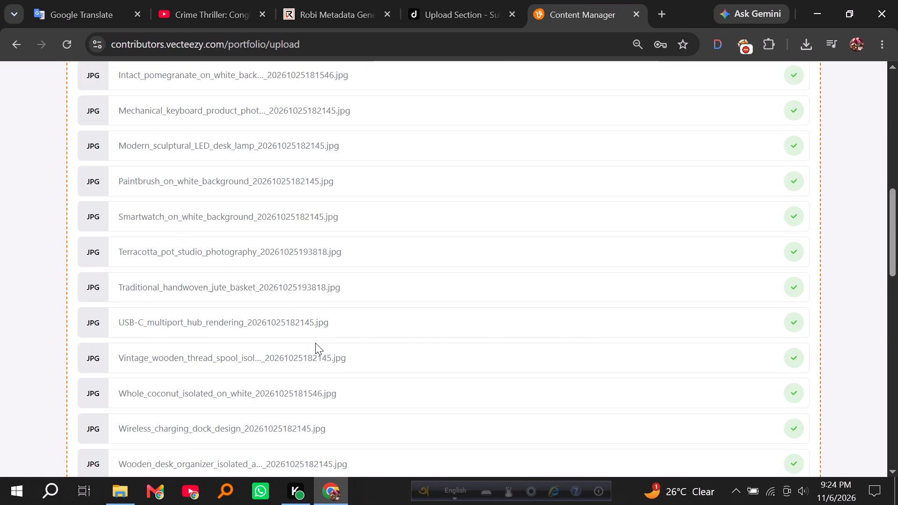
{"action": "scroll", "coordinate": [315, 355], "scroll_direction": "down", "scroll_amount": 5}
{"action": "scroll", "coordinate": [316, 368], "scroll_direction": "up", "scroll_amount": 15}
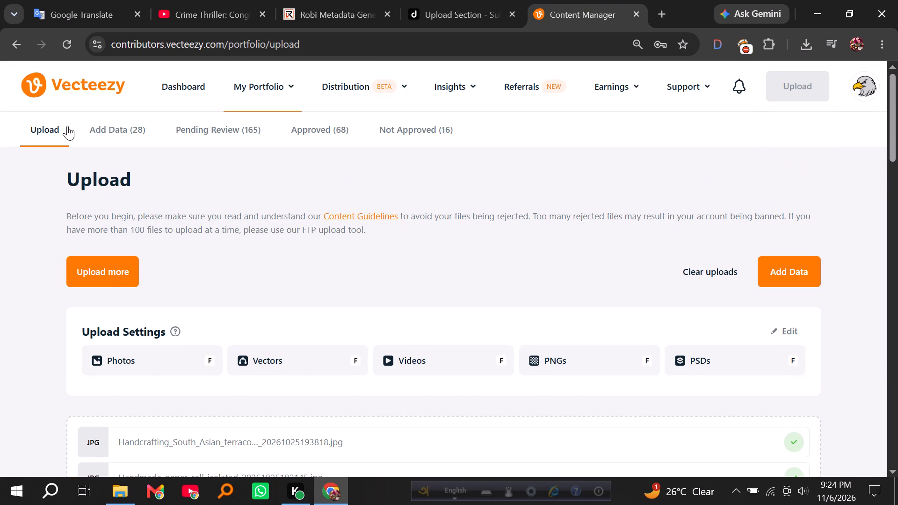
{"action": "left_click", "coordinate": [70, 46]}
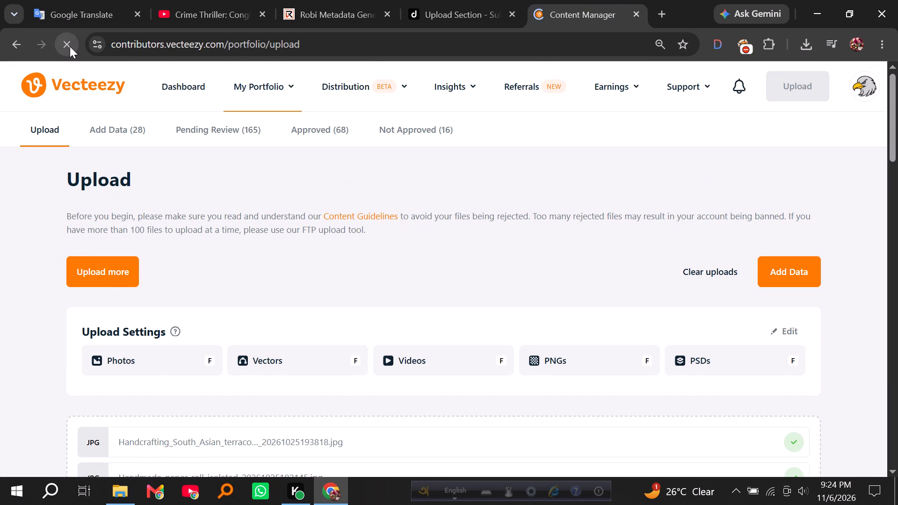
Open the Add Data page and look through all the uploaded files waiting there.
{"action": "left_click", "coordinate": [142, 131]}
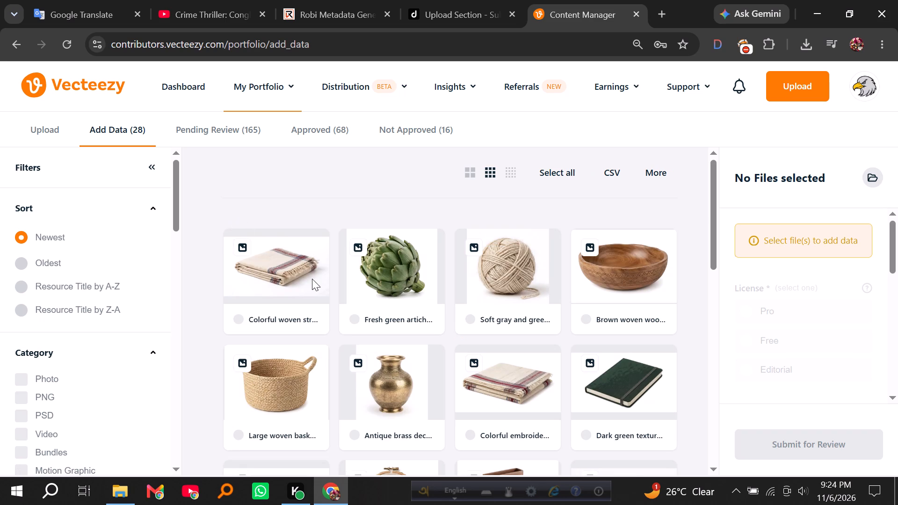
{"action": "scroll", "coordinate": [398, 297], "scroll_direction": "down", "scroll_amount": 10}
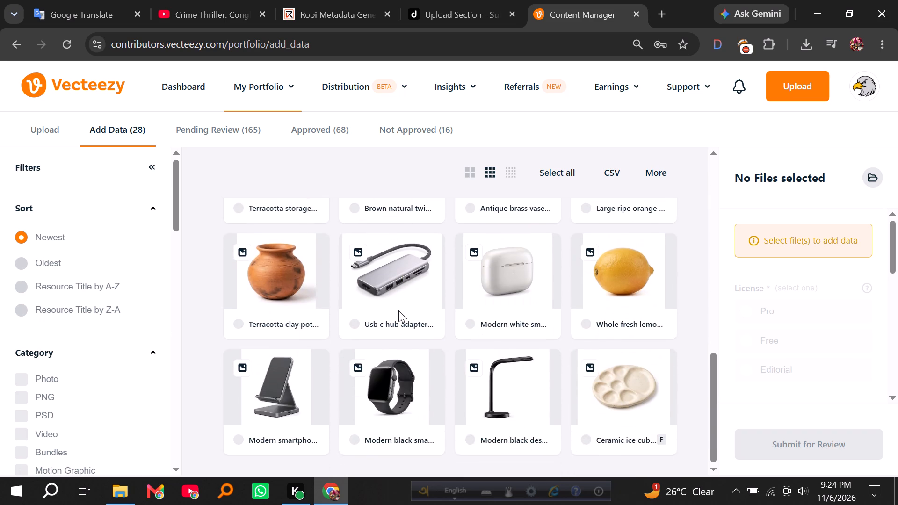
{"action": "scroll", "coordinate": [398, 310], "scroll_direction": "up", "scroll_amount": 8}
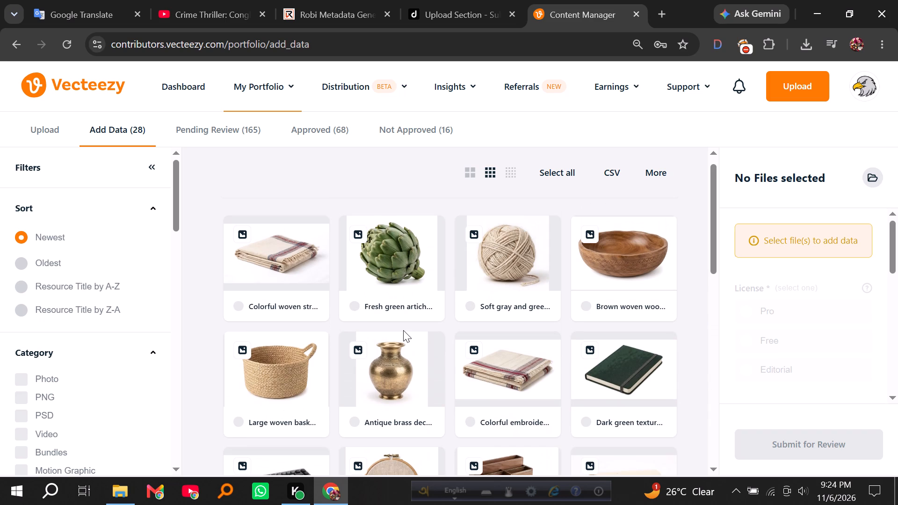
Select the fringed folded textile image and examine its license fields and keywords.
{"action": "left_click", "coordinate": [297, 258]}
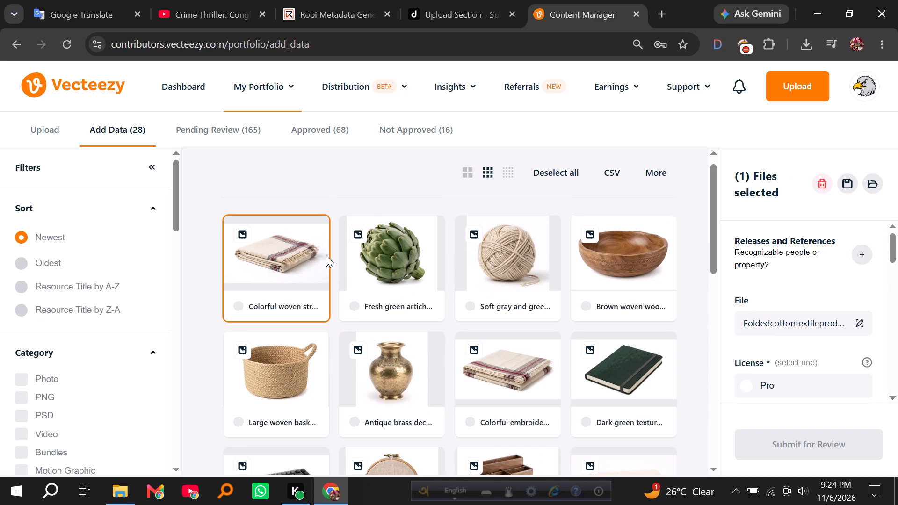
{"action": "scroll", "coordinate": [819, 324], "scroll_direction": "down", "scroll_amount": 11}
{"action": "scroll", "coordinate": [818, 339], "scroll_direction": "up", "scroll_amount": 2}
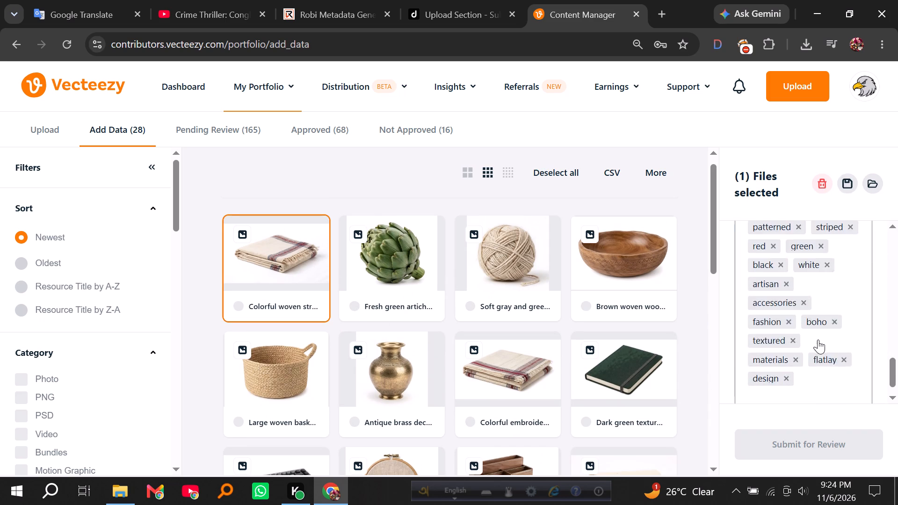
{"action": "scroll", "coordinate": [818, 339], "scroll_direction": "up", "scroll_amount": 7}
{"action": "scroll", "coordinate": [817, 340], "scroll_direction": "down", "scroll_amount": 3}
{"action": "scroll", "coordinate": [817, 341], "scroll_direction": "up", "scroll_amount": 9}
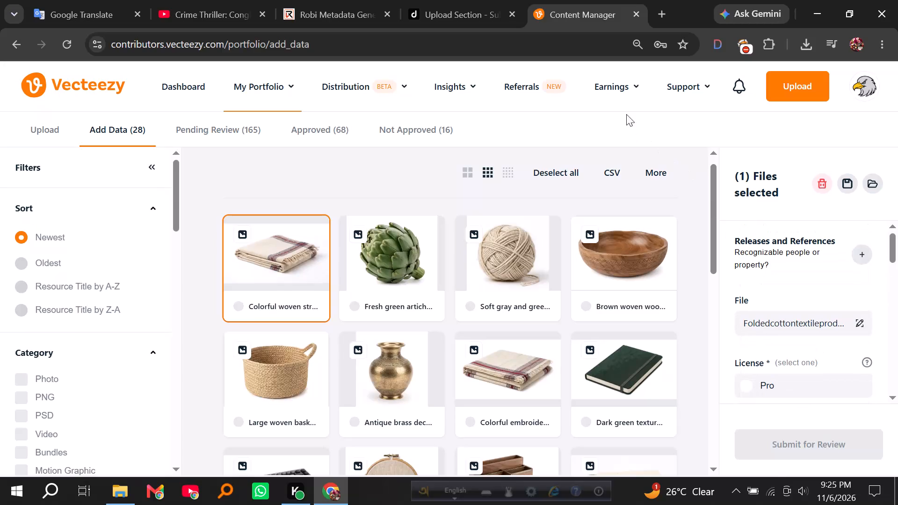
Return to Dreamstime, review the data of the embroidery hoop image, file 485178197, and submit it as commercial.
{"action": "left_click", "coordinate": [468, 0]}
{"action": "scroll", "coordinate": [502, 357], "scroll_direction": "down", "scroll_amount": 3}
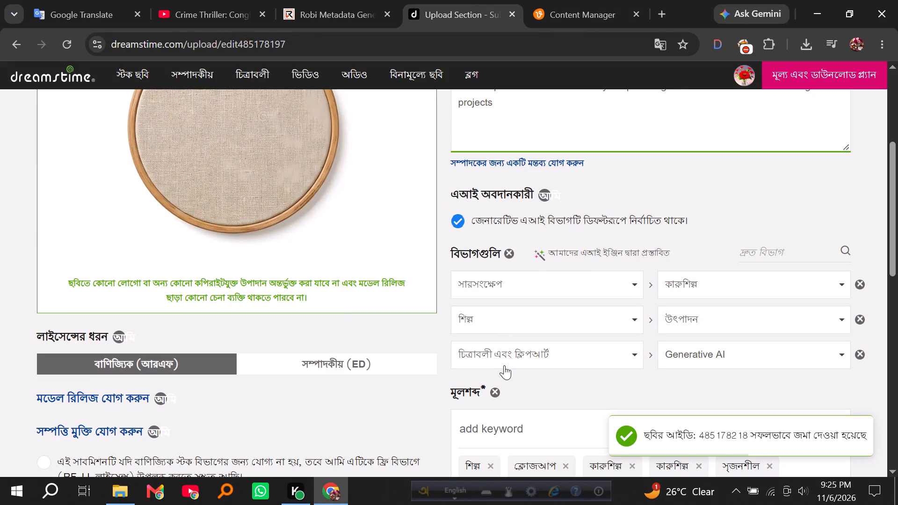
{"action": "scroll", "coordinate": [505, 366], "scroll_direction": "down", "scroll_amount": 5}
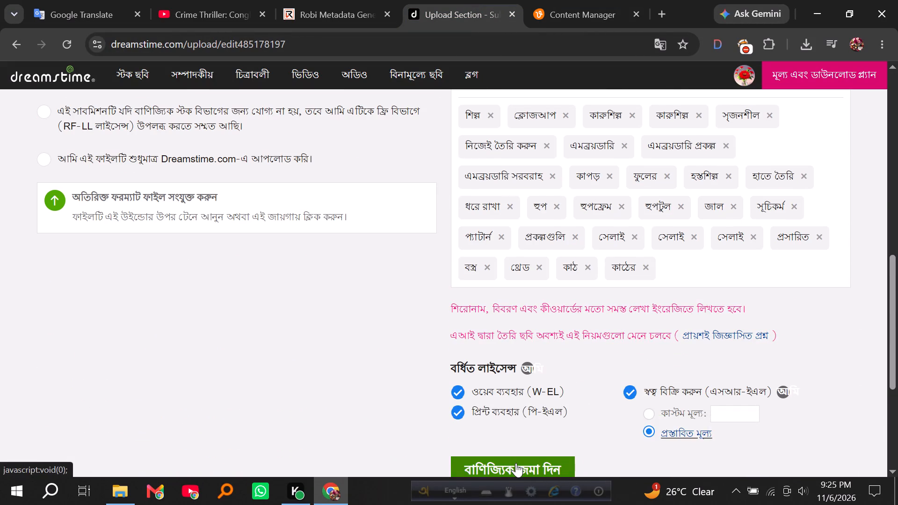
{"action": "left_click", "coordinate": [516, 463]}
Switch to Vecteezy, select all the files awaiting data, and set their license to Free.
{"action": "left_click", "coordinate": [558, 0]}
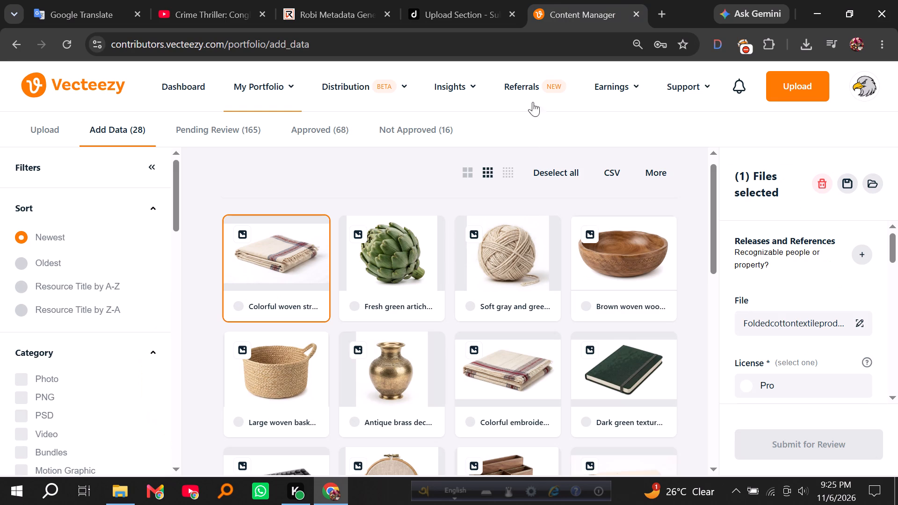
{"action": "left_click", "coordinate": [567, 171]}
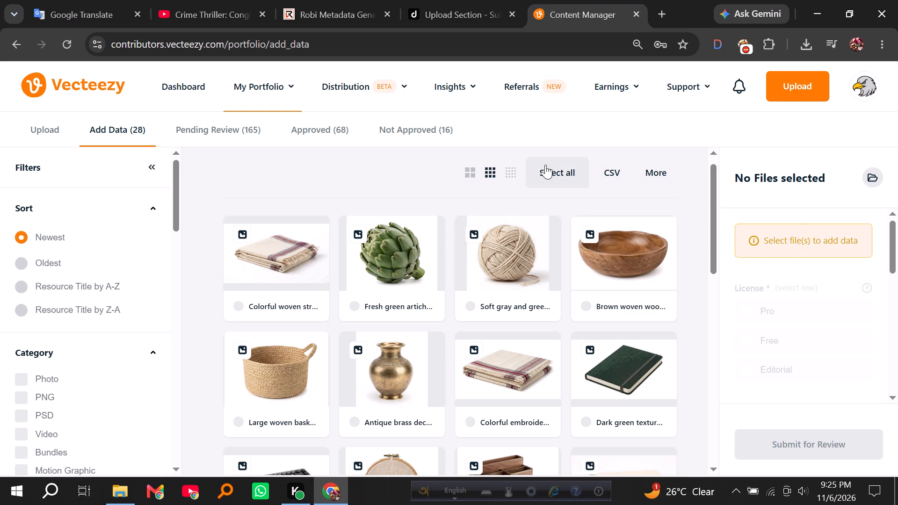
{"action": "left_click", "coordinate": [545, 165]}
{"action": "scroll", "coordinate": [796, 344], "scroll_direction": "down", "scroll_amount": 1}
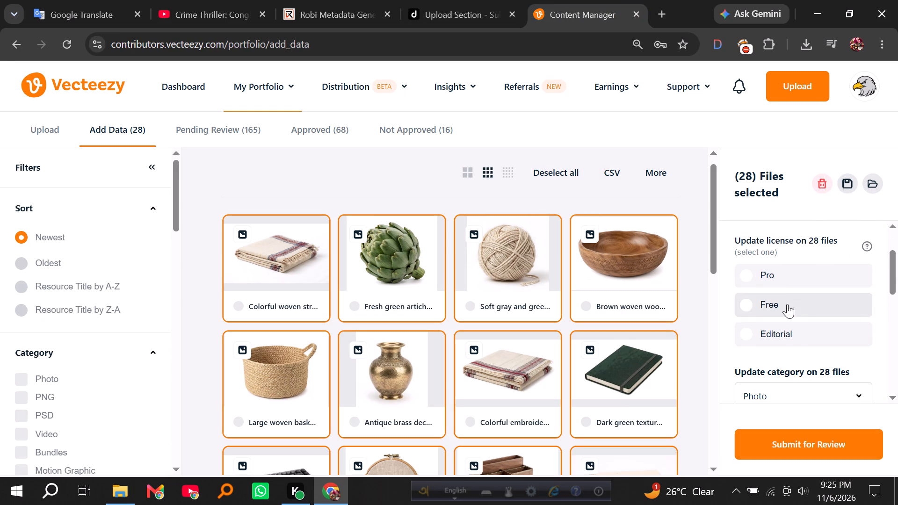
{"action": "left_click", "coordinate": [787, 298]}
Mark the selected files as AI-generated, with the software set to Other and named "dola ai".
{"action": "scroll", "coordinate": [803, 305], "scroll_direction": "down", "scroll_amount": 2}
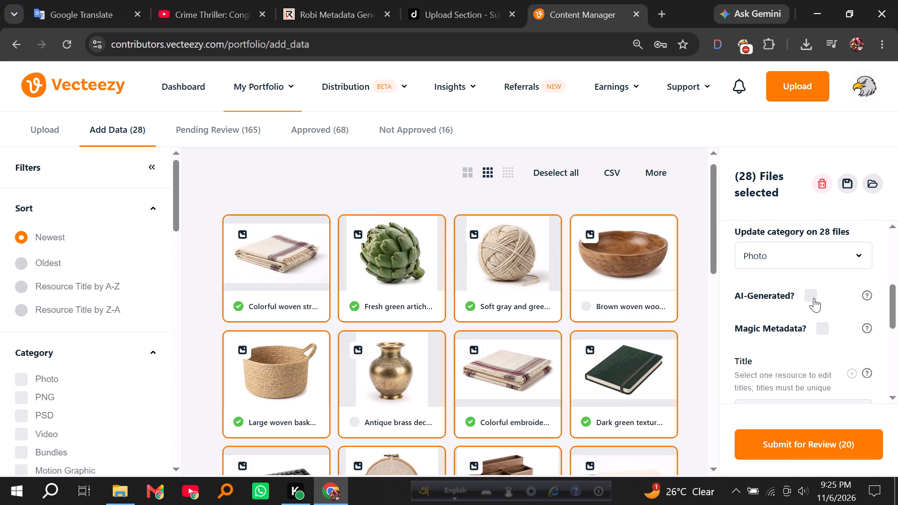
{"action": "left_click", "coordinate": [811, 294]}
{"action": "left_click", "coordinate": [811, 325]}
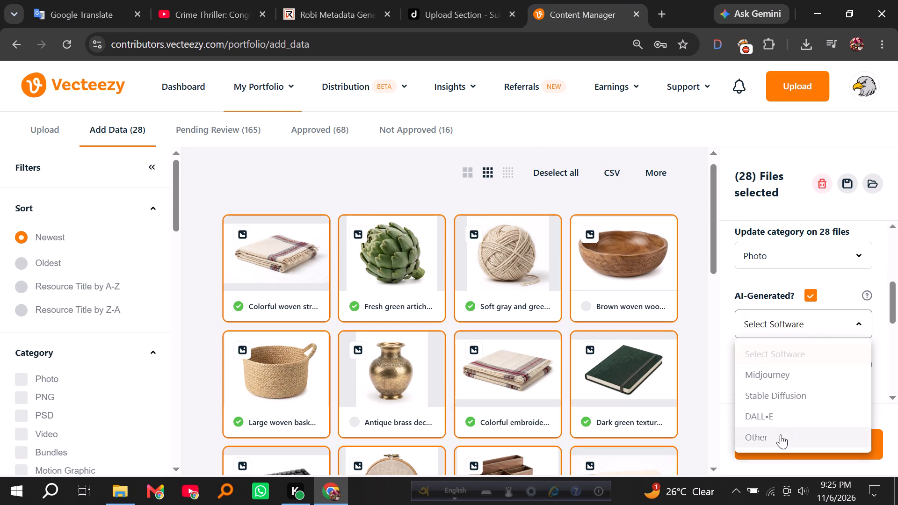
{"action": "left_click", "coordinate": [781, 434]}
{"action": "left_click", "coordinate": [779, 428]}
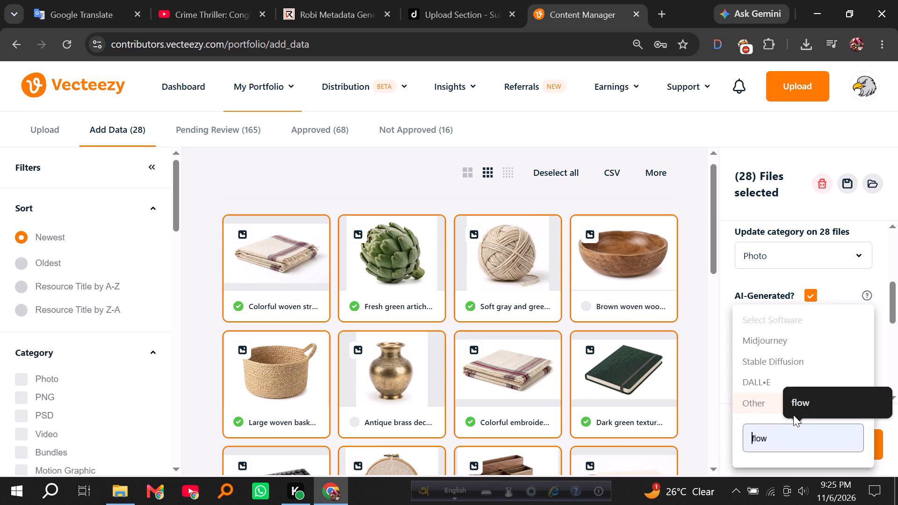
{"action": "type", "text": "dola"}
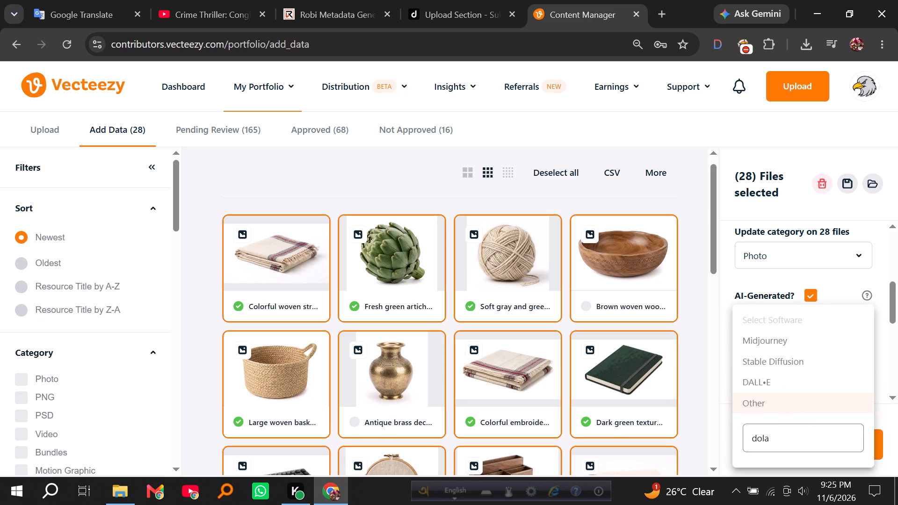
{"action": "key", "text": "Return"}
{"action": "left_click", "coordinate": [817, 324]}
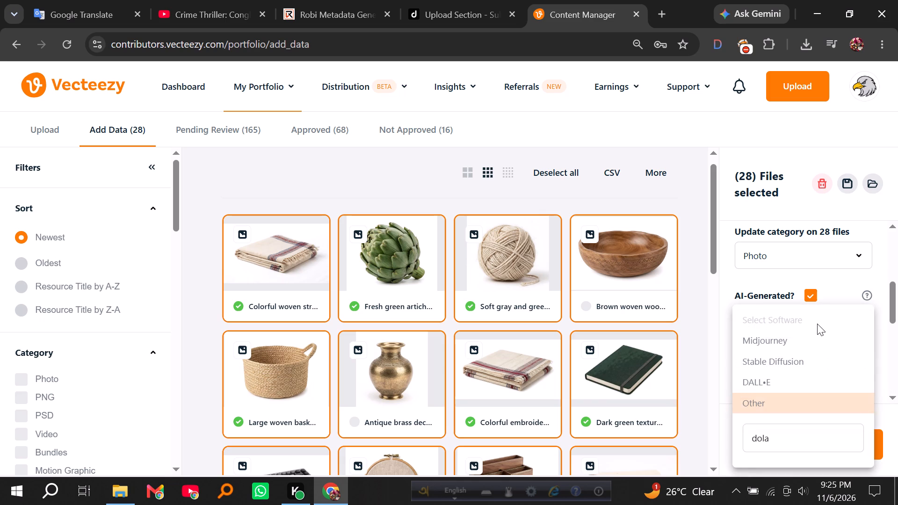
{"action": "left_click", "coordinate": [883, 266]}
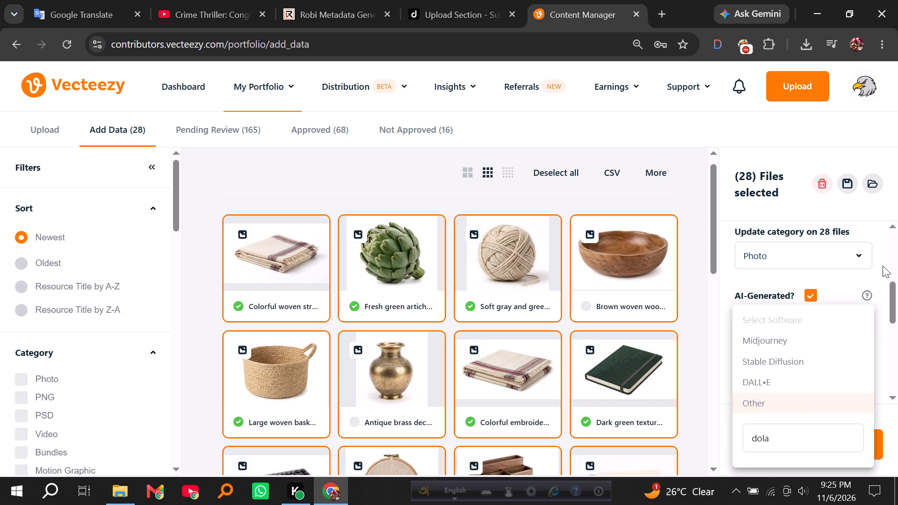
{"action": "left_click", "coordinate": [817, 315]}
{"action": "left_click", "coordinate": [780, 438]}
{"action": "key", "text": "space"}
{"action": "type", "text": "ai"}
{"action": "key", "text": "Return"}
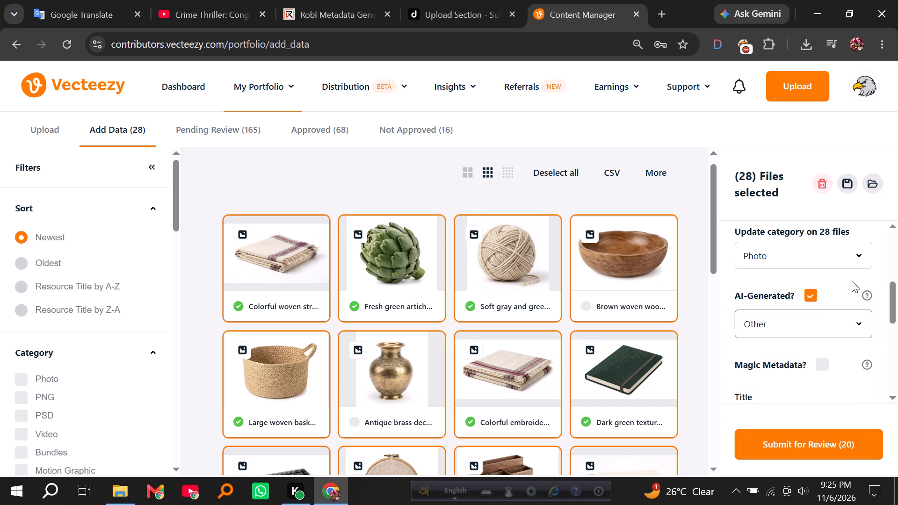
{"action": "left_click", "coordinate": [852, 281]}
Review the metadata, title, keyword and license fields of the selected files.
{"action": "scroll", "coordinate": [852, 285], "scroll_direction": "down", "scroll_amount": 2}
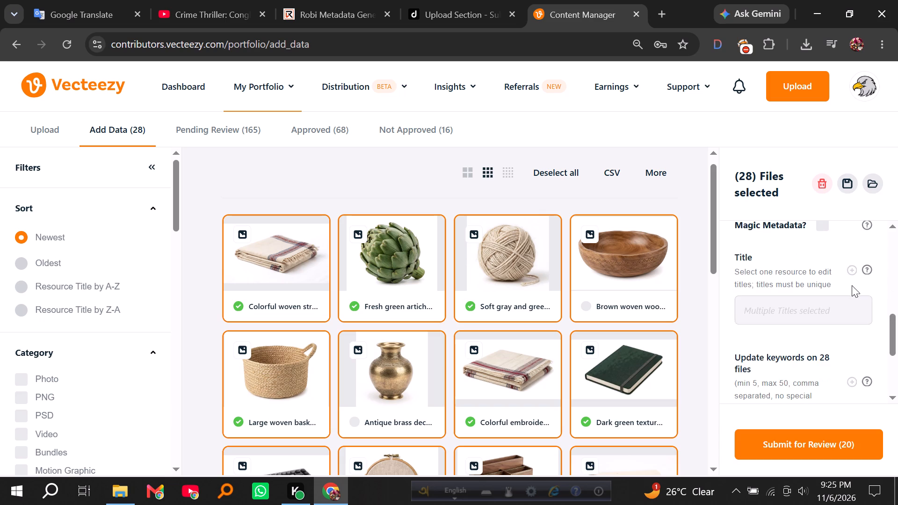
{"action": "scroll", "coordinate": [852, 287], "scroll_direction": "down", "scroll_amount": 7}
{"action": "scroll", "coordinate": [851, 298], "scroll_direction": "up", "scroll_amount": 7}
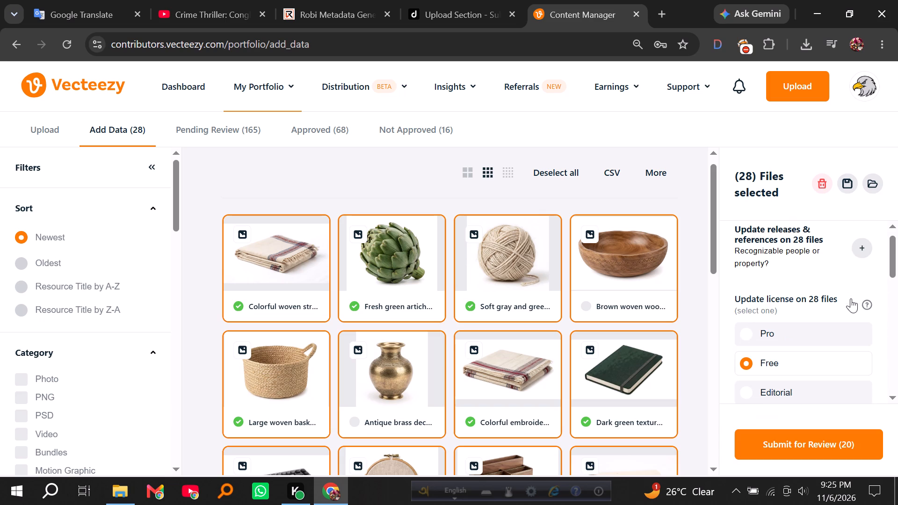
Look over the thumbnails of all the selected files for incomplete ones and save the batch changes.
{"action": "scroll", "coordinate": [525, 315], "scroll_direction": "down", "scroll_amount": 2}
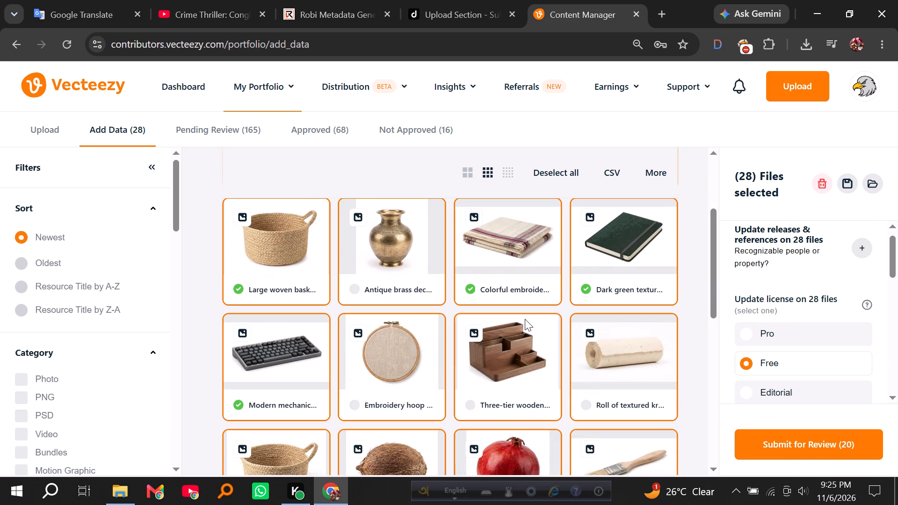
{"action": "scroll", "coordinate": [525, 319], "scroll_direction": "down", "scroll_amount": 2}
{"action": "scroll", "coordinate": [702, 401], "scroll_direction": "down", "scroll_amount": 1}
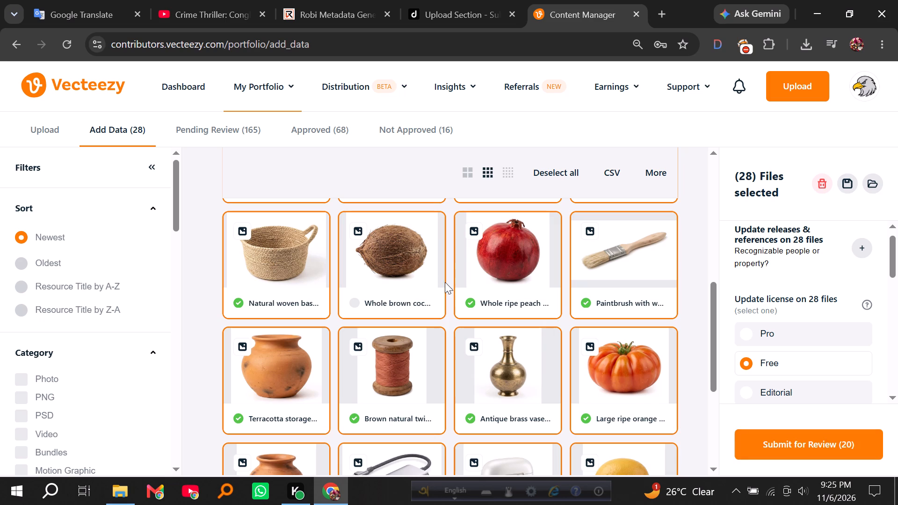
{"action": "scroll", "coordinate": [482, 331], "scroll_direction": "down", "scroll_amount": 6}
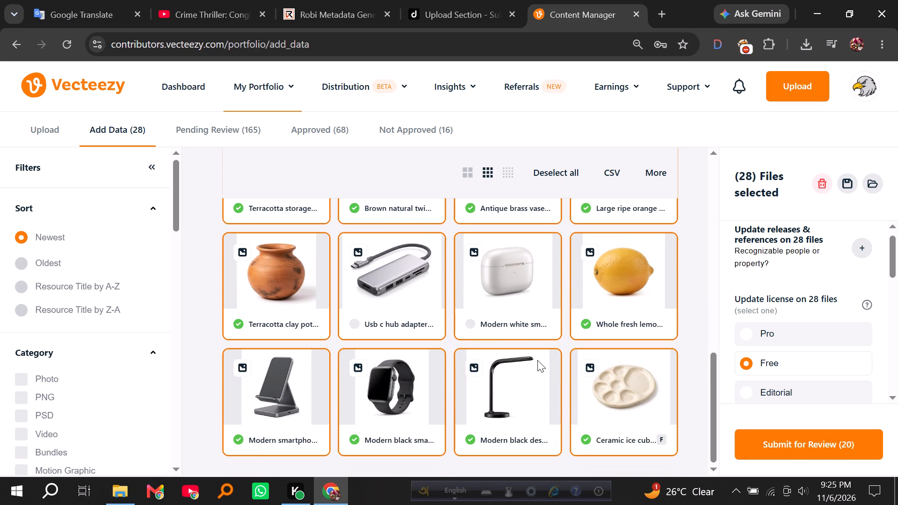
{"action": "scroll", "coordinate": [537, 360], "scroll_direction": "up", "scroll_amount": 10}
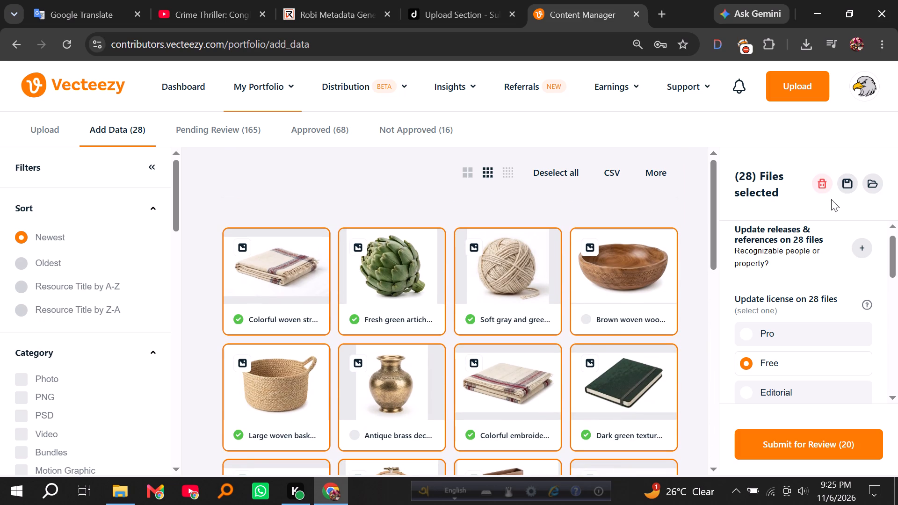
{"action": "left_click", "coordinate": [845, 185]}
Remove the keyword "ceramic-like" from the brown wooden bowl image and save the file.
{"action": "left_click", "coordinate": [306, 290]}
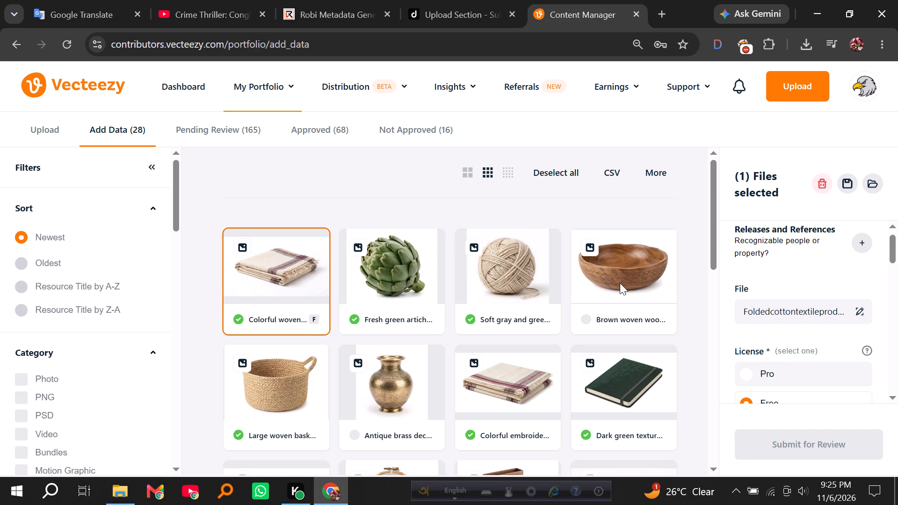
{"action": "left_click", "coordinate": [620, 283]}
{"action": "scroll", "coordinate": [824, 324], "scroll_direction": "down", "scroll_amount": 3}
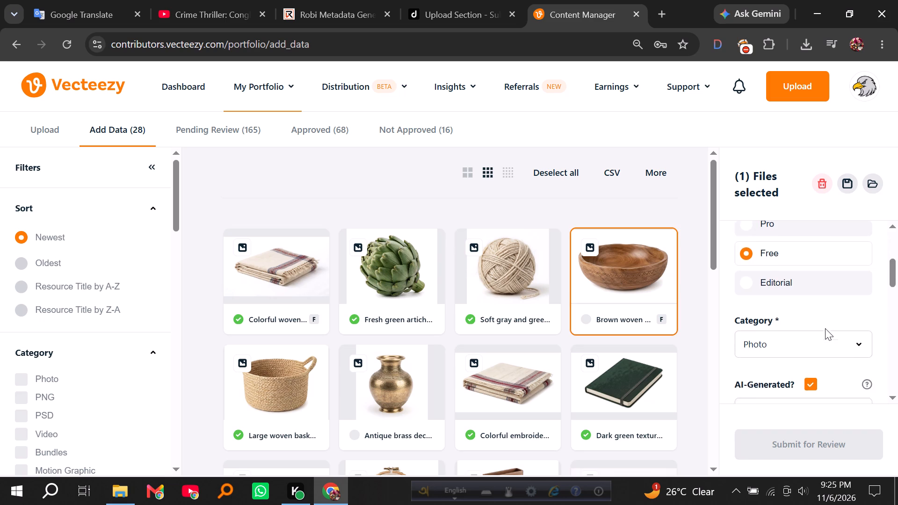
{"action": "scroll", "coordinate": [825, 330], "scroll_direction": "down", "scroll_amount": 8}
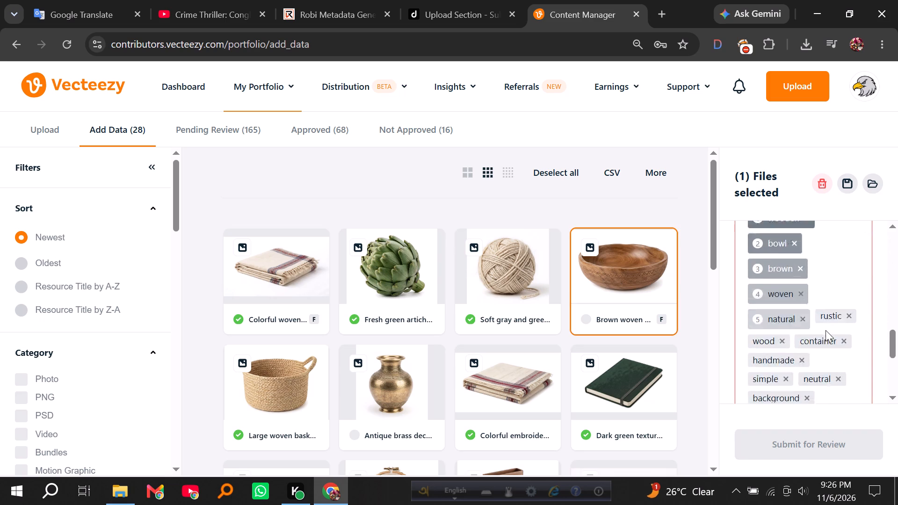
{"action": "scroll", "coordinate": [824, 349], "scroll_direction": "down", "scroll_amount": 1}
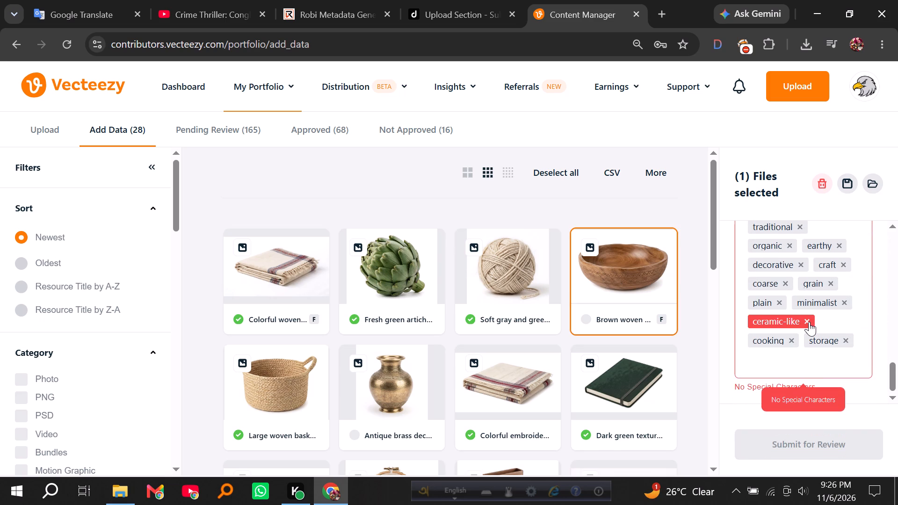
{"action": "left_click", "coordinate": [808, 321]}
{"action": "scroll", "coordinate": [802, 317], "scroll_direction": "up", "scroll_amount": 2}
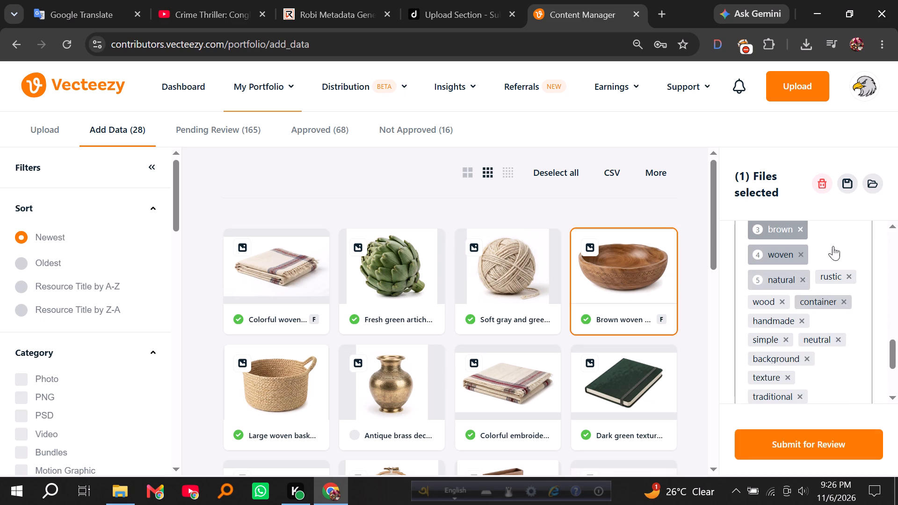
{"action": "left_click", "coordinate": [849, 183]}
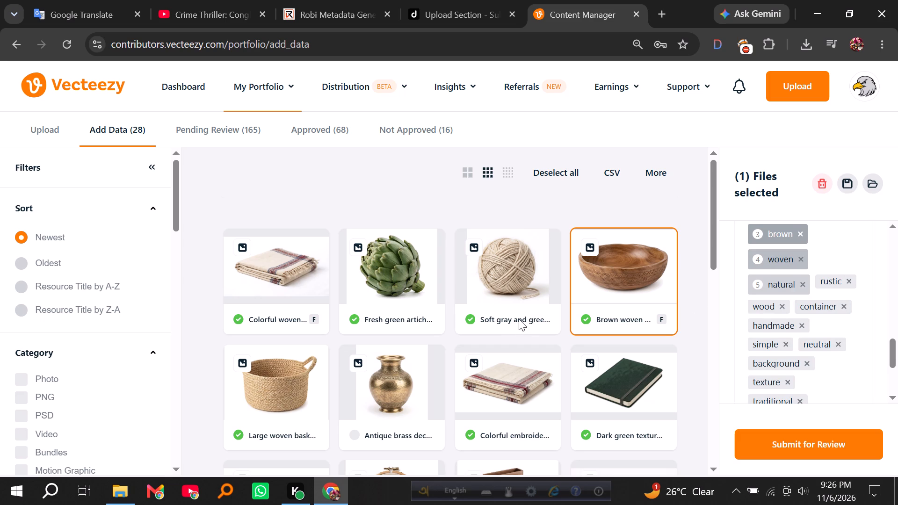
Remove the keyword flagged for special characters from the antique brass decorative vase image and save the file.
{"action": "scroll", "coordinate": [518, 319], "scroll_direction": "down", "scroll_amount": 2}
{"action": "left_click", "coordinate": [372, 268]}
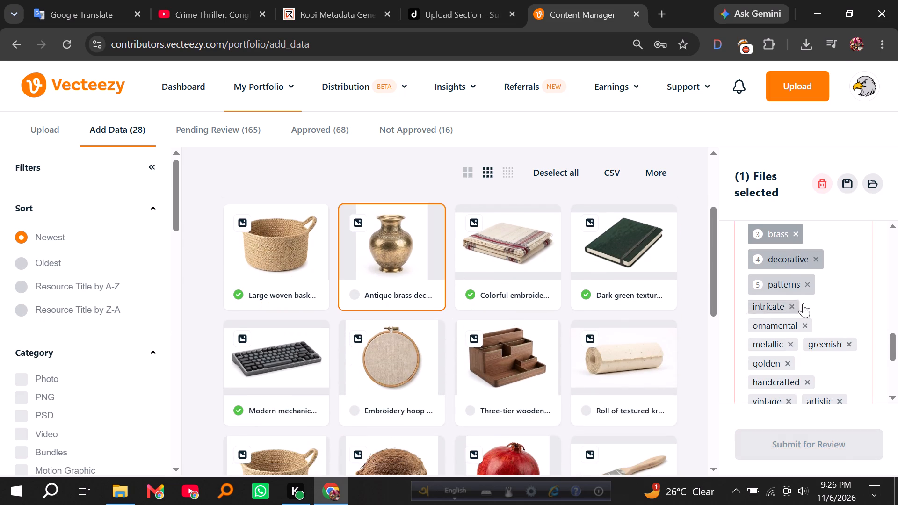
{"action": "scroll", "coordinate": [821, 307], "scroll_direction": "down", "scroll_amount": 2}
{"action": "left_click", "coordinate": [808, 279]}
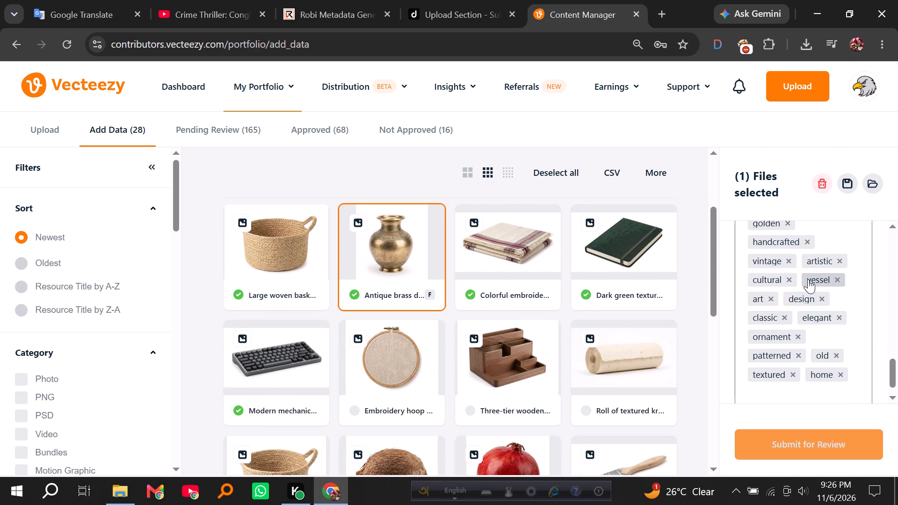
{"action": "scroll", "coordinate": [823, 297], "scroll_direction": "down", "scroll_amount": 3}
{"action": "left_click", "coordinate": [847, 187]}
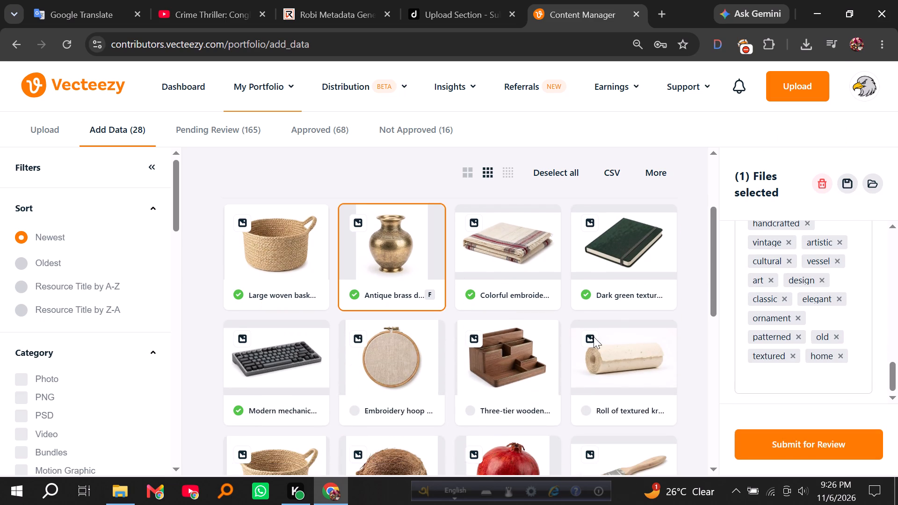
Remove the keywords "embroidery-project", "hoop-frame", "hoop-tool" and "embroidery-supply" from the embroidery hoop image and save the file.
{"action": "scroll", "coordinate": [519, 323], "scroll_direction": "up", "scroll_amount": 2}
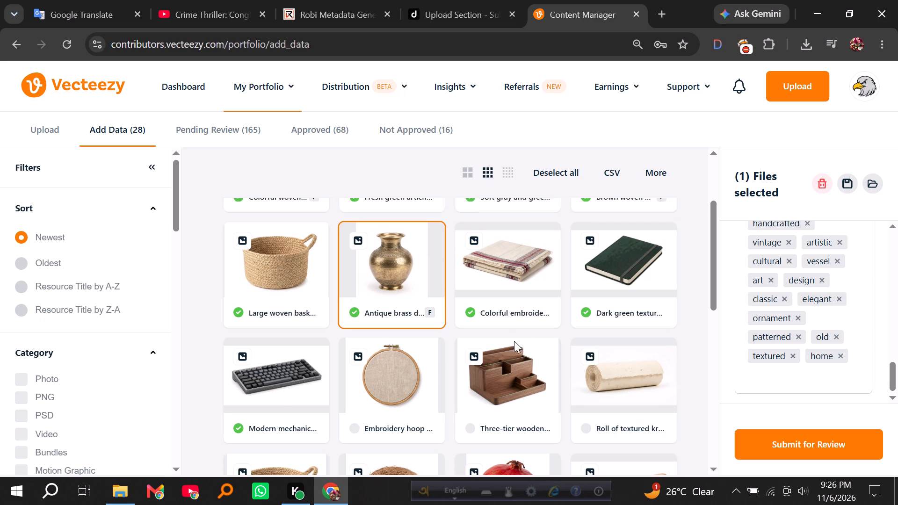
{"action": "scroll", "coordinate": [514, 341], "scroll_direction": "up", "scroll_amount": 1}
{"action": "scroll", "coordinate": [726, 347], "scroll_direction": "up", "scroll_amount": 7}
{"action": "scroll", "coordinate": [788, 346], "scroll_direction": "up", "scroll_amount": 2}
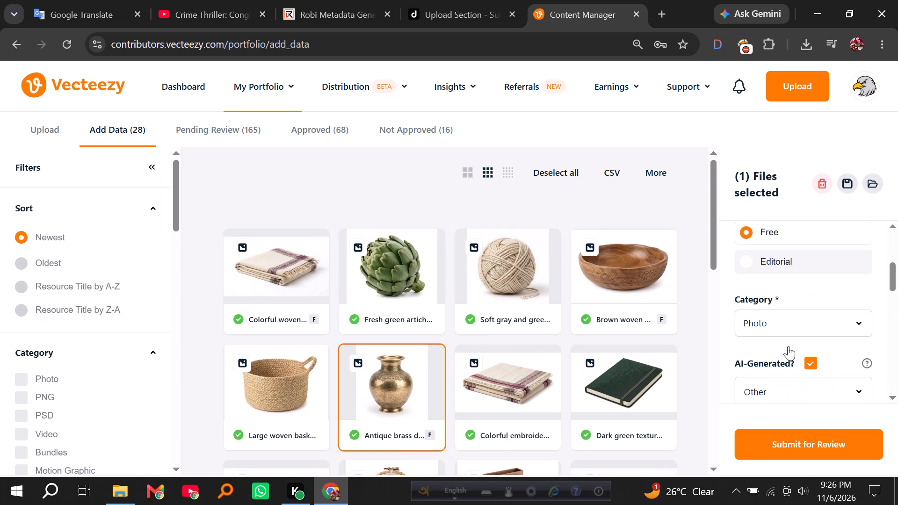
{"action": "scroll", "coordinate": [788, 346], "scroll_direction": "up", "scroll_amount": 1}
{"action": "scroll", "coordinate": [630, 337], "scroll_direction": "down", "scroll_amount": 2}
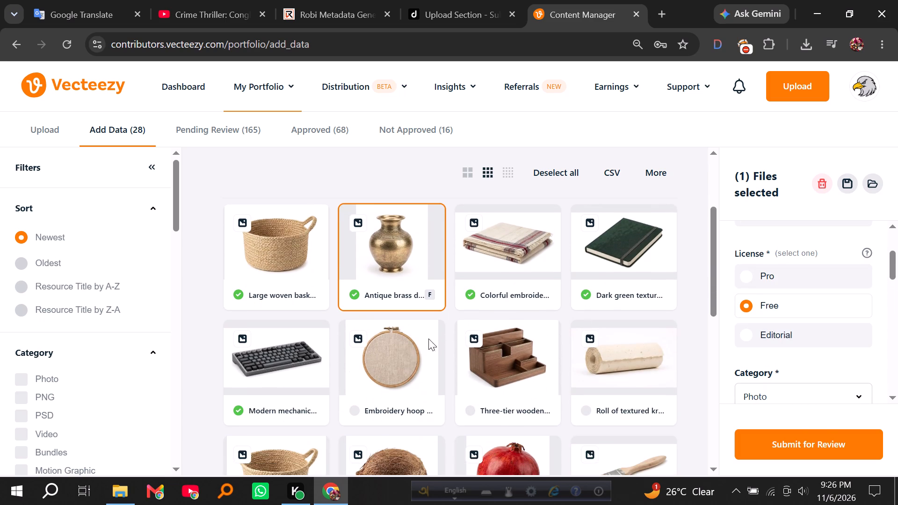
{"action": "left_click", "coordinate": [373, 351]}
{"action": "scroll", "coordinate": [789, 326], "scroll_direction": "down", "scroll_amount": 5}
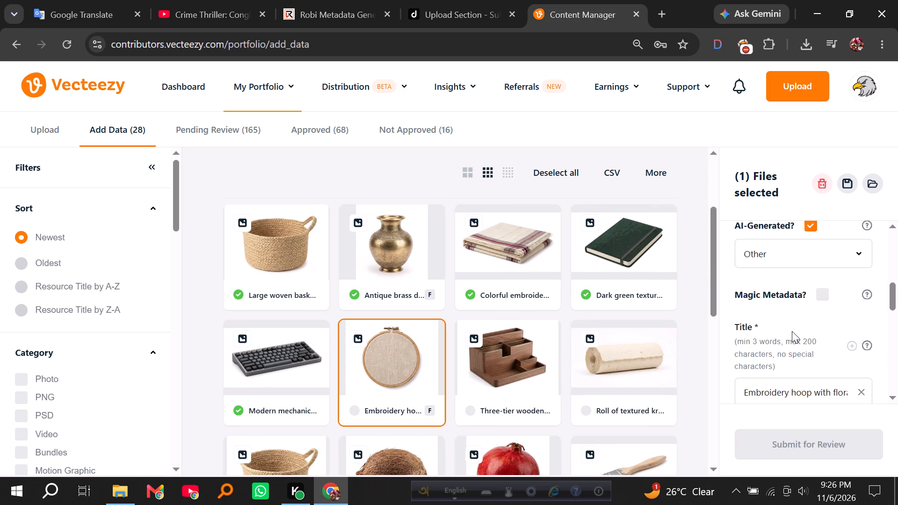
{"action": "scroll", "coordinate": [794, 334], "scroll_direction": "down", "scroll_amount": 4}
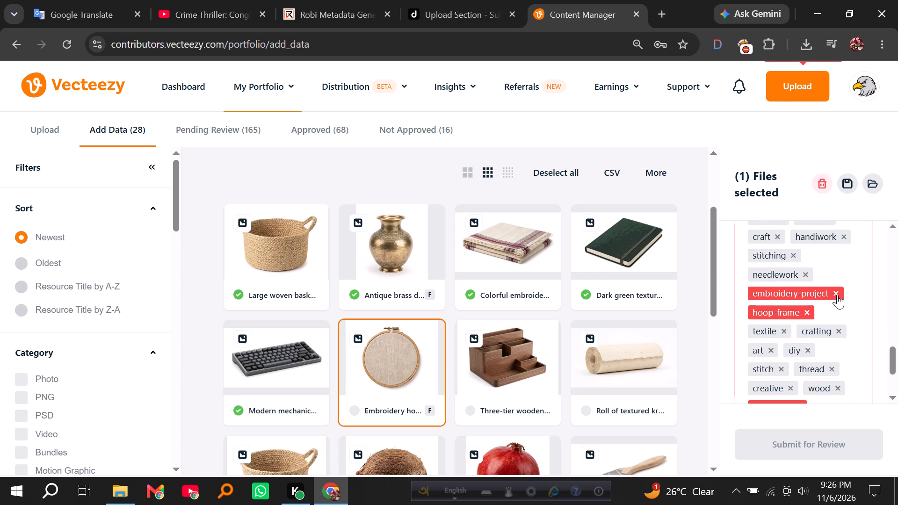
{"action": "left_click", "coordinate": [835, 292]}
{"action": "left_click", "coordinate": [808, 293]}
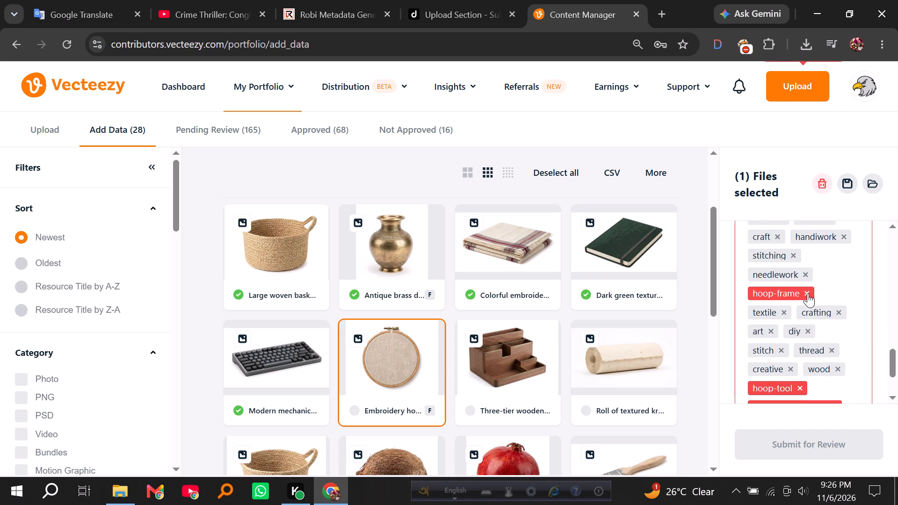
{"action": "left_click", "coordinate": [800, 367]}
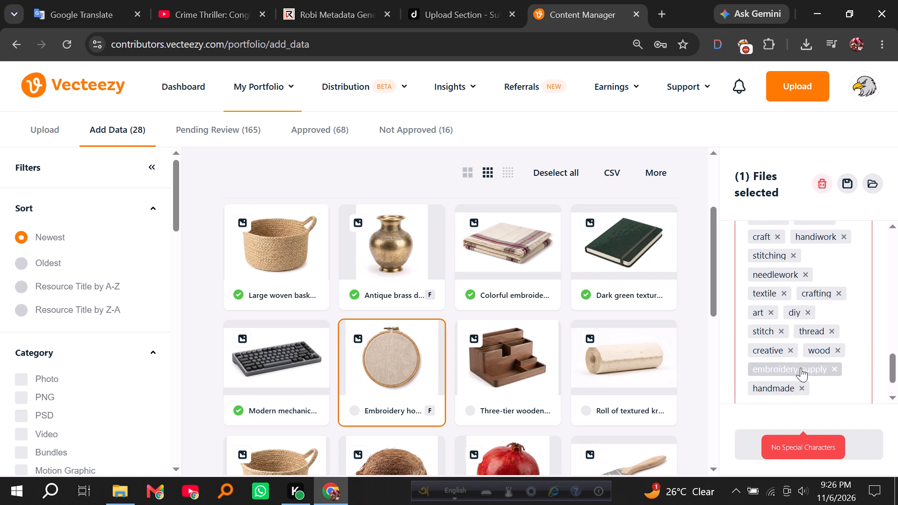
{"action": "scroll", "coordinate": [850, 362], "scroll_direction": "down", "scroll_amount": 1}
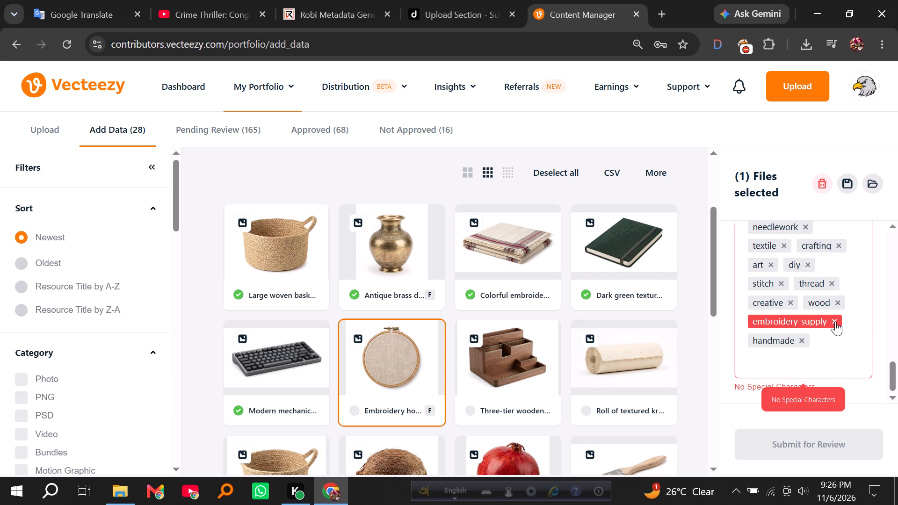
{"action": "left_click", "coordinate": [835, 321]}
{"action": "left_click", "coordinate": [847, 185]}
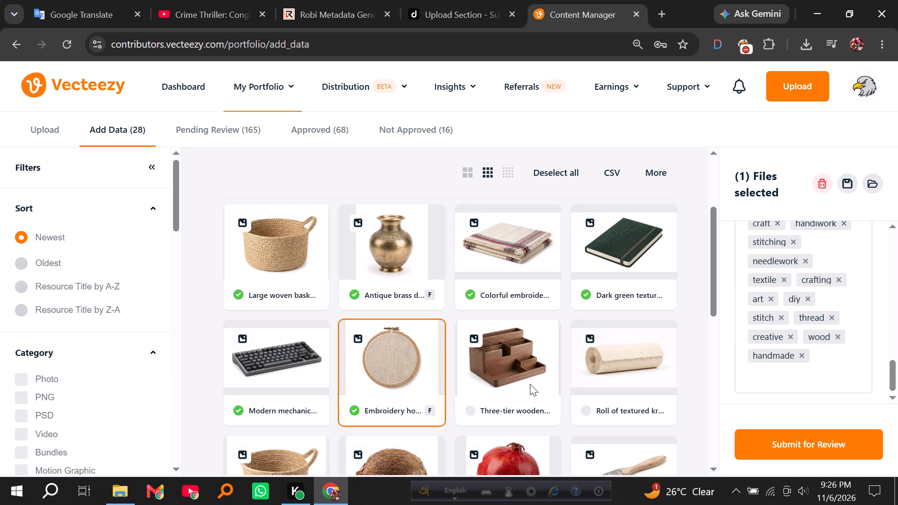
Remove the keyword "three-tier" from the wooden desk organizer image and save the file.
{"action": "scroll", "coordinate": [531, 376], "scroll_direction": "down", "scroll_amount": 1}
{"action": "left_click", "coordinate": [523, 299]}
{"action": "scroll", "coordinate": [847, 301], "scroll_direction": "down", "scroll_amount": 5}
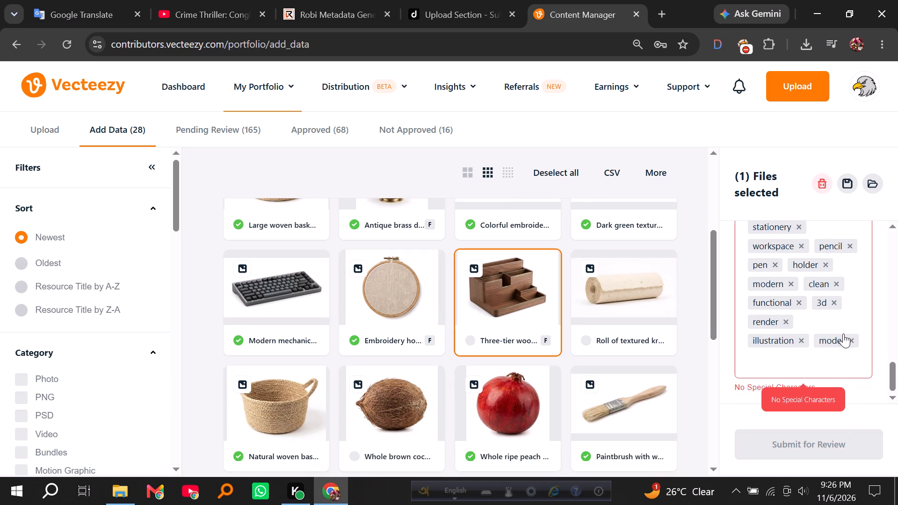
{"action": "scroll", "coordinate": [843, 338], "scroll_direction": "up", "scroll_amount": 3}
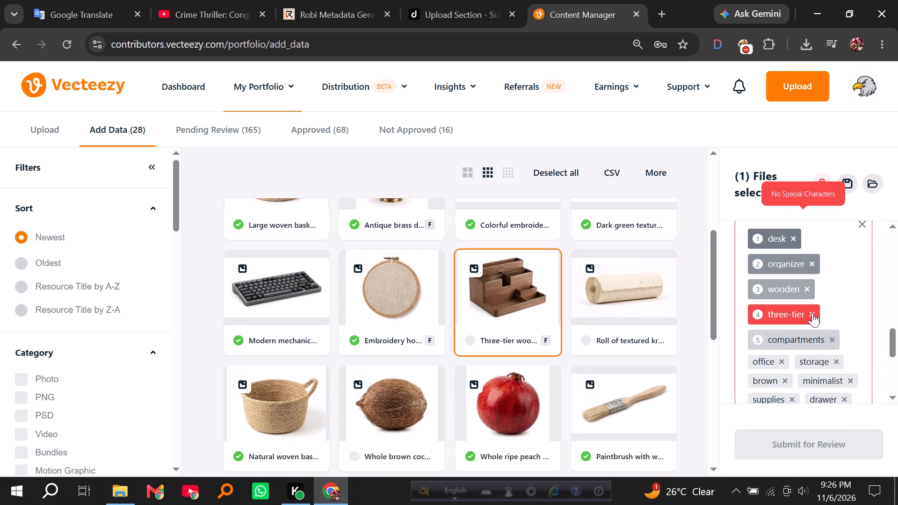
{"action": "left_click", "coordinate": [812, 313]}
{"action": "left_click", "coordinate": [847, 182]}
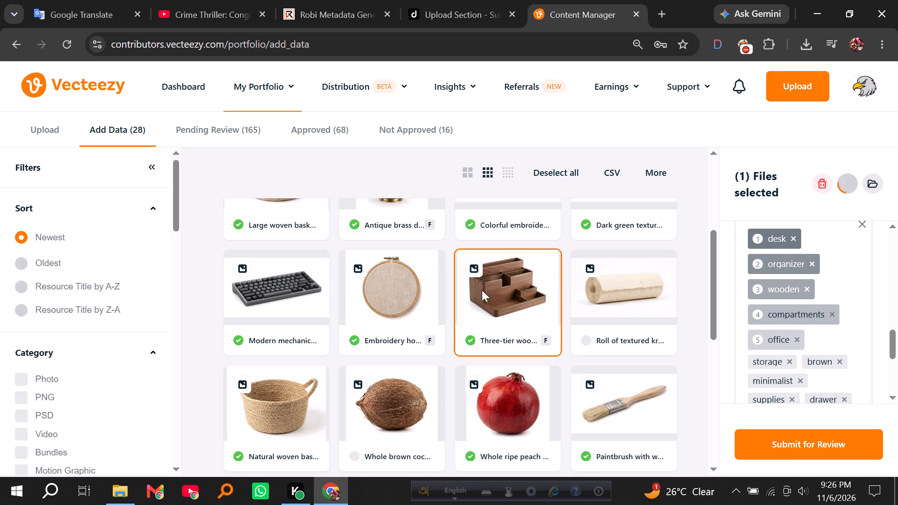
Remove the keyword "eco-friendly" from the textured kraft paper roll image and save the file.
{"action": "left_click", "coordinate": [629, 311]}
{"action": "scroll", "coordinate": [811, 329], "scroll_direction": "down", "scroll_amount": 3}
{"action": "scroll", "coordinate": [808, 314], "scroll_direction": "up", "scroll_amount": 1}
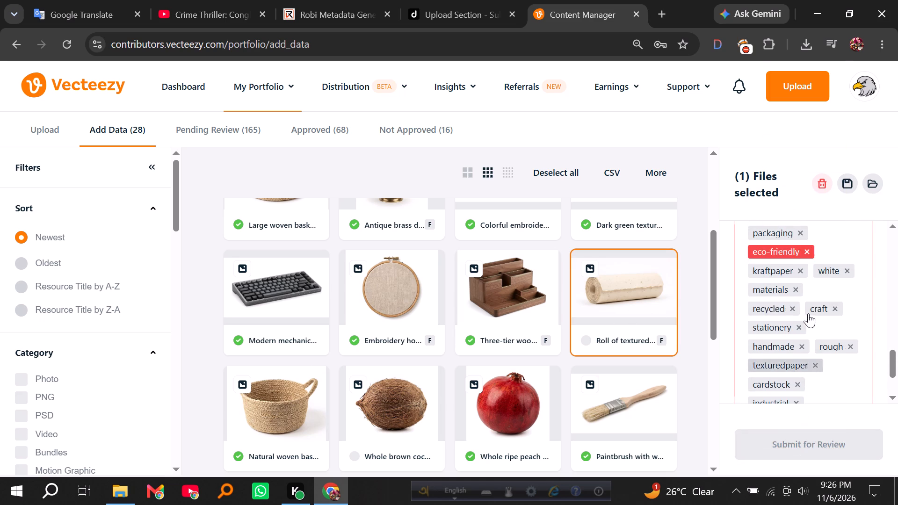
{"action": "left_click", "coordinate": [808, 271]}
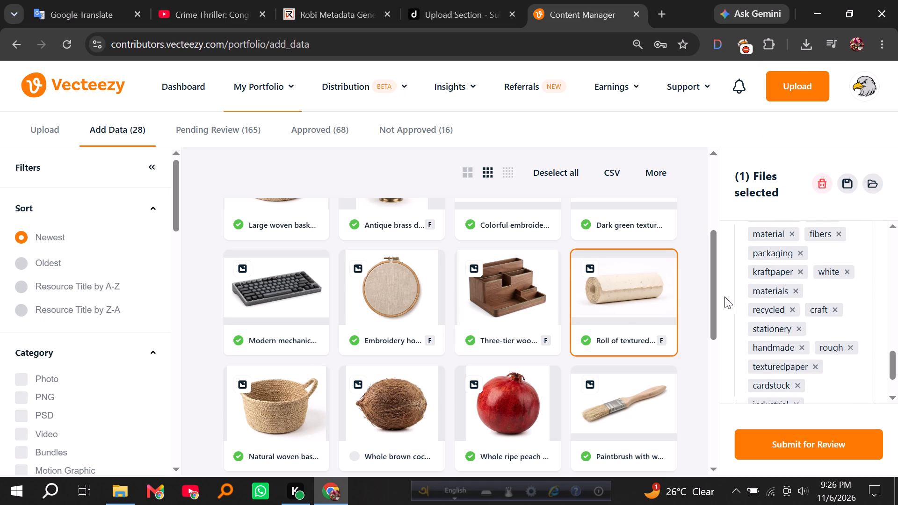
{"action": "left_click", "coordinate": [846, 177]}
Remove the keyword "close-up" from the whole brown coconut image and save the file.
{"action": "scroll", "coordinate": [534, 338], "scroll_direction": "down", "scroll_amount": 2}
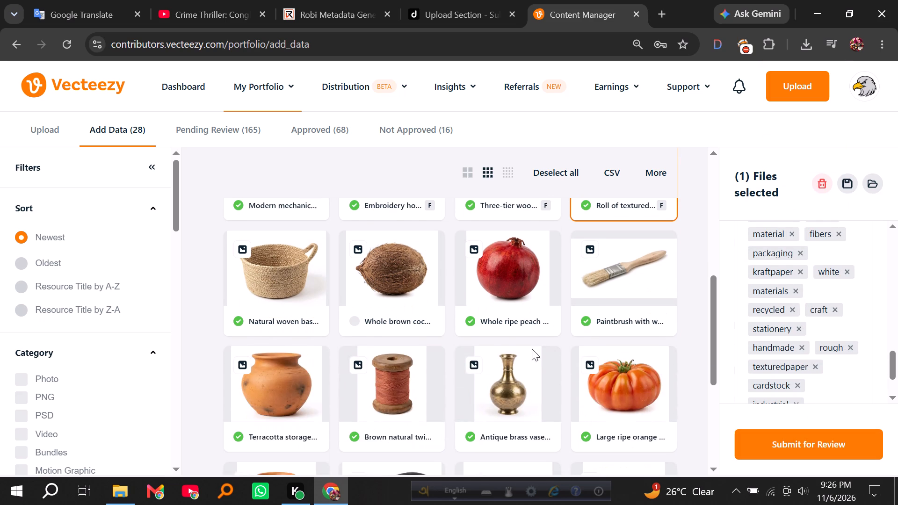
{"action": "left_click", "coordinate": [436, 288]}
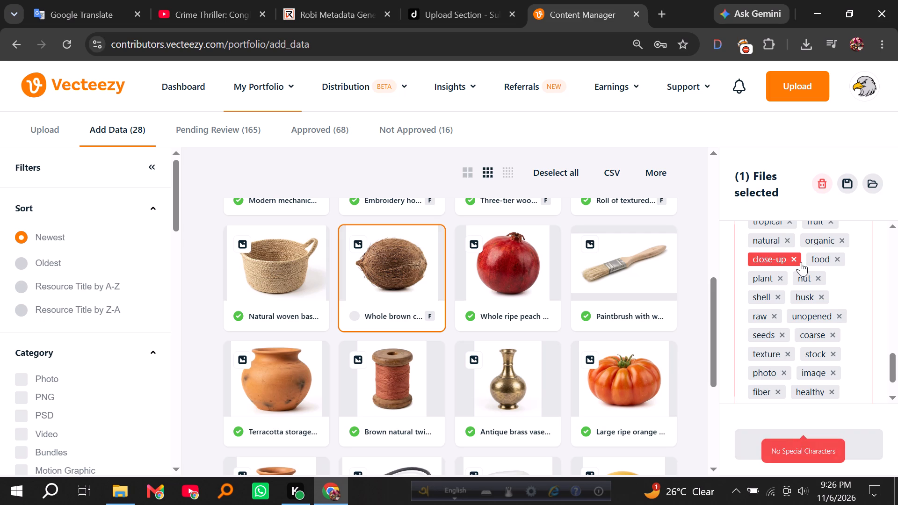
{"action": "left_click", "coordinate": [793, 258]}
{"action": "left_click", "coordinate": [847, 183]}
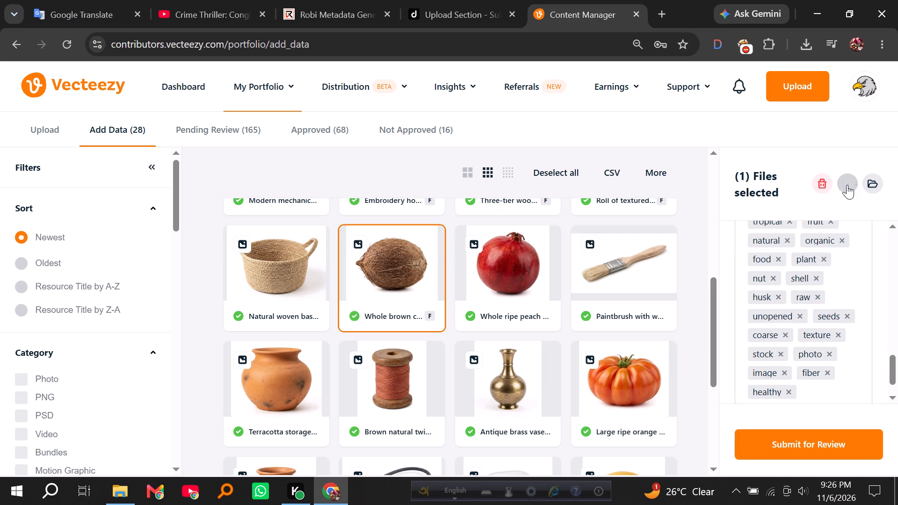
Remove the keywords "usb-a", "usb-port", "tech-accessory", "gadget-accessory" and "device-hub" from the USB C hub adapter image.
{"action": "scroll", "coordinate": [458, 330], "scroll_direction": "down", "scroll_amount": 2}
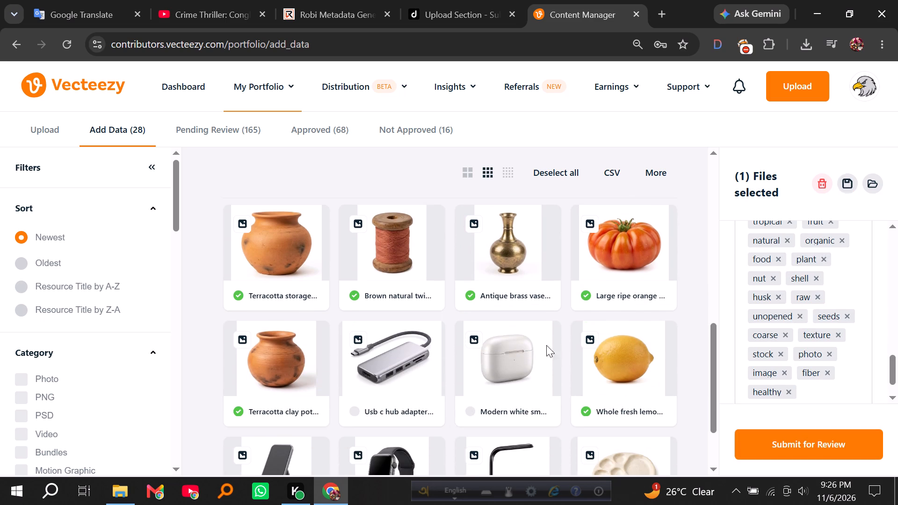
{"action": "left_click", "coordinate": [385, 356]}
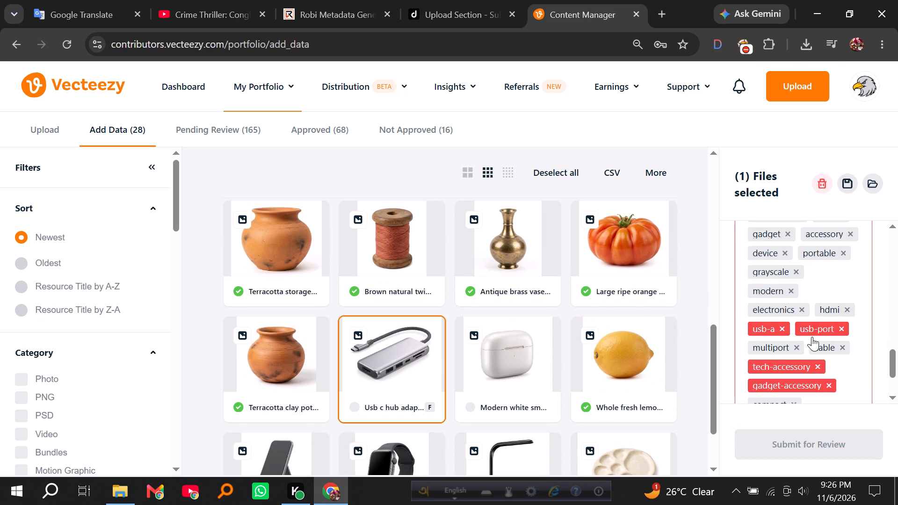
{"action": "left_click", "coordinate": [781, 327]}
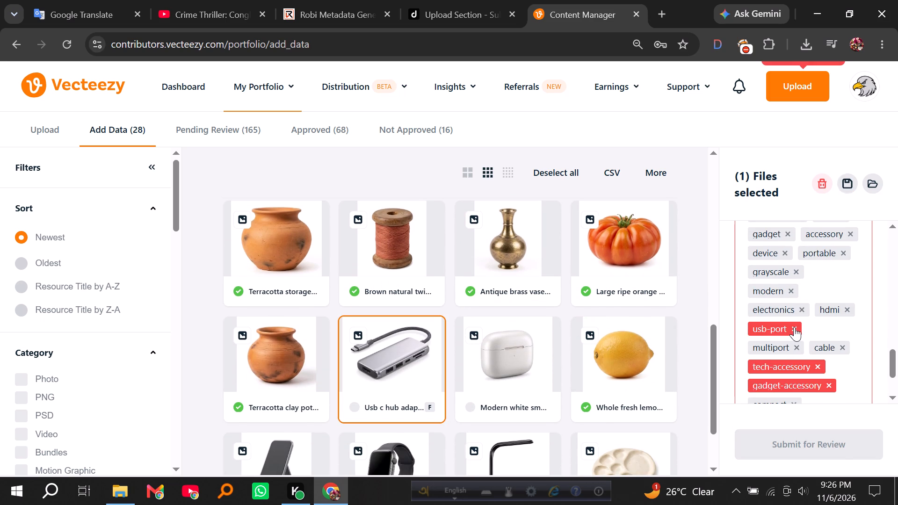
{"action": "left_click", "coordinate": [794, 327]}
{"action": "left_click", "coordinate": [818, 346]}
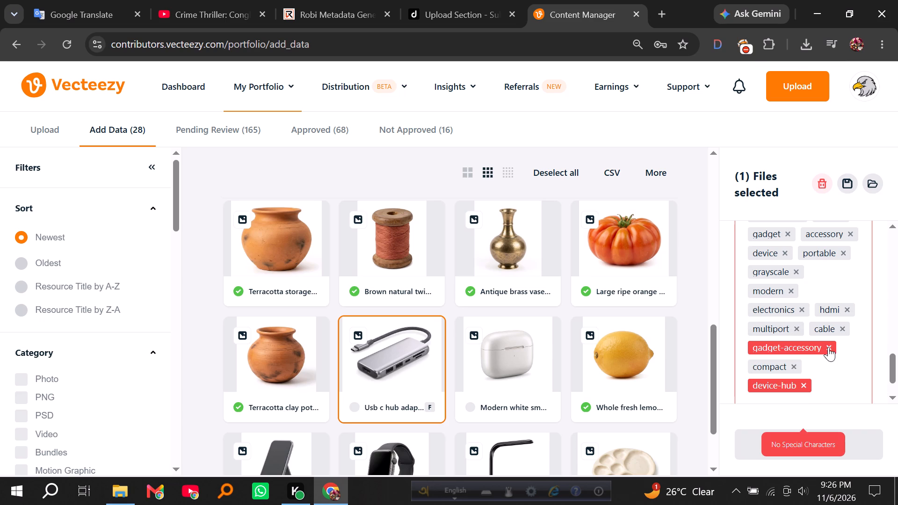
{"action": "left_click", "coordinate": [831, 346]}
{"action": "left_click", "coordinate": [804, 364]}
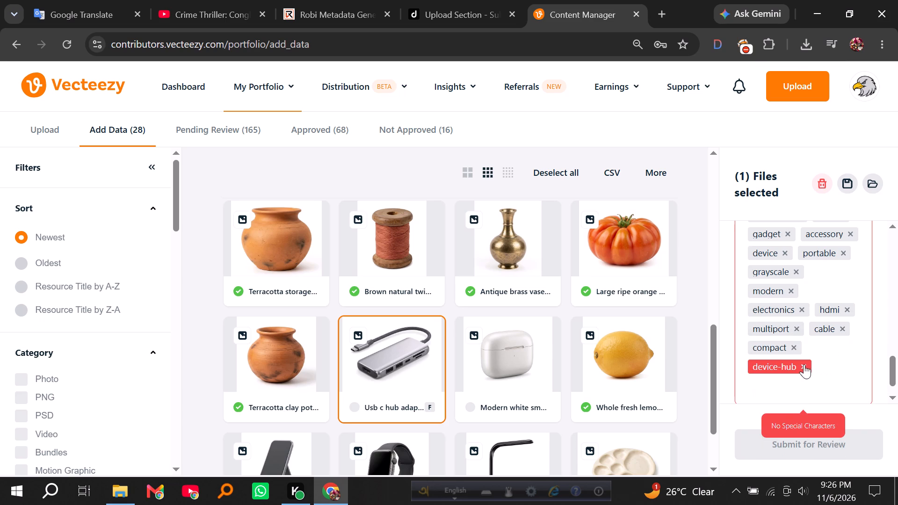
Remove the keyword "usb-c" from the USB C hub adapter image and save the file.
{"action": "scroll", "coordinate": [798, 370], "scroll_direction": "up", "scroll_amount": 2}
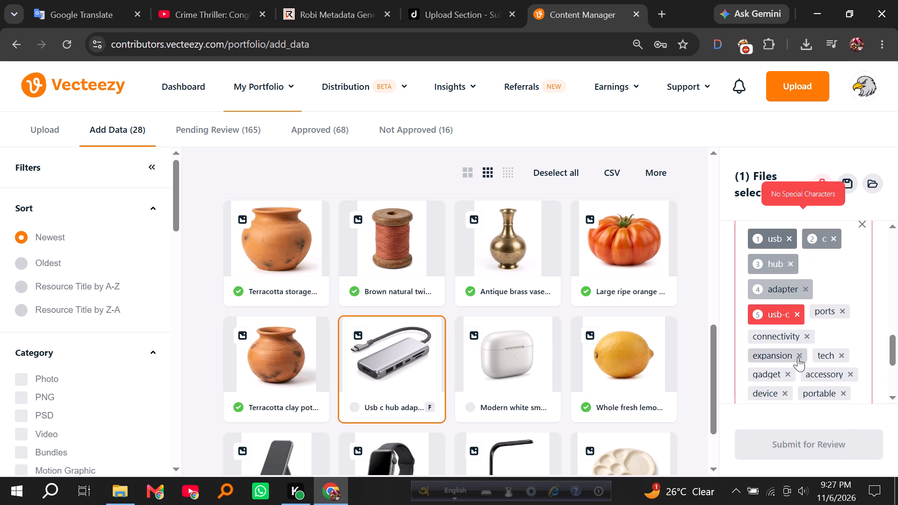
{"action": "left_click", "coordinate": [799, 312]}
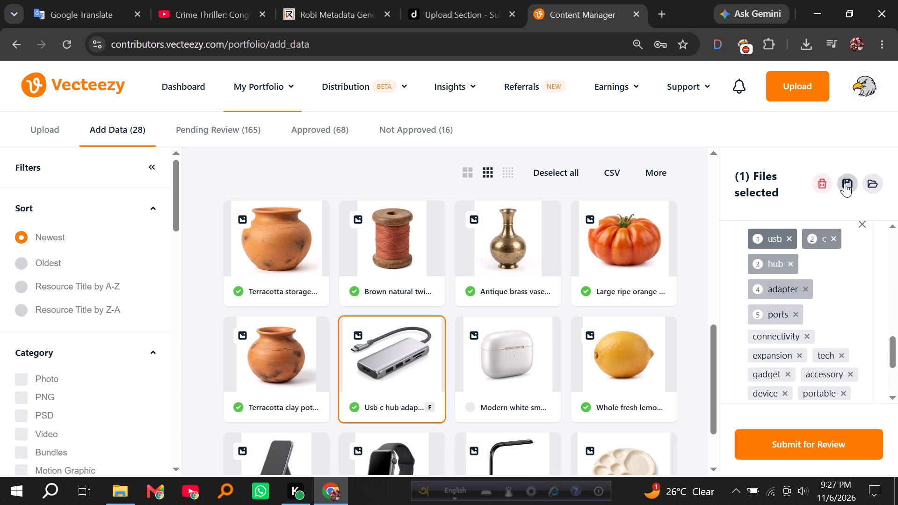
{"action": "left_click", "coordinate": [845, 183]}
Remove the keywords "tech-gadget", "speaker-system" and "smart-home" from the modern white device image beside the USB hub and save the file.
{"action": "left_click", "coordinate": [522, 353]}
{"action": "scroll", "coordinate": [817, 353], "scroll_direction": "down", "scroll_amount": 3}
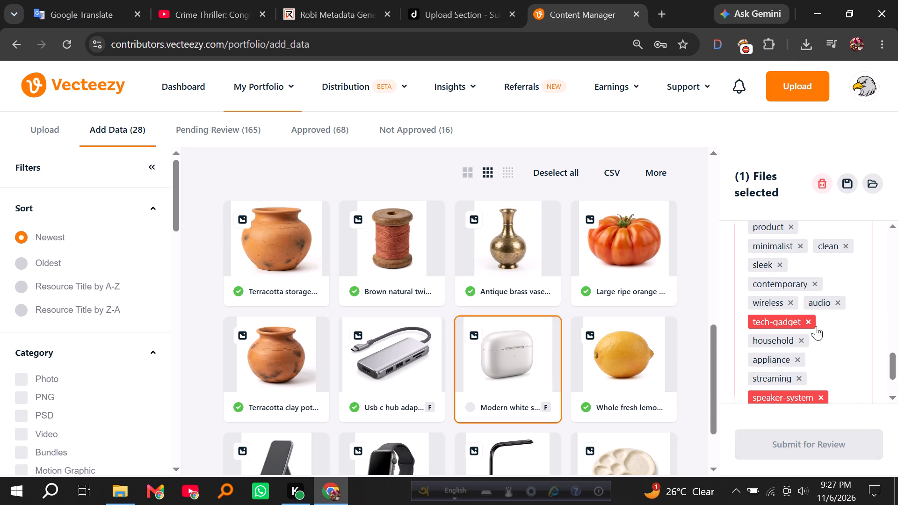
{"action": "left_click", "coordinate": [809, 321]}
{"action": "scroll", "coordinate": [830, 338], "scroll_direction": "down", "scroll_amount": 1}
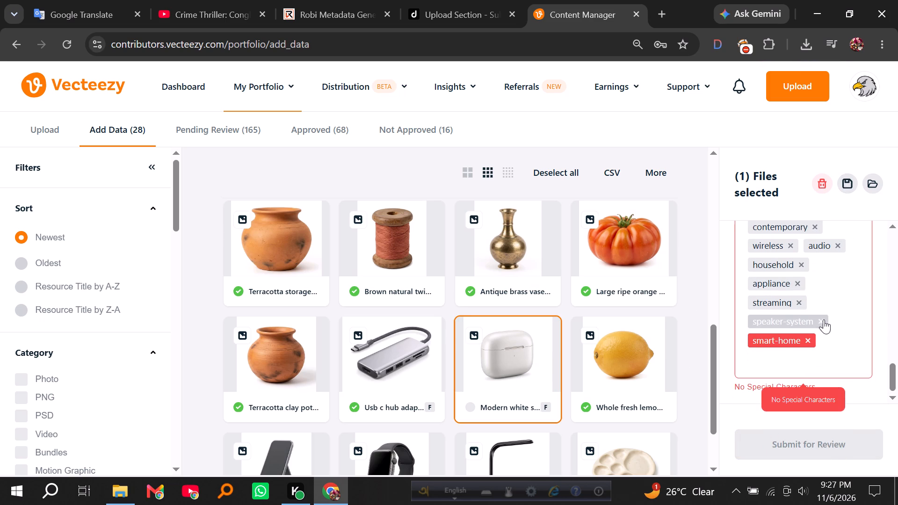
{"action": "left_click", "coordinate": [823, 319]}
{"action": "left_click", "coordinate": [808, 339]}
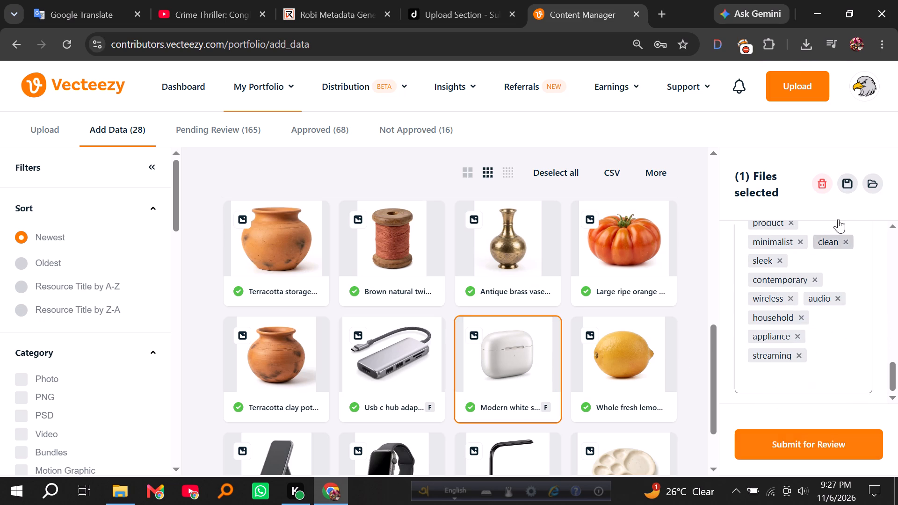
{"action": "left_click", "coordinate": [851, 175]}
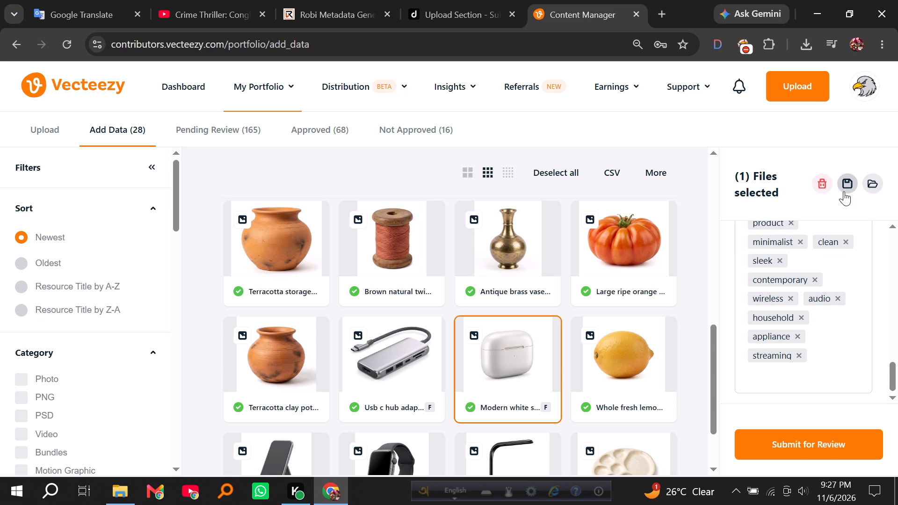
{"action": "left_click", "coordinate": [846, 187]}
Set the license of the large ripe orange tomato image to Pro and save the file.
{"action": "scroll", "coordinate": [537, 395], "scroll_direction": "down", "scroll_amount": 4}
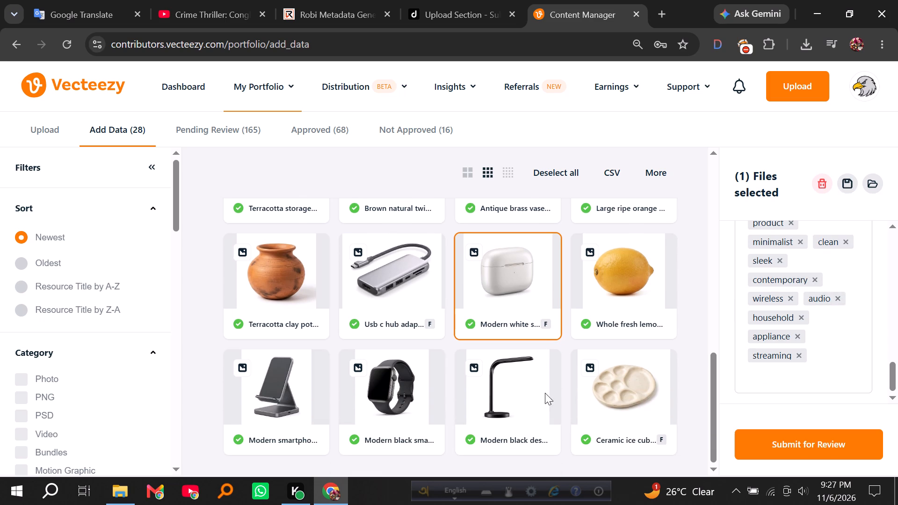
{"action": "scroll", "coordinate": [565, 402], "scroll_direction": "up", "scroll_amount": 4}
{"action": "left_click", "coordinate": [624, 442]}
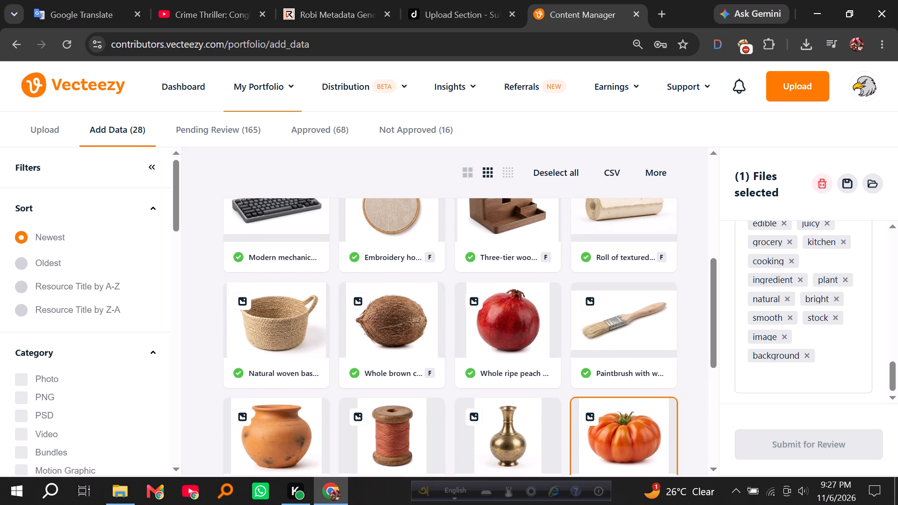
{"action": "scroll", "coordinate": [825, 287], "scroll_direction": "up", "scroll_amount": 12}
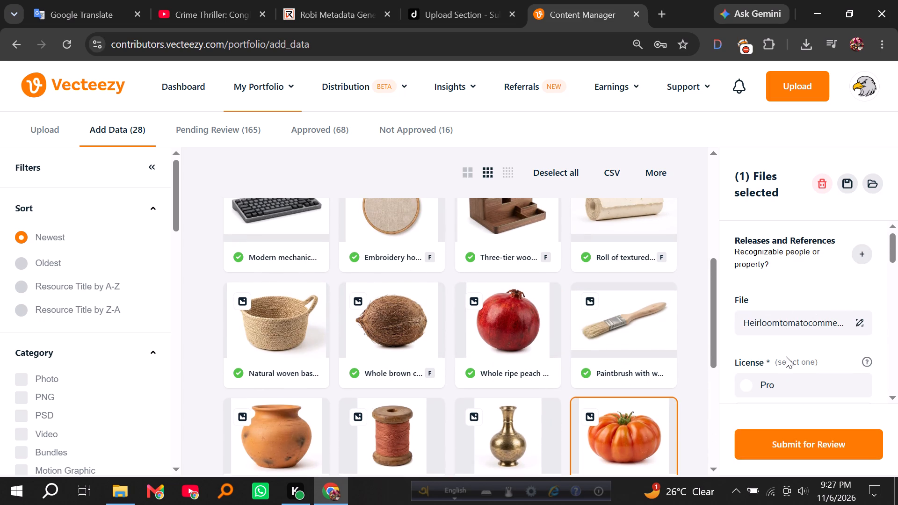
{"action": "left_click", "coordinate": [764, 382]}
{"action": "left_click", "coordinate": [845, 180]}
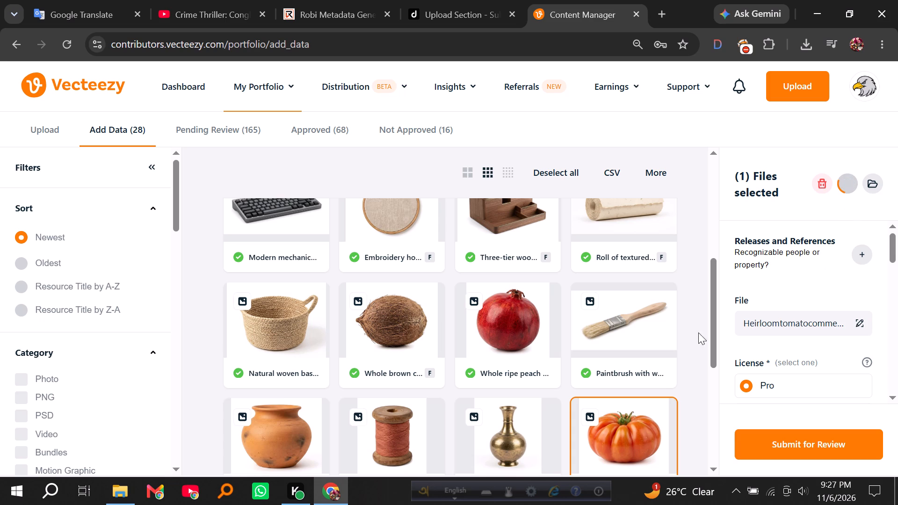
Set the license of the whole ripe pomegranate image to Pro and save the file.
{"action": "left_click", "coordinate": [538, 332]}
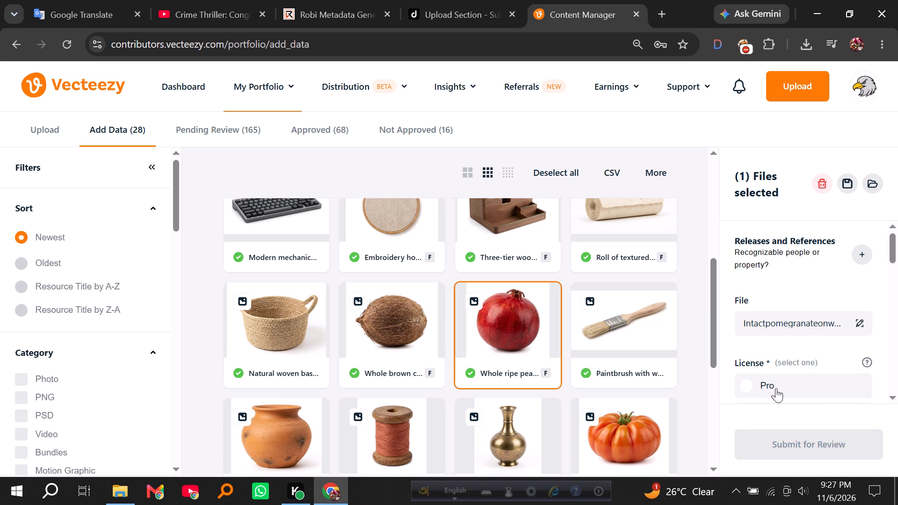
{"action": "left_click", "coordinate": [775, 387]}
{"action": "left_click", "coordinate": [850, 185]}
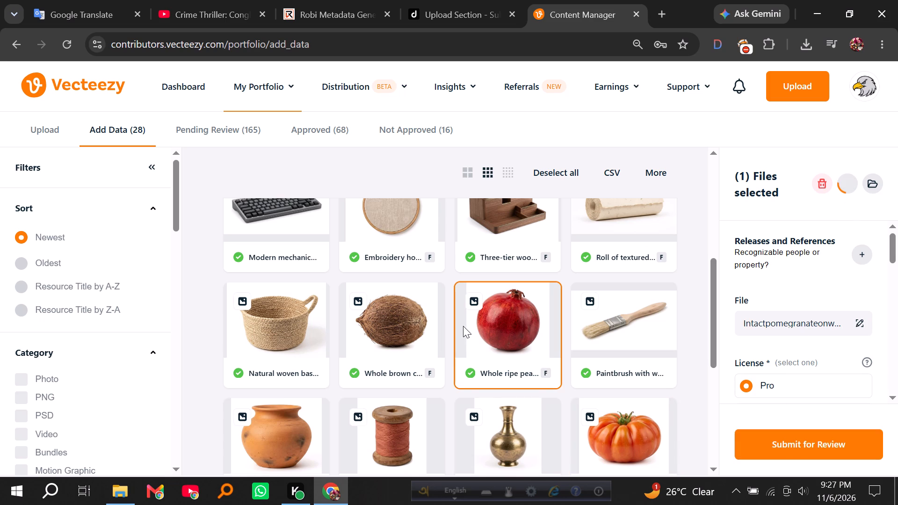
Clear the current selection and select all the files awaiting data, checking through the image grid.
{"action": "scroll", "coordinate": [464, 334], "scroll_direction": "up", "scroll_amount": 5}
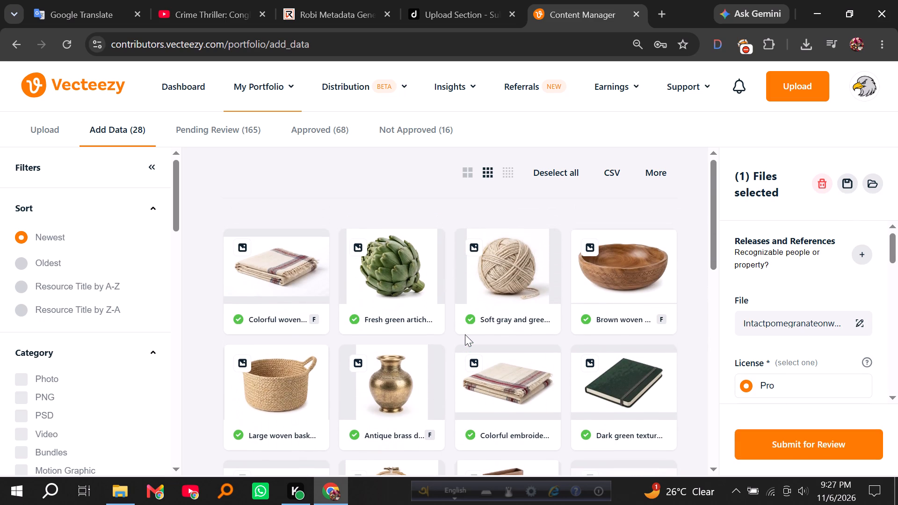
{"action": "left_click", "coordinate": [550, 173]}
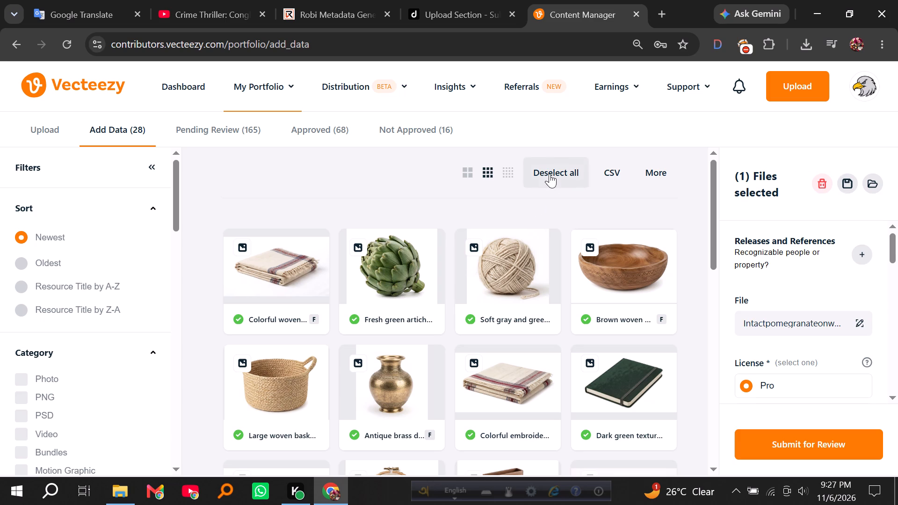
{"action": "left_click", "coordinate": [550, 173]}
{"action": "scroll", "coordinate": [543, 287], "scroll_direction": "down", "scroll_amount": 7}
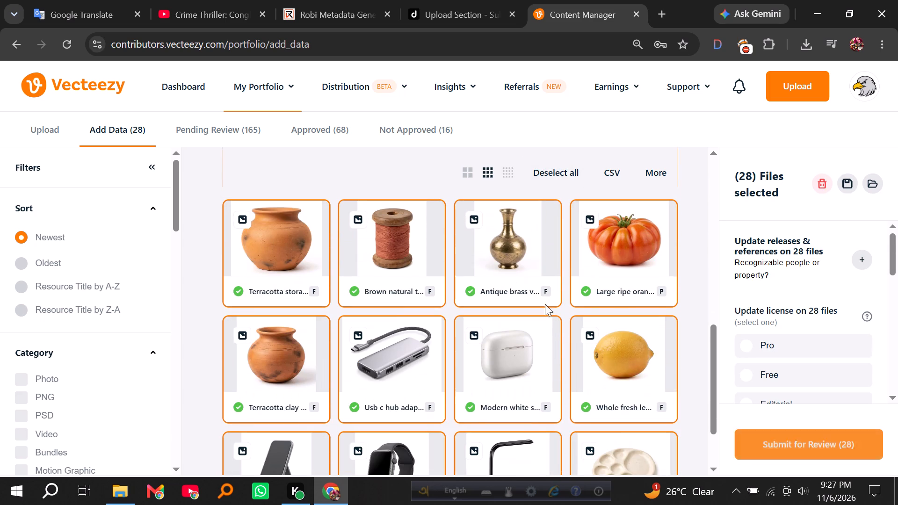
Submit the 28 selected files for review, accepting the acknowledgement about account termination risk.
{"action": "left_click", "coordinate": [774, 447]}
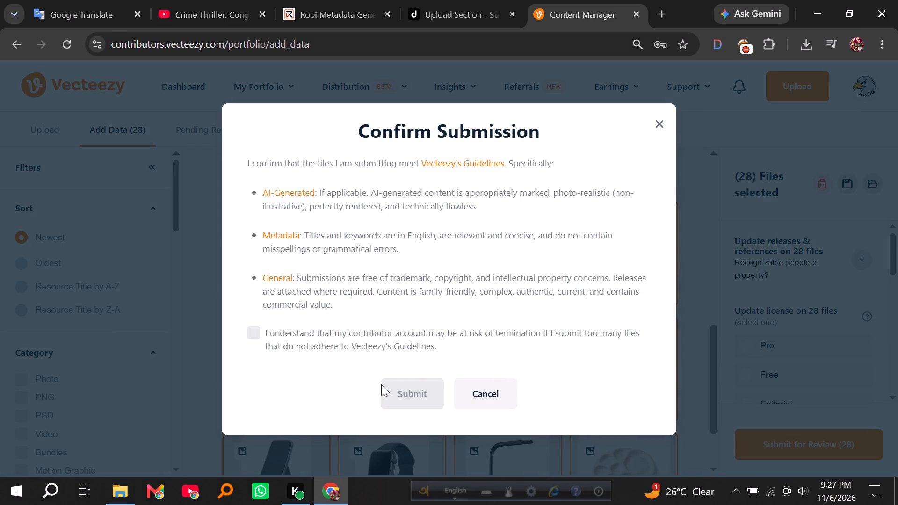
{"action": "left_click", "coordinate": [260, 336]}
{"action": "left_click", "coordinate": [256, 335]}
{"action": "left_click", "coordinate": [407, 389]}
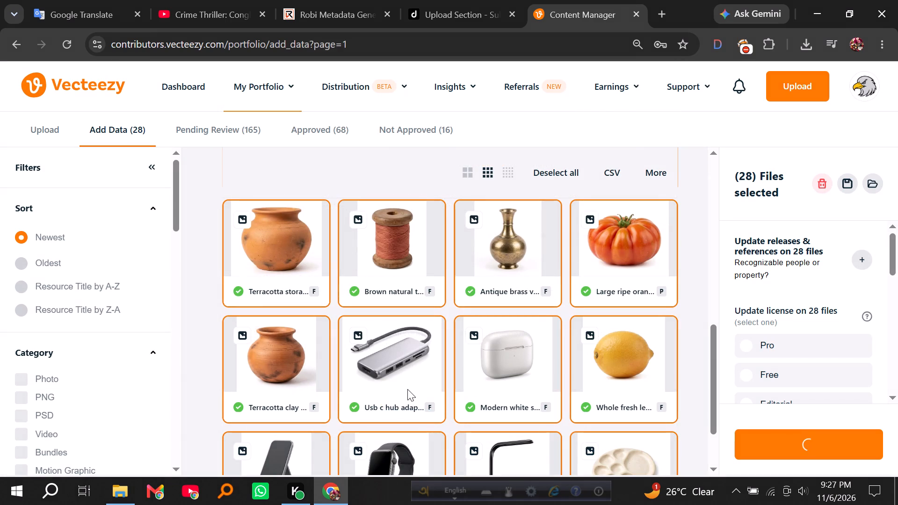
{"action": "left_click", "coordinate": [448, 320]}
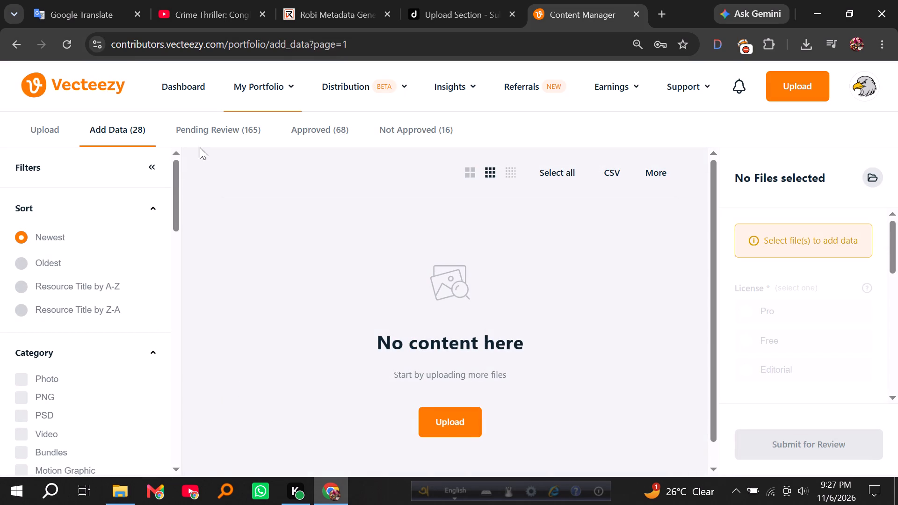
Open the Pending Review list and reload the page to check the submitted files.
{"action": "left_click", "coordinate": [207, 137]}
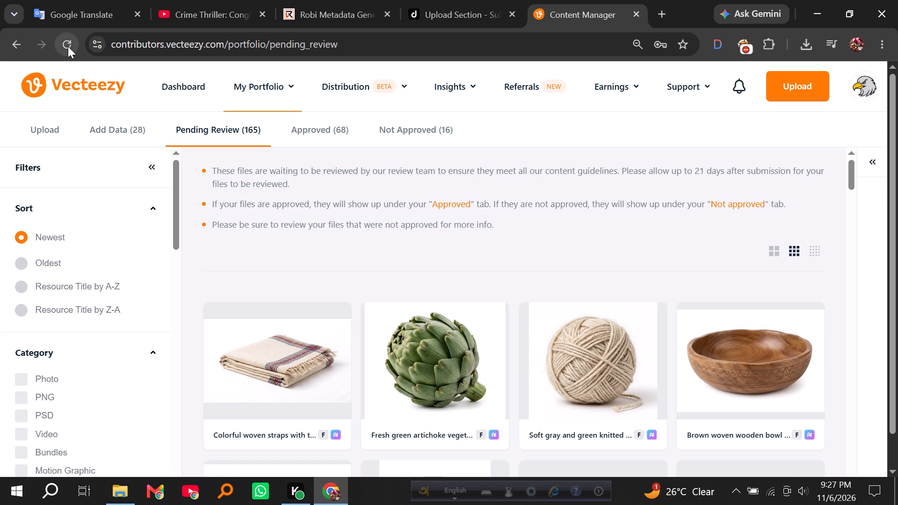
{"action": "left_click", "coordinate": [68, 46]}
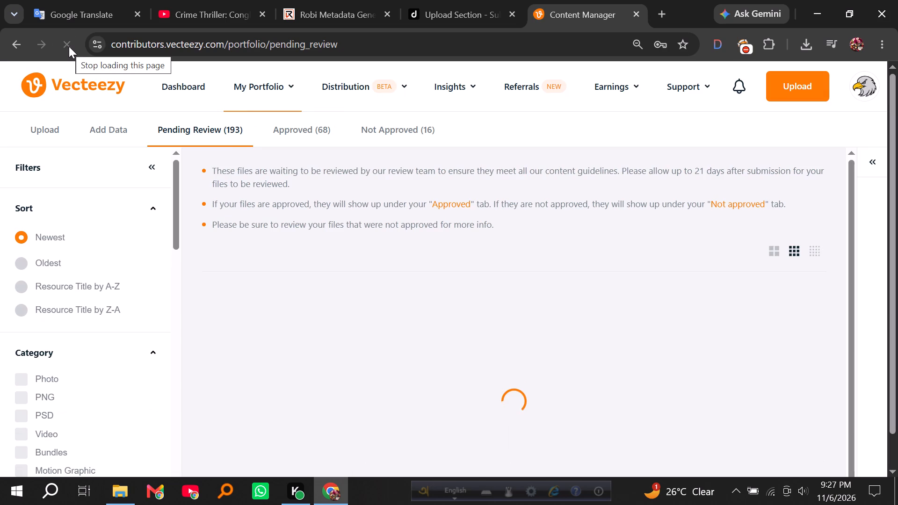
Add 28 and 65 in Calculator, and close it.
{"action": "left_click", "coordinate": [17, 487]}
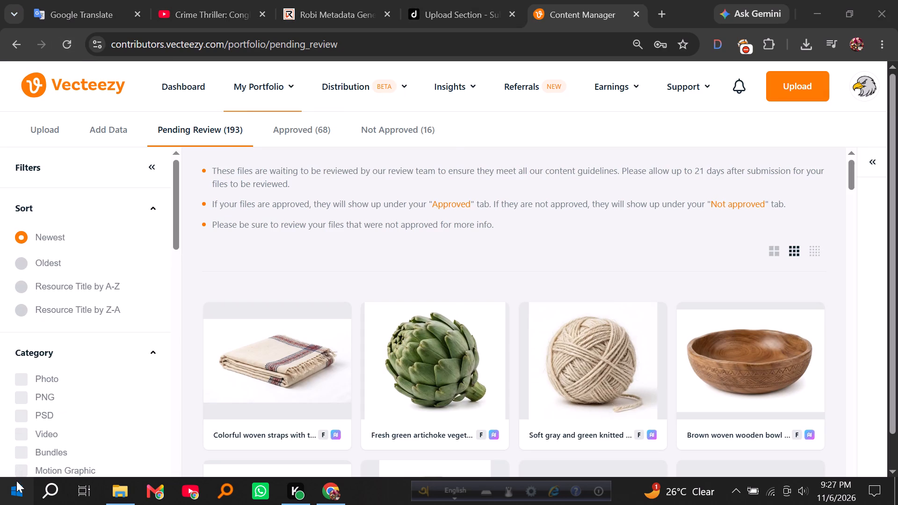
{"action": "left_click", "coordinate": [325, 276]}
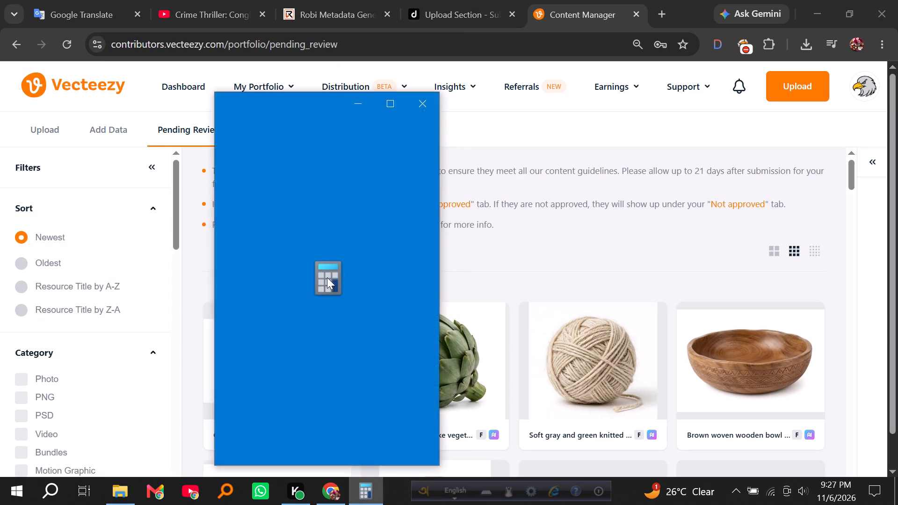
{"action": "left_click", "coordinate": [291, 409]}
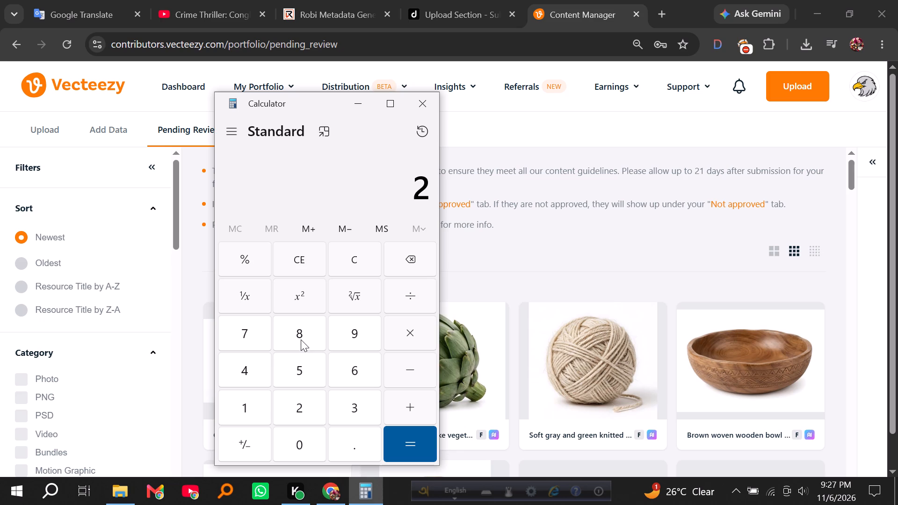
{"action": "left_click", "coordinate": [301, 339]}
{"action": "left_click", "coordinate": [397, 407]}
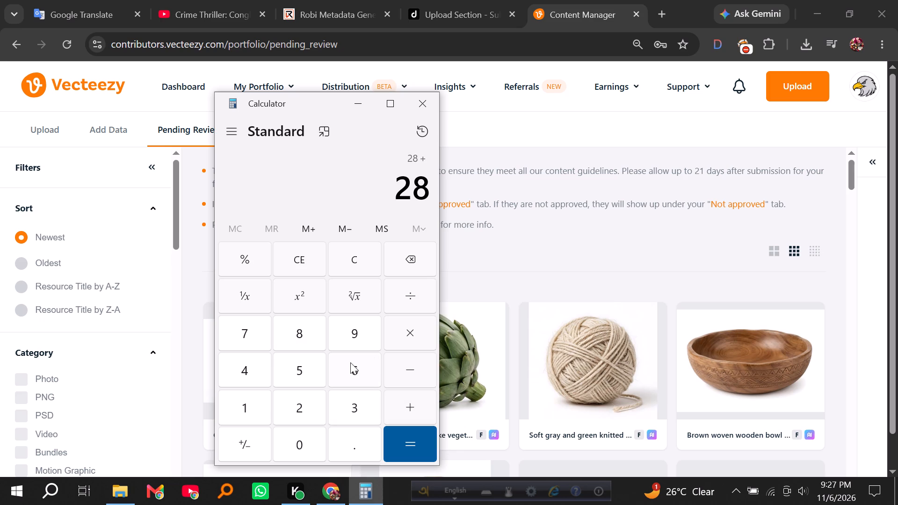
{"action": "left_click", "coordinate": [347, 370]}
{"action": "left_click", "coordinate": [309, 372]}
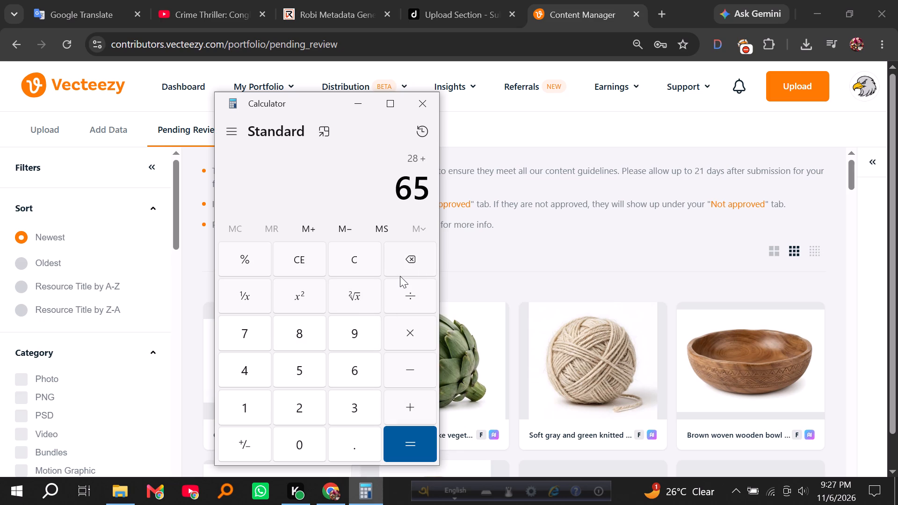
{"action": "left_click", "coordinate": [407, 446]}
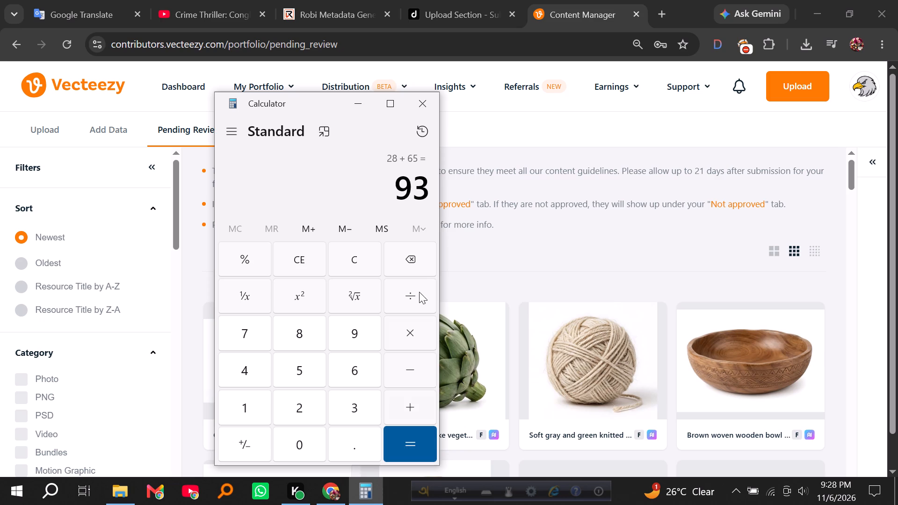
{"action": "left_click_drag", "start_coordinate": [330, 102], "coordinate": [477, 125]}
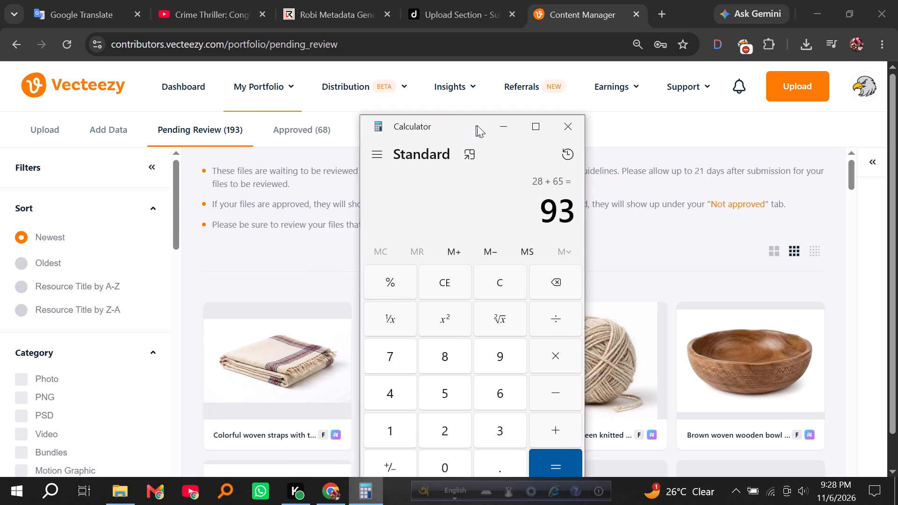
{"action": "left_click_drag", "start_coordinate": [477, 125], "coordinate": [343, 84]}
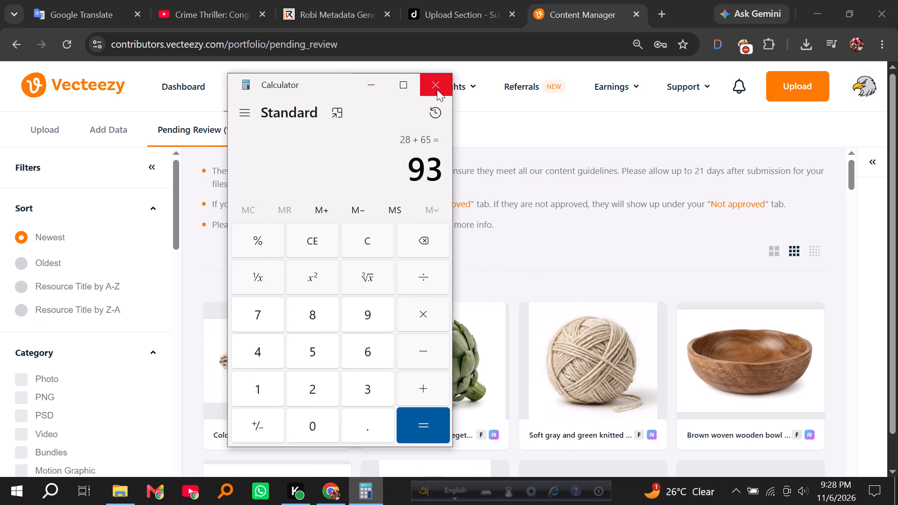
{"action": "left_click", "coordinate": [434, 83]}
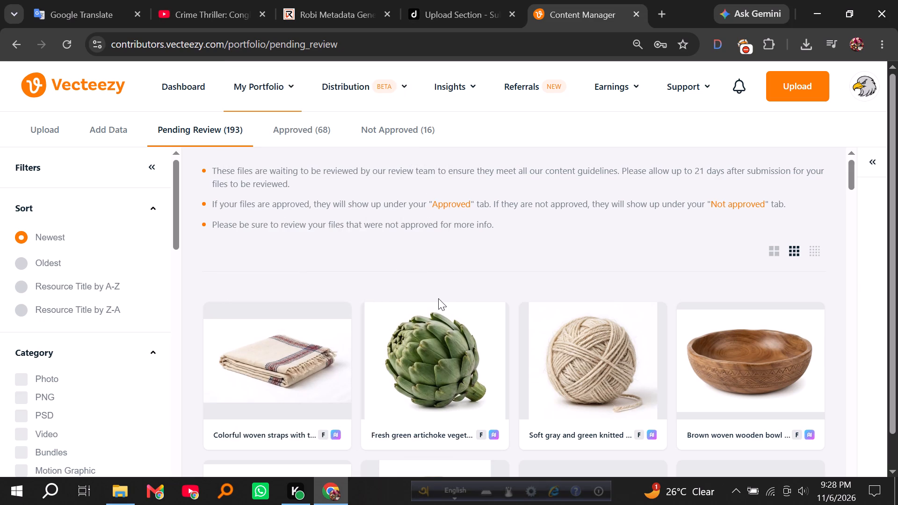
Review the downloads and earnings on the Vecteezy dashboard, and close the Vecteezy page.
{"action": "scroll", "coordinate": [437, 299], "scroll_direction": "up", "scroll_amount": 3}
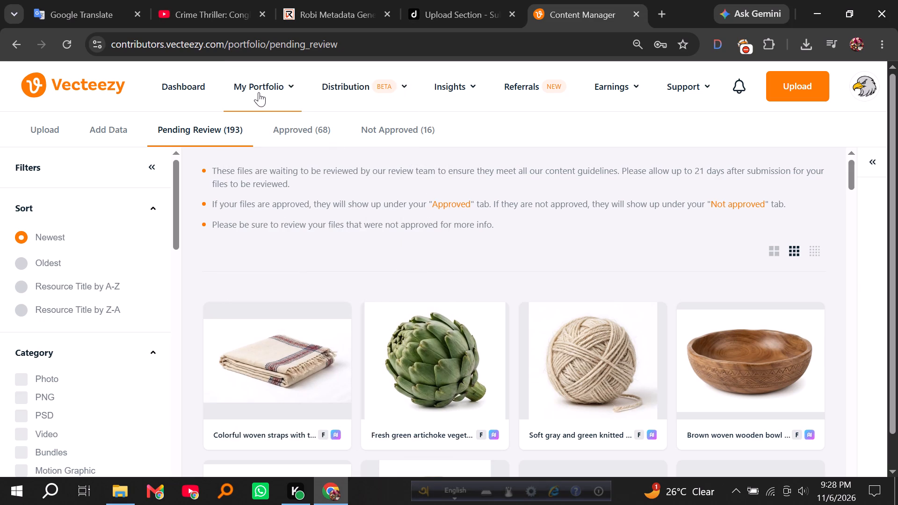
{"action": "left_click", "coordinate": [255, 86]}
{"action": "left_click", "coordinate": [191, 82]}
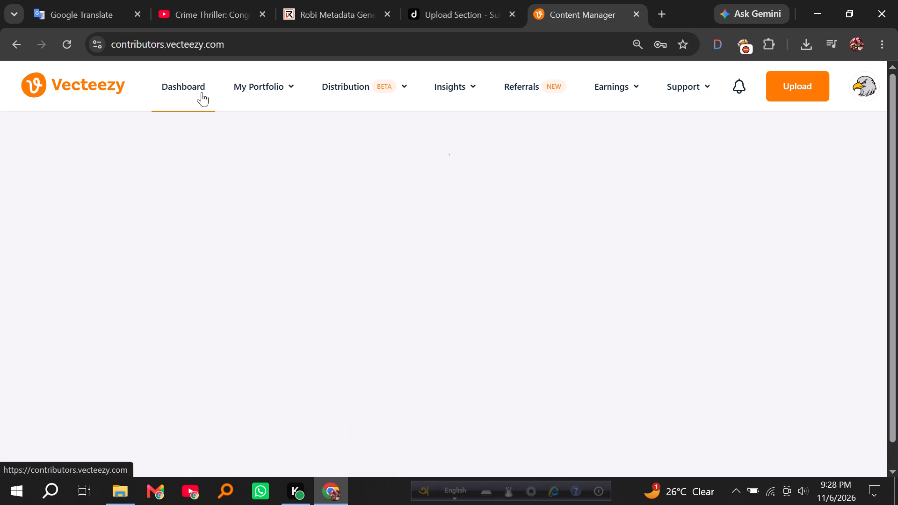
{"action": "scroll", "coordinate": [438, 329], "scroll_direction": "down", "scroll_amount": 2}
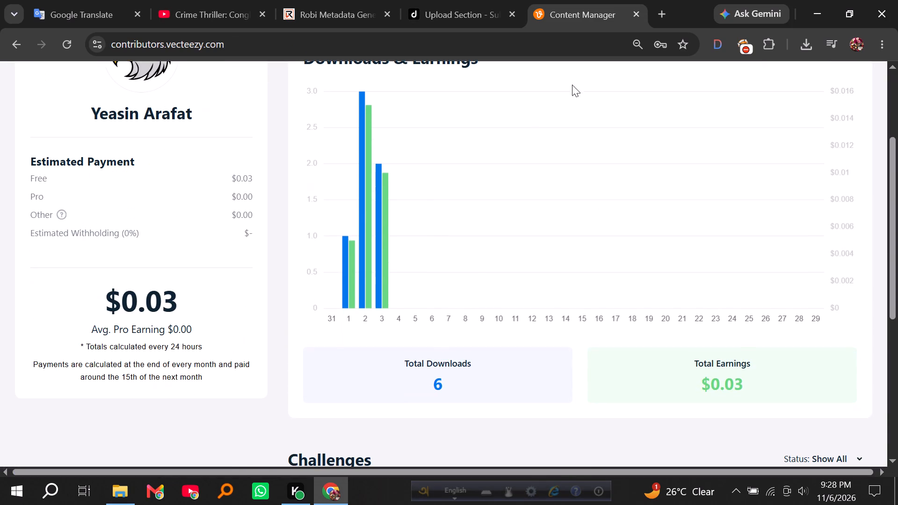
{"action": "left_click", "coordinate": [637, 14]}
On Dreamstime, set the subcategory of the dark green notebook image's বস্তু (Objects) category to সরঞ্জাম (Tools).
{"action": "scroll", "coordinate": [536, 328], "scroll_direction": "down", "scroll_amount": 5}
{"action": "scroll", "coordinate": [536, 327], "scroll_direction": "up", "scroll_amount": 3}
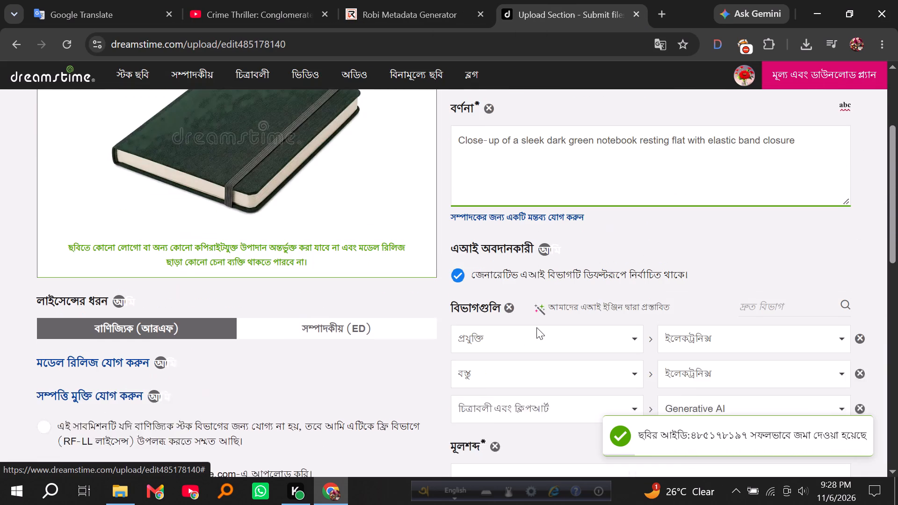
{"action": "left_click", "coordinate": [608, 354]}
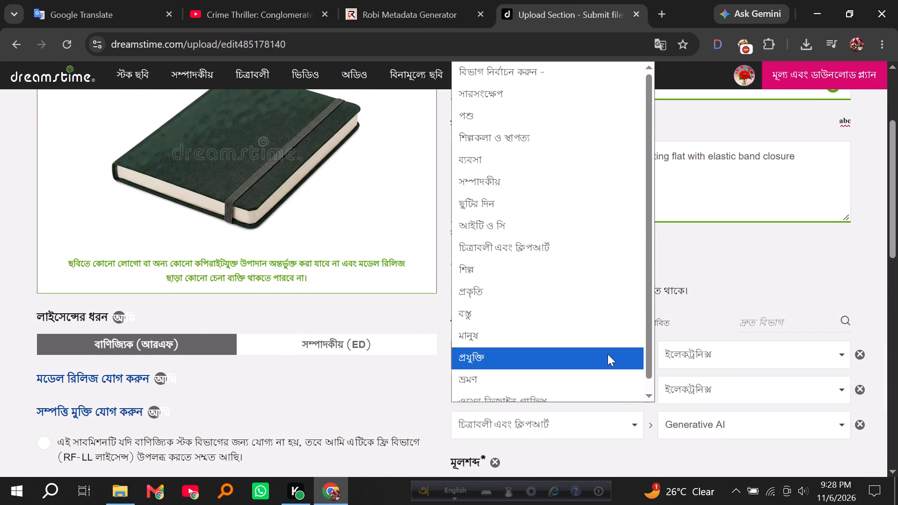
{"action": "left_click", "coordinate": [680, 383]}
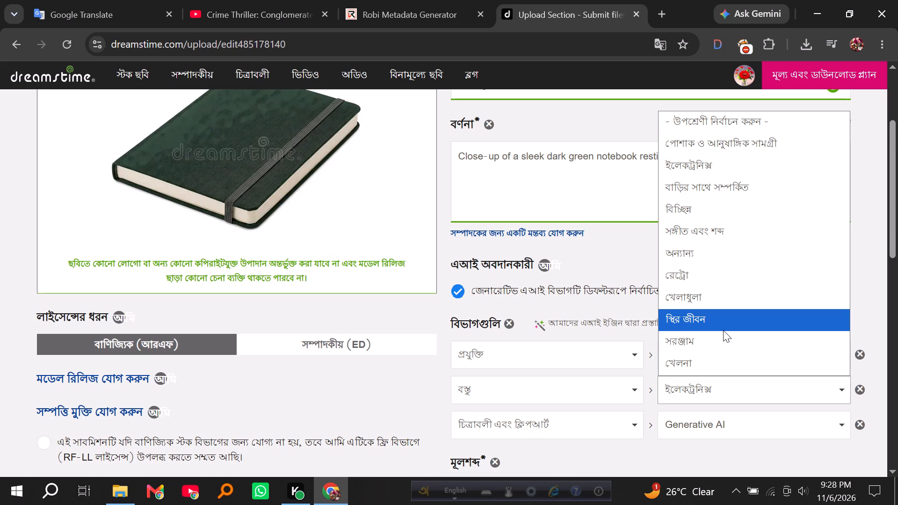
{"action": "scroll", "coordinate": [742, 325], "scroll_direction": "down", "scroll_amount": 2}
{"action": "scroll", "coordinate": [734, 338], "scroll_direction": "up", "scroll_amount": 1}
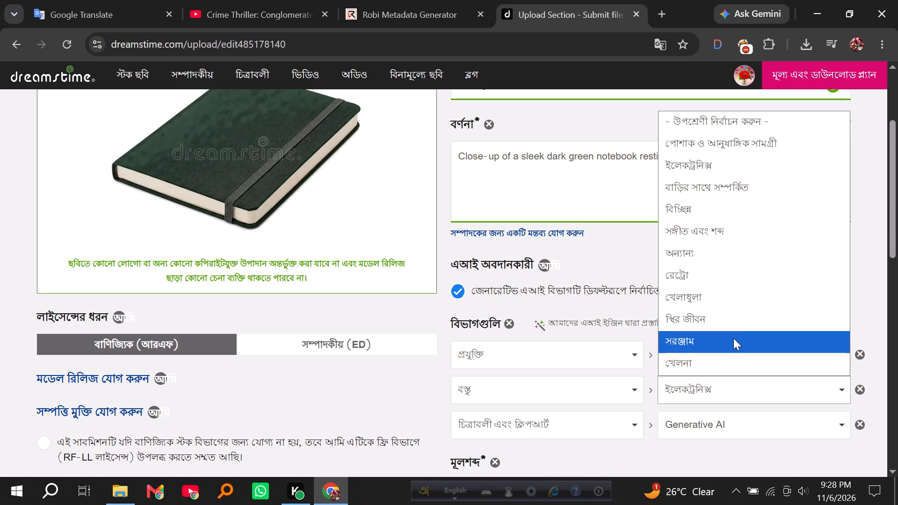
{"action": "left_click", "coordinate": [628, 266]}
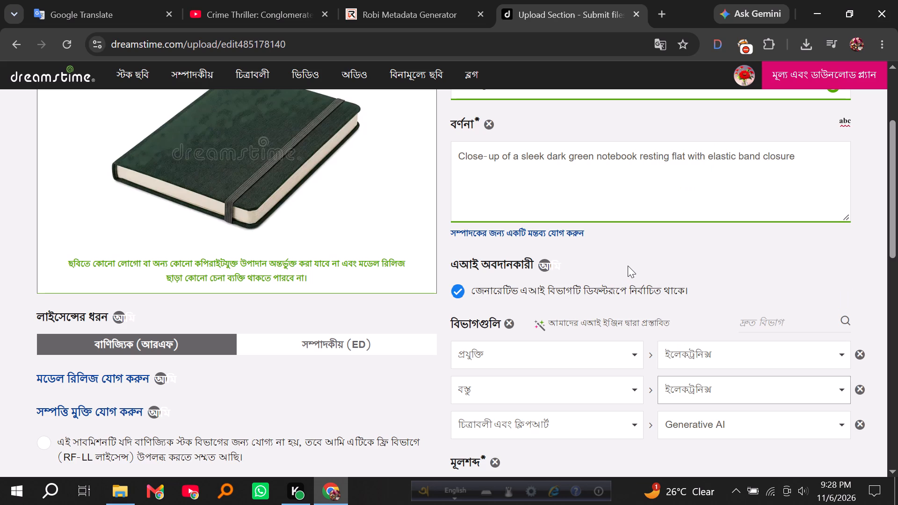
{"action": "left_click", "coordinate": [691, 392]}
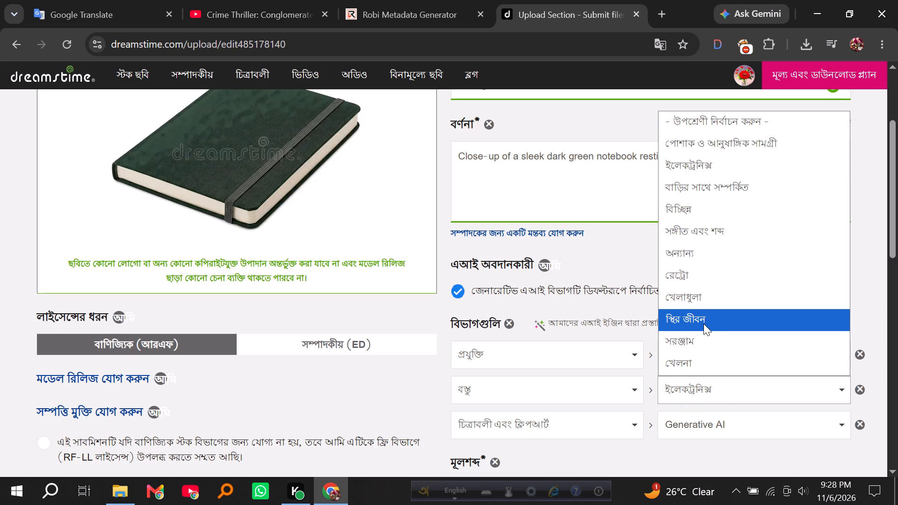
{"action": "left_click", "coordinate": [701, 341]}
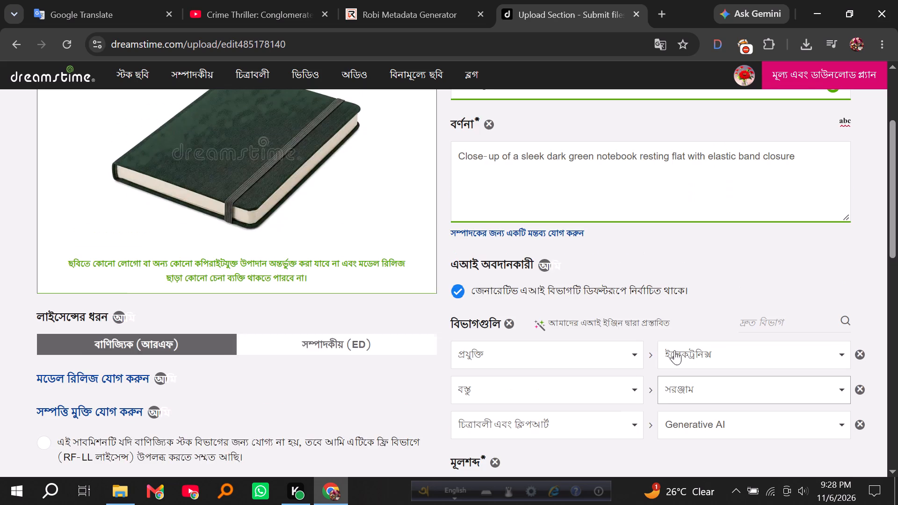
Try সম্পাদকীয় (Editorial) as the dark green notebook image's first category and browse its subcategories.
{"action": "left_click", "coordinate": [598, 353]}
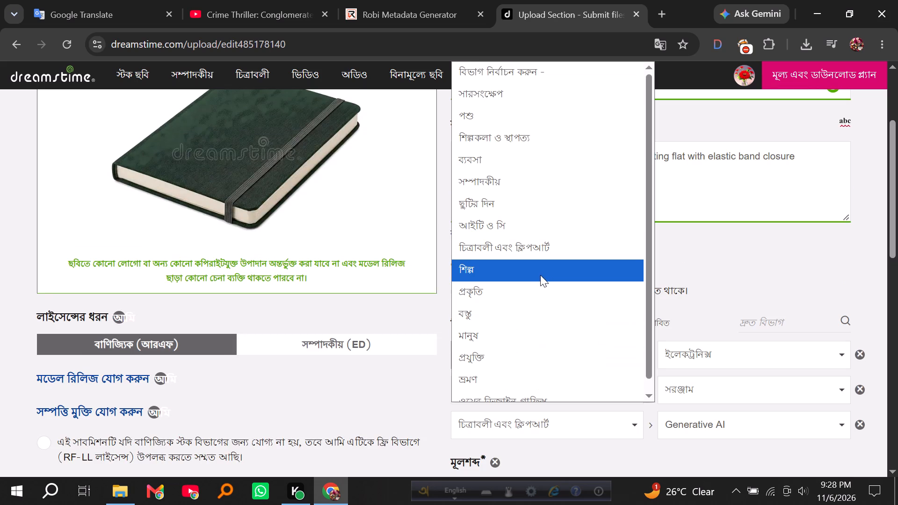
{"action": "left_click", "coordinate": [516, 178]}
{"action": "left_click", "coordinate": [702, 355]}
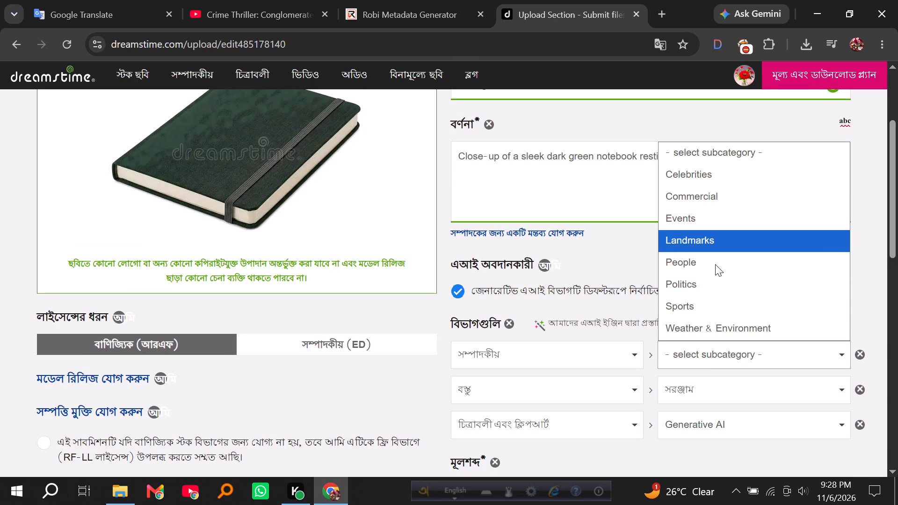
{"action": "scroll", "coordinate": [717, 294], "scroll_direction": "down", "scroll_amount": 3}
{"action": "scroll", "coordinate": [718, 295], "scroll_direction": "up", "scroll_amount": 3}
Set the notebook image's first category to শিল্প (Industry) with the subcategory Education.
{"action": "left_click", "coordinate": [572, 349]}
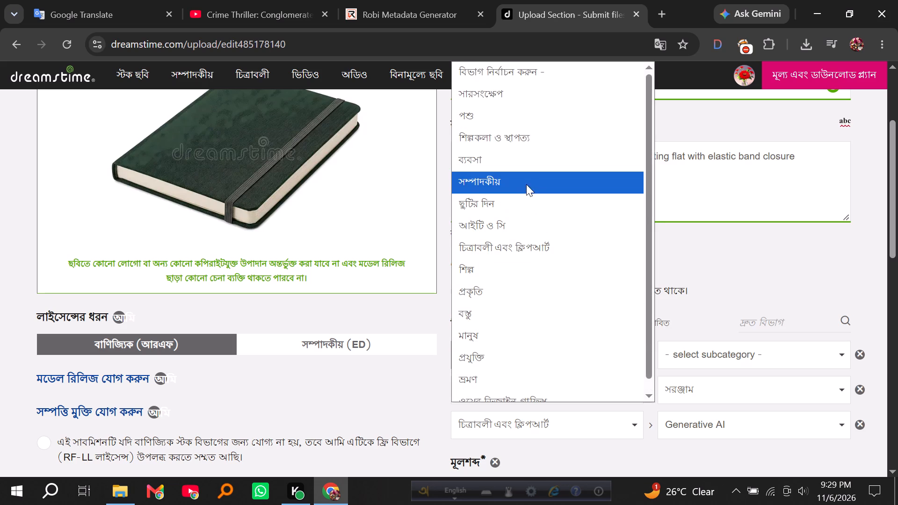
{"action": "left_click", "coordinate": [520, 265]}
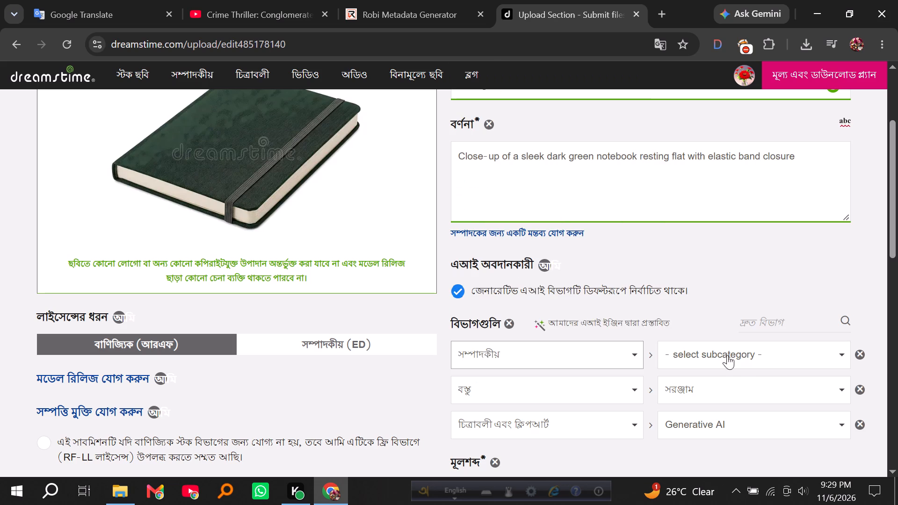
{"action": "left_click", "coordinate": [731, 354]}
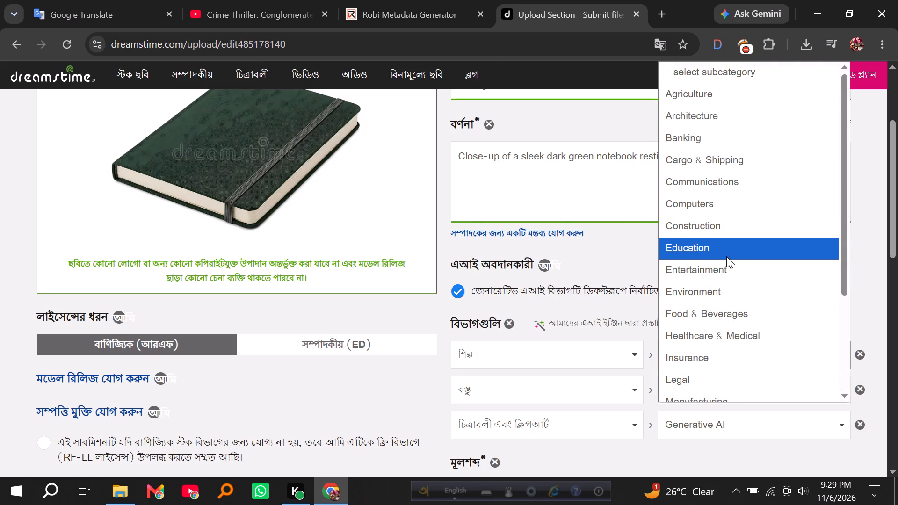
{"action": "left_click", "coordinate": [702, 244]}
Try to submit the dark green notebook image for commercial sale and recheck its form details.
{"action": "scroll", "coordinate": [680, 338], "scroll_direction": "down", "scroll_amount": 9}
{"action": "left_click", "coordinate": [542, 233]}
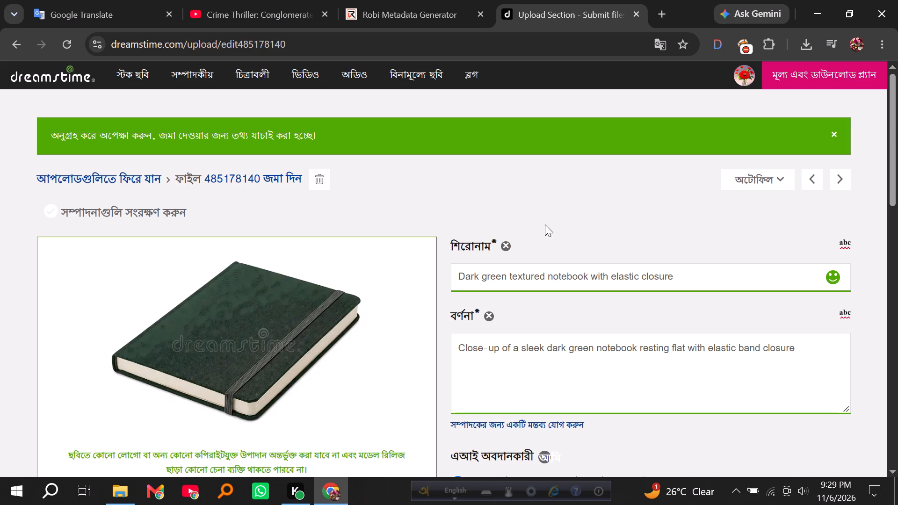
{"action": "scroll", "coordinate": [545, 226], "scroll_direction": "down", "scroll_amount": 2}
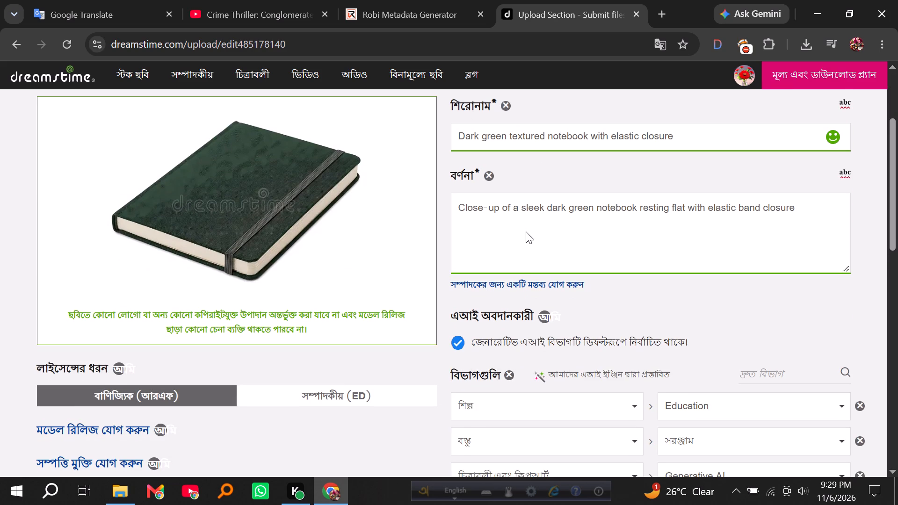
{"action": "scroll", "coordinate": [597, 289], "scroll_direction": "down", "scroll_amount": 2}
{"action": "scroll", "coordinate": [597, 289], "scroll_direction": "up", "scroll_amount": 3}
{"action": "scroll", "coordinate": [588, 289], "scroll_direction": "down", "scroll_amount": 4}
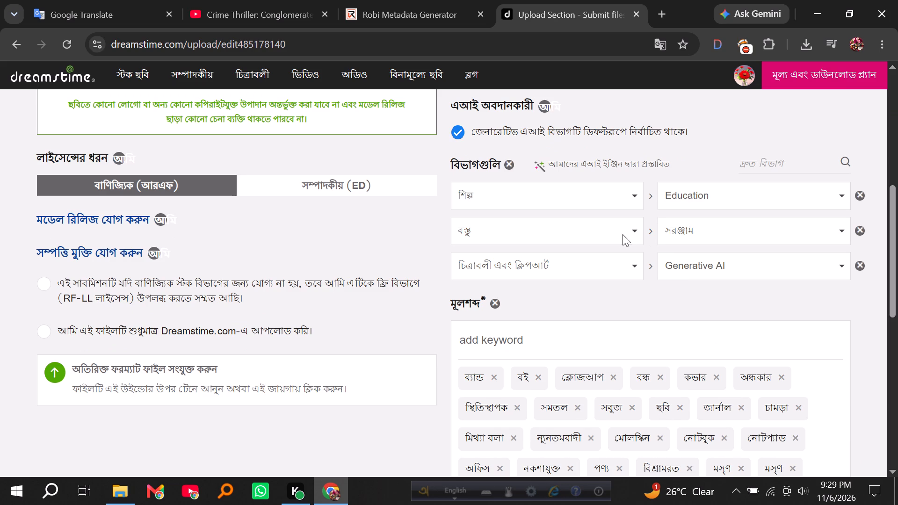
Switch to Robi Metadata Generator, examine the generated metadata list down to the dark green notebook entry, and return to Dreamstime.
{"action": "left_click", "coordinate": [432, 0]}
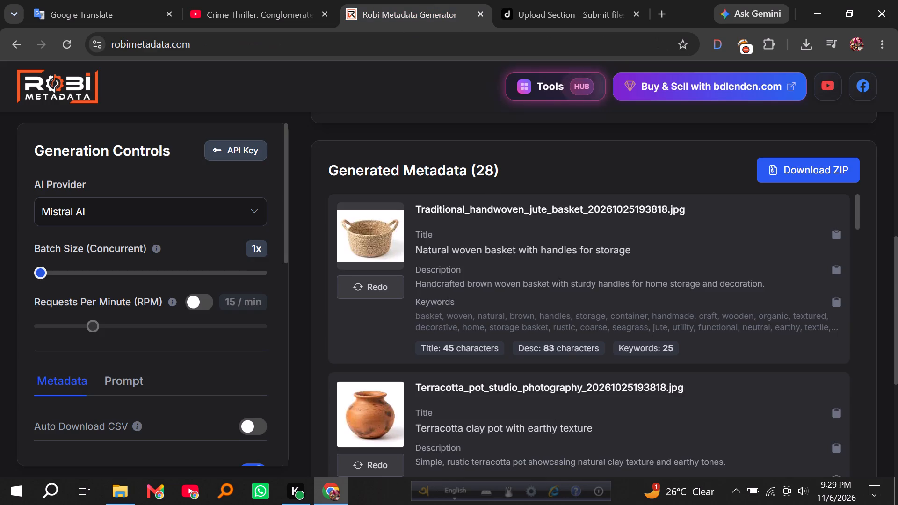
{"action": "scroll", "coordinate": [551, 259], "scroll_direction": "down", "scroll_amount": 5}
{"action": "scroll", "coordinate": [552, 260], "scroll_direction": "up", "scroll_amount": 4}
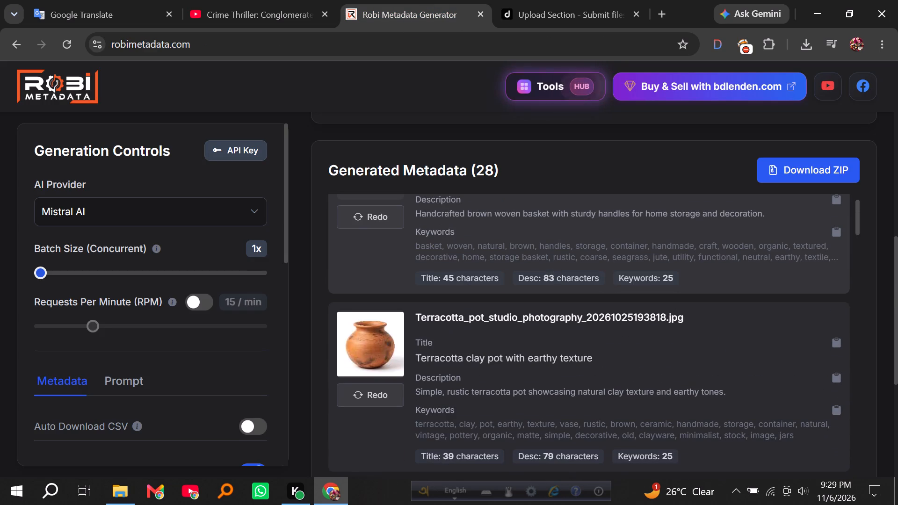
{"action": "scroll", "coordinate": [520, 302], "scroll_direction": "down", "scroll_amount": 8}
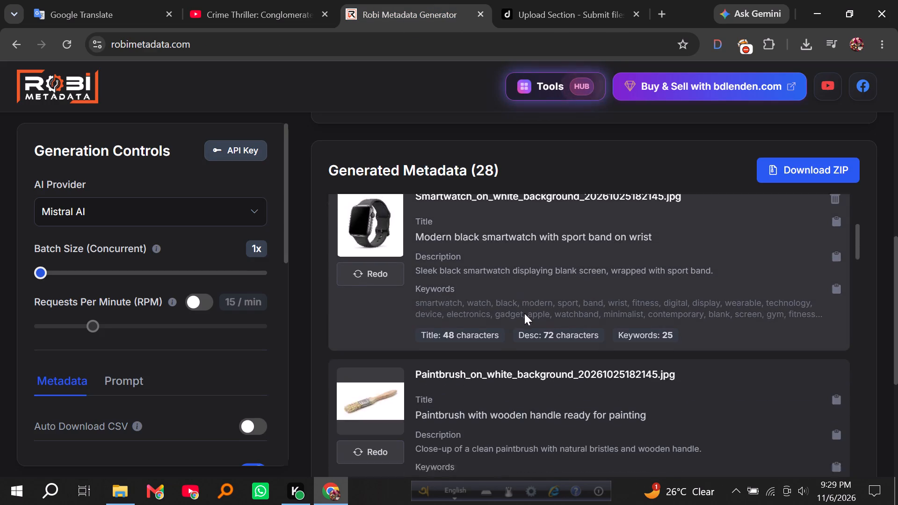
{"action": "scroll", "coordinate": [526, 311], "scroll_direction": "down", "scroll_amount": 9}
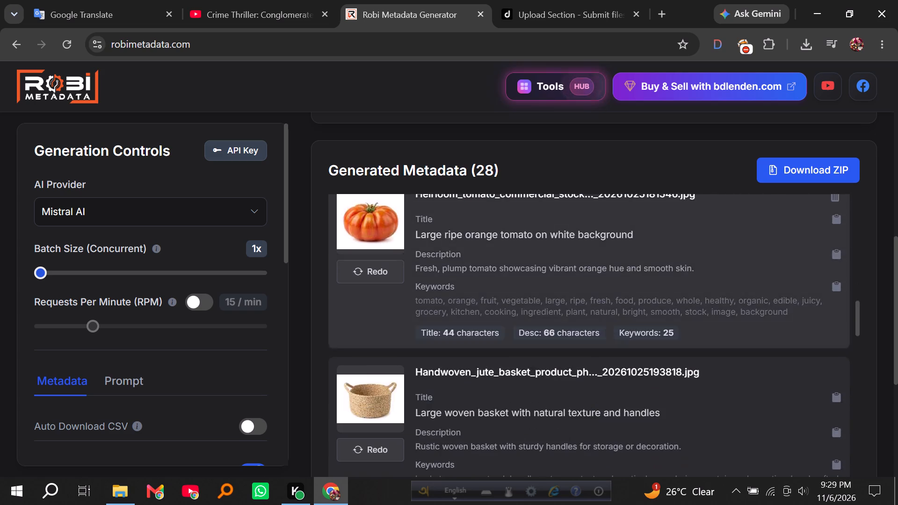
{"action": "scroll", "coordinate": [528, 313], "scroll_direction": "down", "scroll_amount": 19}
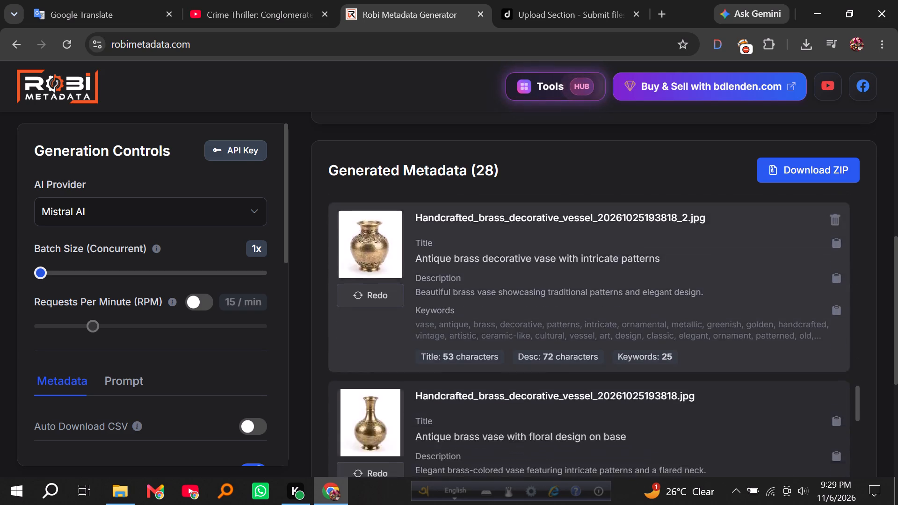
{"action": "scroll", "coordinate": [529, 313], "scroll_direction": "down", "scroll_amount": 15}
{"action": "scroll", "coordinate": [530, 314], "scroll_direction": "up", "scroll_amount": 4}
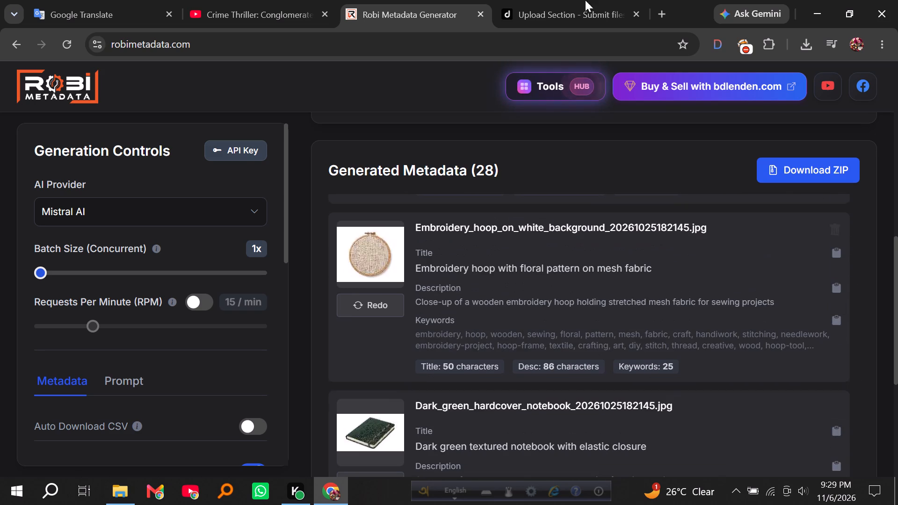
{"action": "left_click", "coordinate": [573, 0]}
{"action": "scroll", "coordinate": [539, 280], "scroll_direction": "up", "scroll_amount": 2}
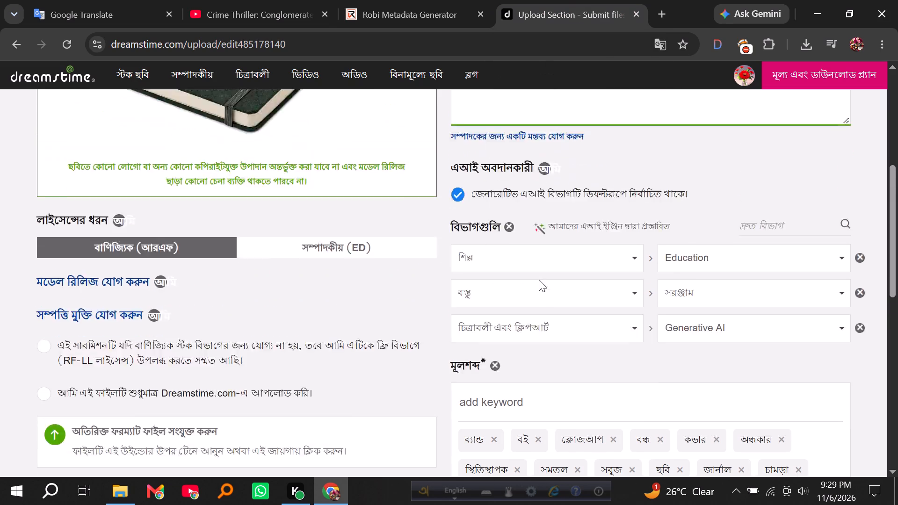
{"action": "scroll", "coordinate": [581, 282], "scroll_direction": "up", "scroll_amount": 6}
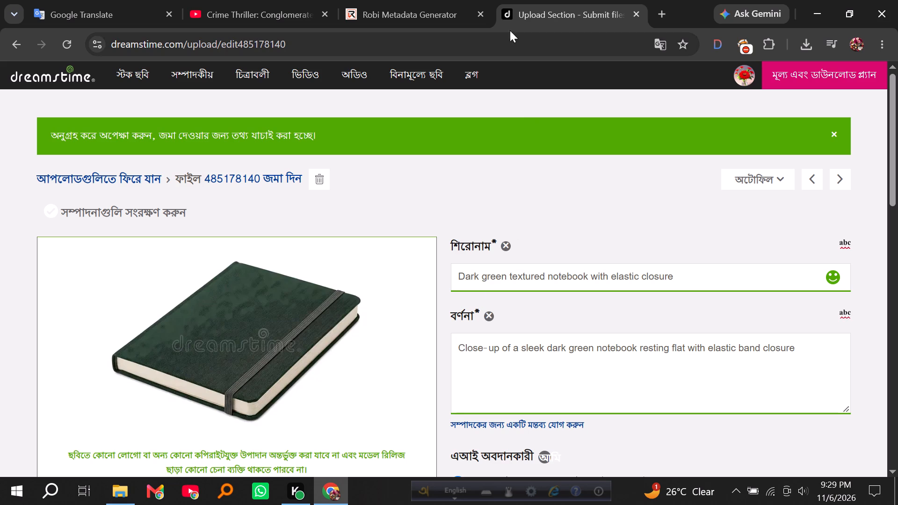
{"action": "left_click", "coordinate": [426, 0]}
{"action": "left_click", "coordinate": [549, 0]}
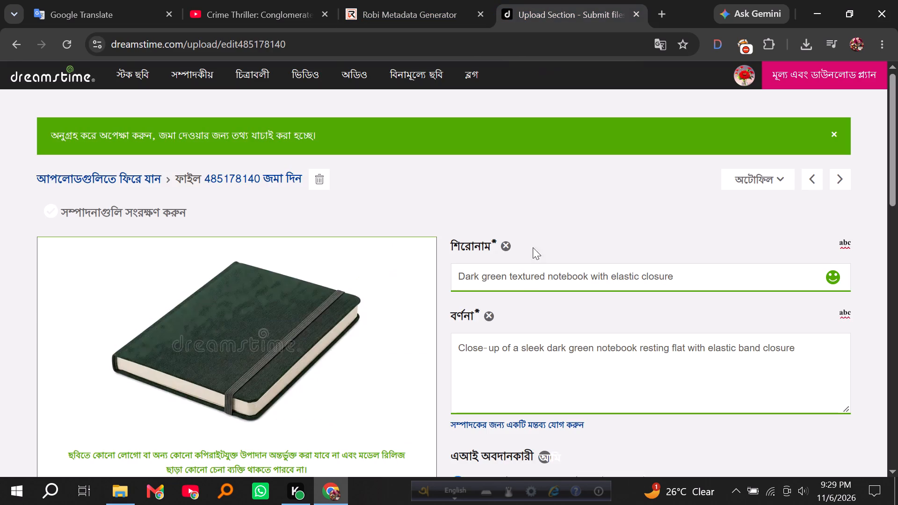
Submit the dark green notebook image for commercial sale.
{"action": "scroll", "coordinate": [537, 282], "scroll_direction": "down", "scroll_amount": 3}
{"action": "left_click", "coordinate": [715, 236]}
{"action": "scroll", "coordinate": [607, 334], "scroll_direction": "down", "scroll_amount": 5}
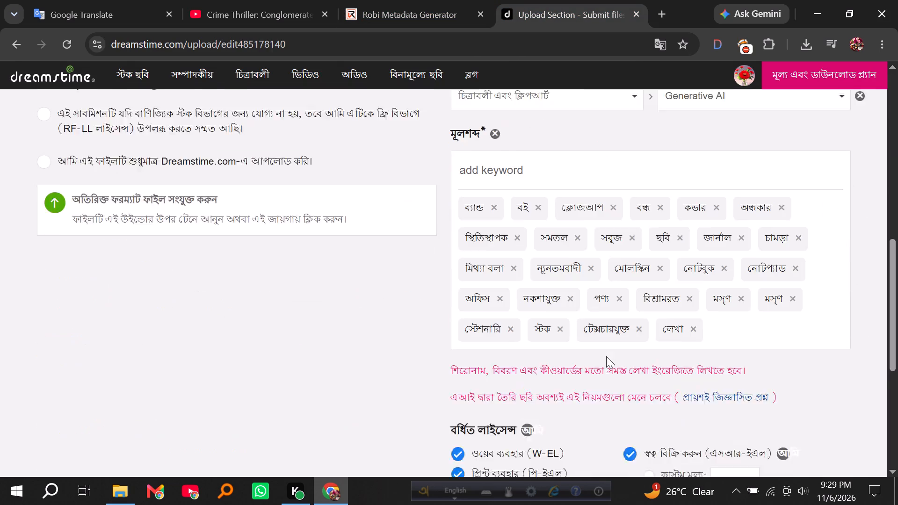
{"action": "scroll", "coordinate": [607, 359], "scroll_direction": "down", "scroll_amount": 4}
{"action": "left_click", "coordinate": [511, 237]}
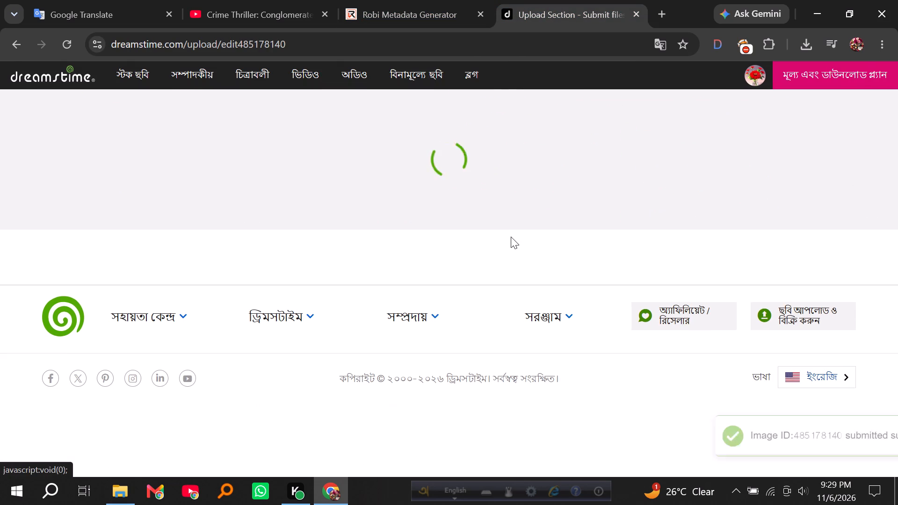
{"action": "scroll", "coordinate": [539, 239], "scroll_direction": "up", "scroll_amount": 4}
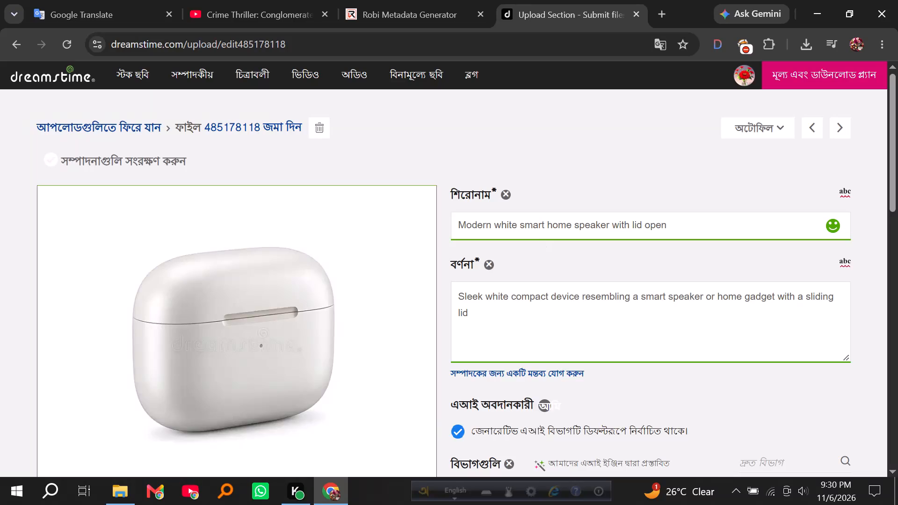
Set the subcategory of the white smart home speaker image's বস্তু (Objects) category to সঙ্গীত এবং শব্দ (Music and sound).
{"action": "scroll", "coordinate": [581, 259], "scroll_direction": "down", "scroll_amount": 3}
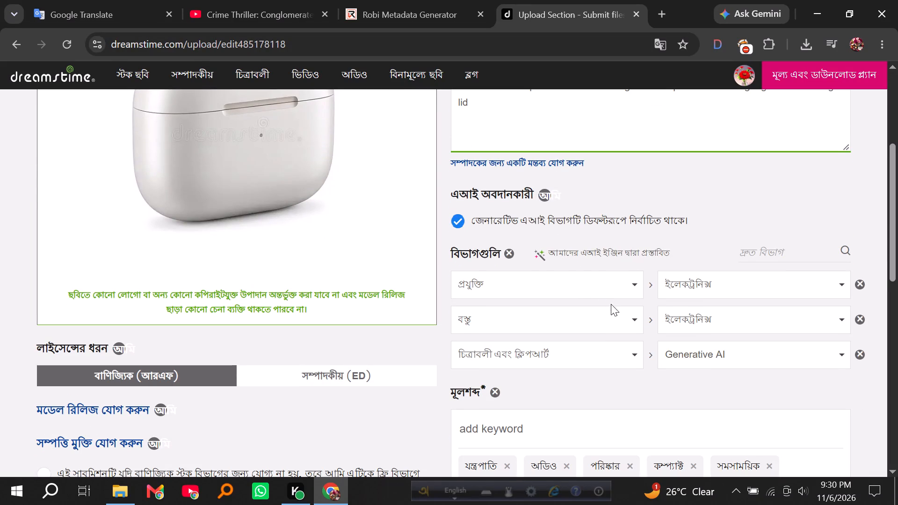
{"action": "left_click", "coordinate": [691, 284]}
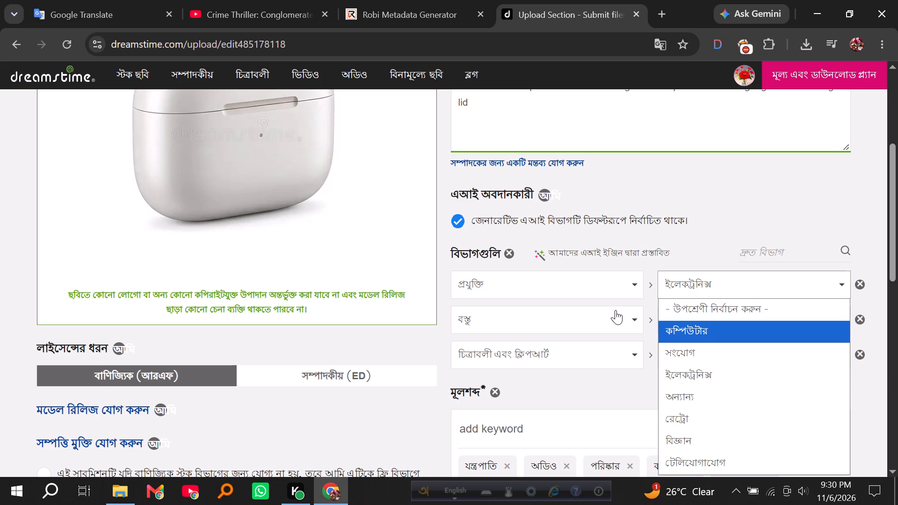
{"action": "left_click", "coordinate": [601, 317]}
{"action": "left_click", "coordinate": [722, 322]}
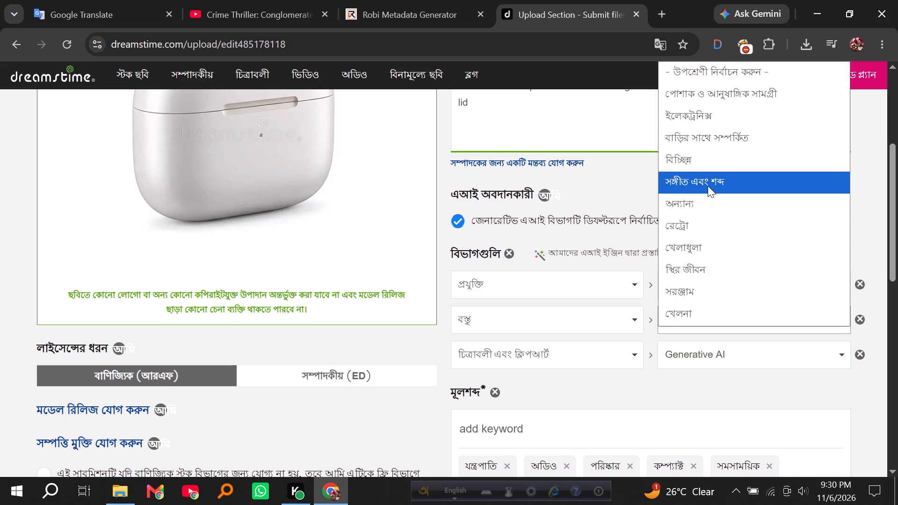
{"action": "left_click", "coordinate": [621, 198]}
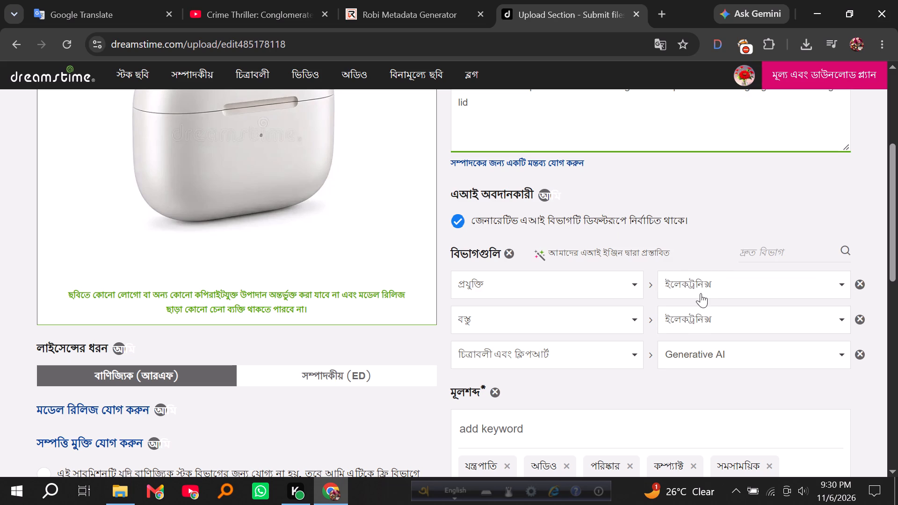
{"action": "left_click", "coordinate": [700, 287]}
{"action": "scroll", "coordinate": [716, 374], "scroll_direction": "down", "scroll_amount": 4}
{"action": "scroll", "coordinate": [726, 417], "scroll_direction": "up", "scroll_amount": 3}
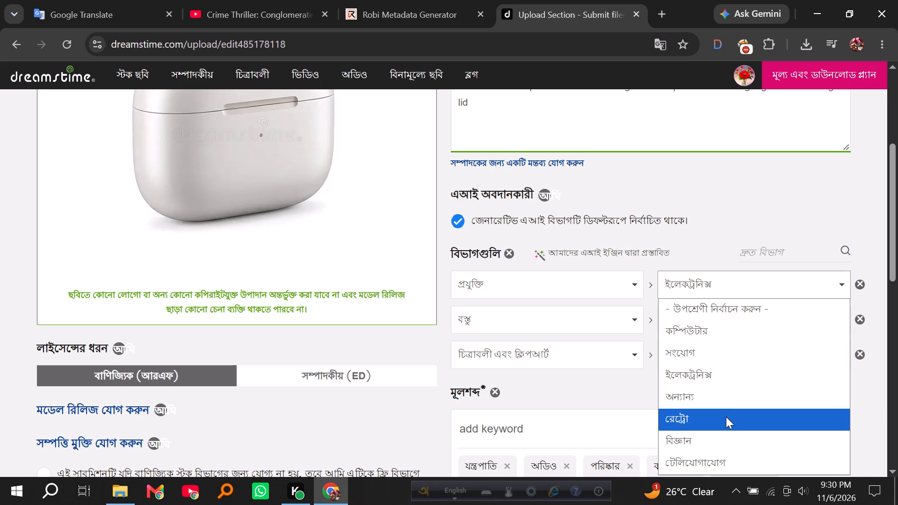
{"action": "left_click", "coordinate": [700, 230]}
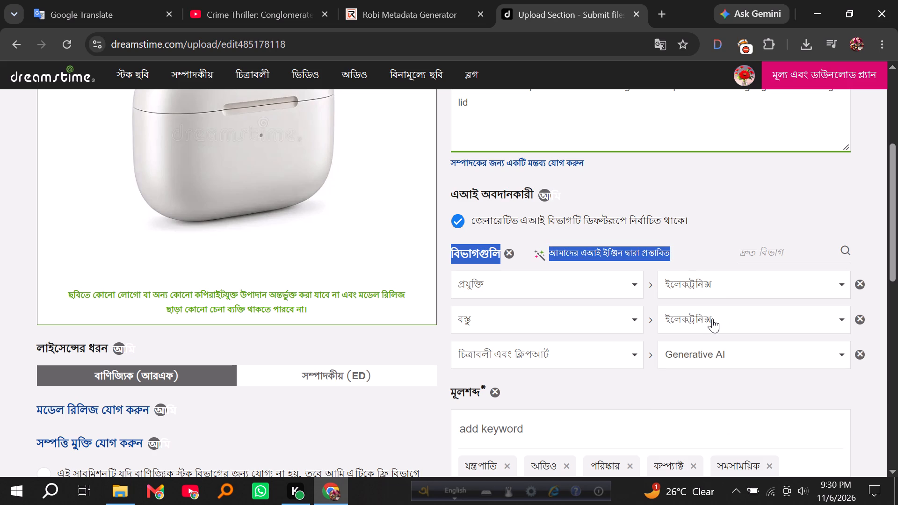
{"action": "left_click", "coordinate": [712, 318]}
{"action": "left_click", "coordinate": [704, 184]}
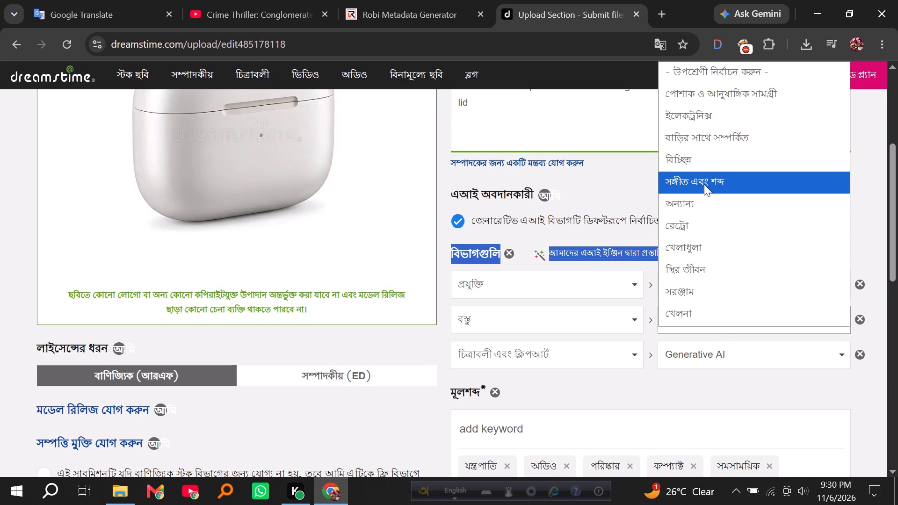
{"action": "left_click", "coordinate": [713, 213]}
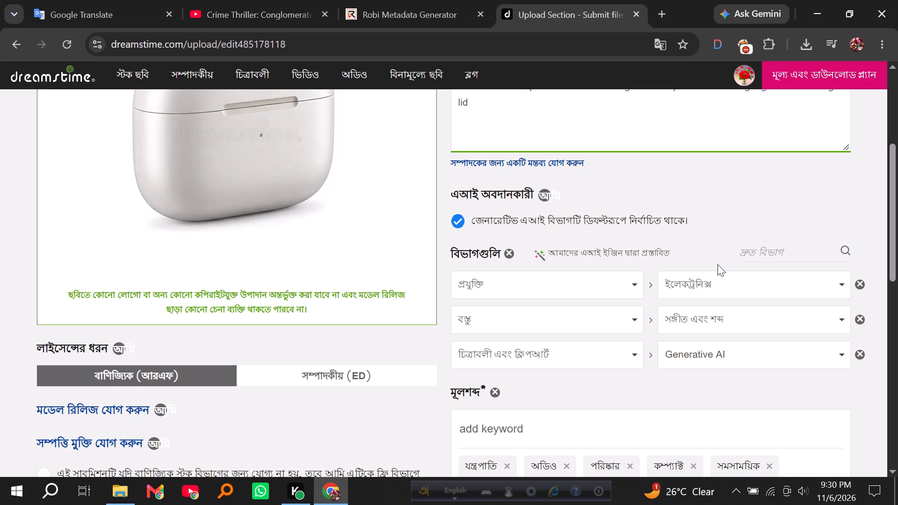
Submit the white smart home speaker image for commercial sale.
{"action": "scroll", "coordinate": [706, 284], "scroll_direction": "down", "scroll_amount": 4}
{"action": "scroll", "coordinate": [684, 332], "scroll_direction": "down", "scroll_amount": 2}
{"action": "left_click", "coordinate": [554, 369]}
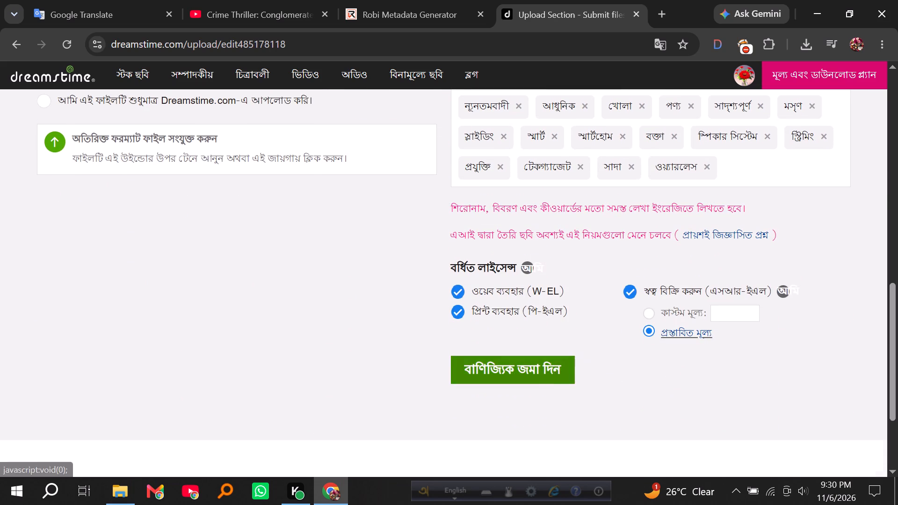
{"action": "scroll", "coordinate": [628, 329], "scroll_direction": "up", "scroll_amount": 4}
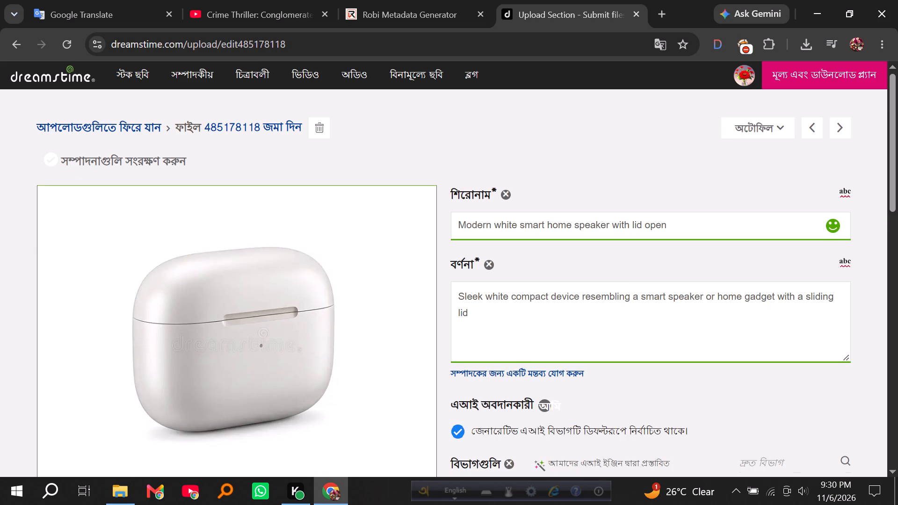
Change the ceramic ice cube tray image's শিল্প (Industry) category to বস্তু (Objects) with the subcategory Other.
{"action": "scroll", "coordinate": [600, 315], "scroll_direction": "down", "scroll_amount": 2}
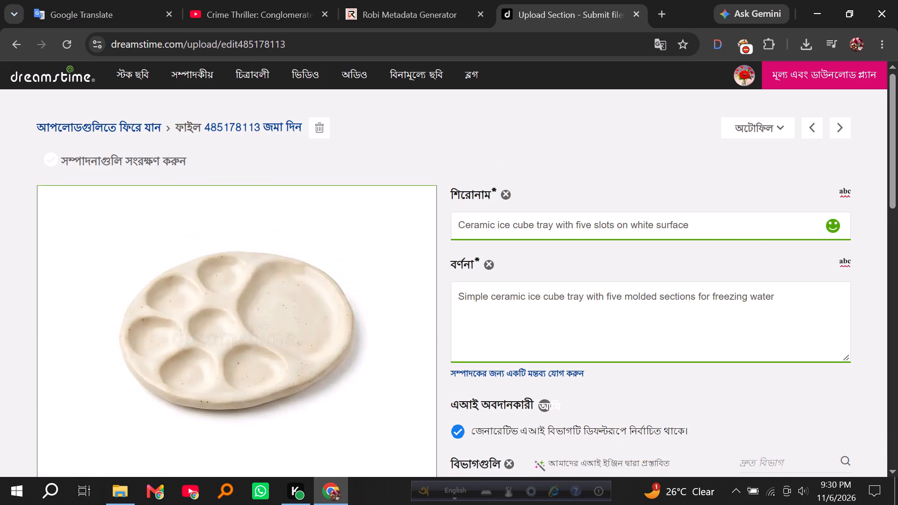
{"action": "scroll", "coordinate": [596, 315], "scroll_direction": "down", "scroll_amount": 3}
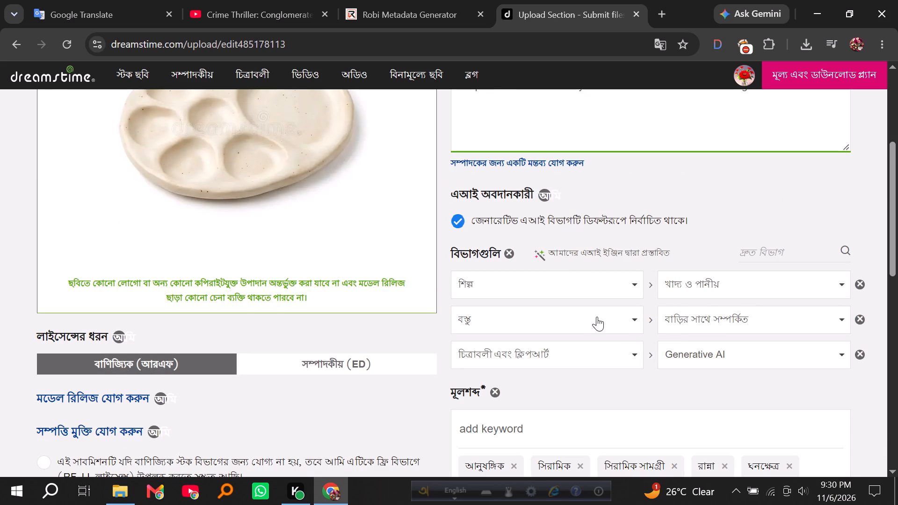
{"action": "left_click", "coordinate": [711, 281]}
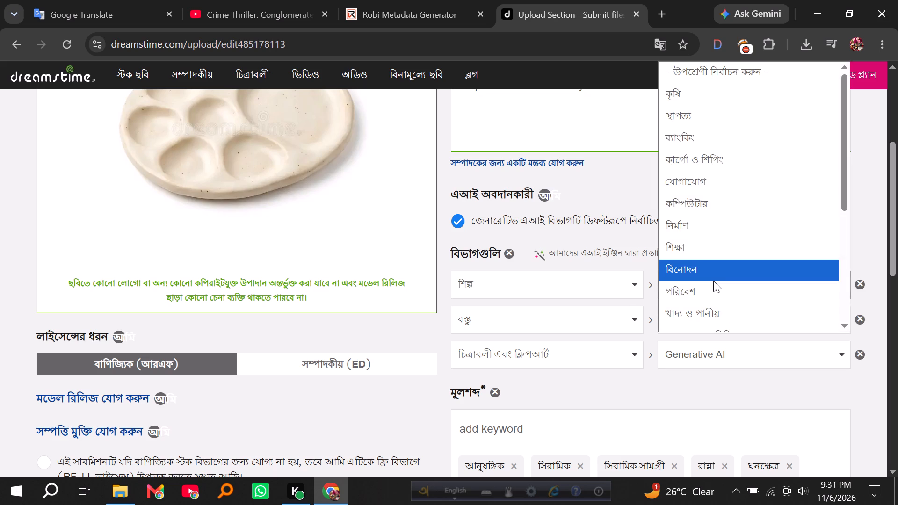
{"action": "scroll", "coordinate": [715, 281], "scroll_direction": "down", "scroll_amount": 2}
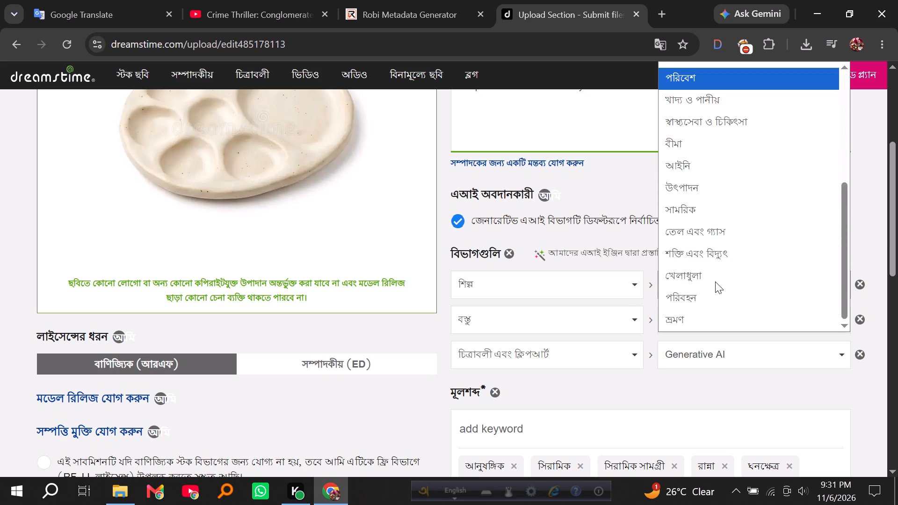
{"action": "scroll", "coordinate": [716, 282], "scroll_direction": "down", "scroll_amount": 4}
{"action": "scroll", "coordinate": [716, 282], "scroll_direction": "up", "scroll_amount": 2}
{"action": "scroll", "coordinate": [689, 251], "scroll_direction": "up", "scroll_amount": 1}
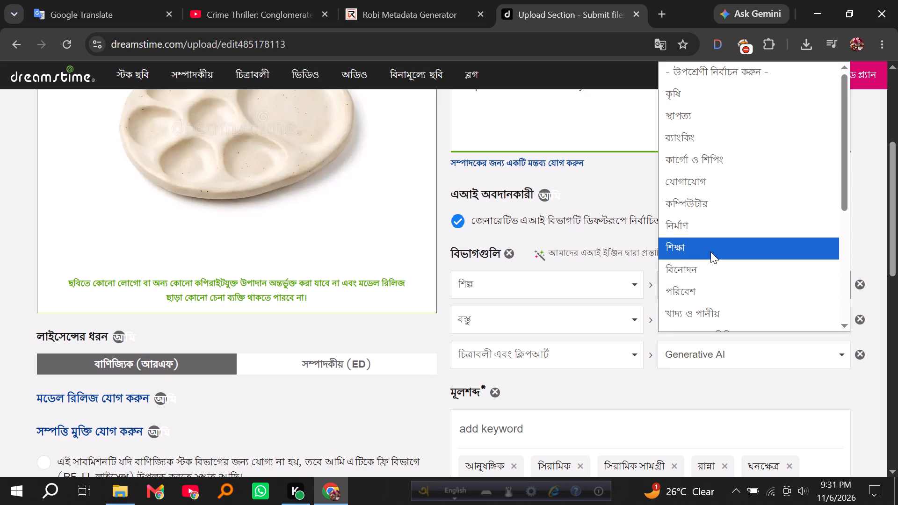
{"action": "scroll", "coordinate": [715, 259], "scroll_direction": "up", "scroll_amount": 2}
{"action": "left_click", "coordinate": [606, 287]}
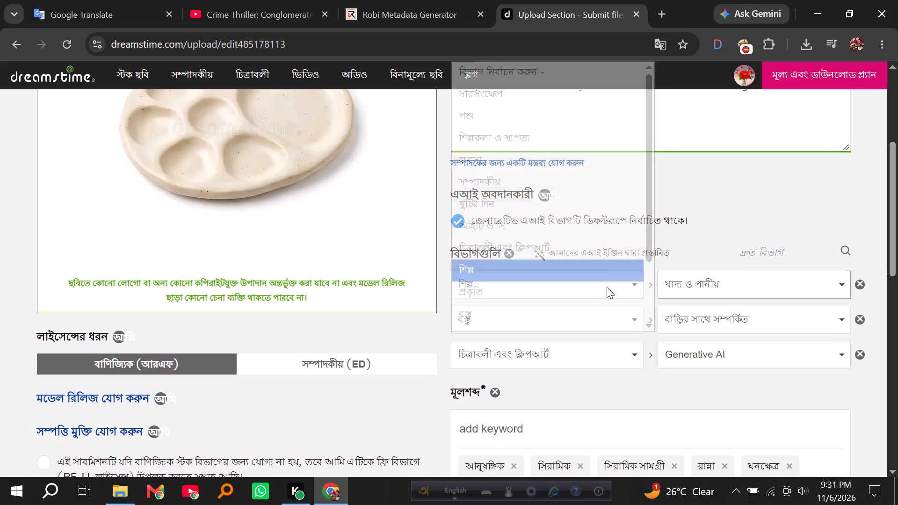
{"action": "left_click", "coordinate": [565, 275]}
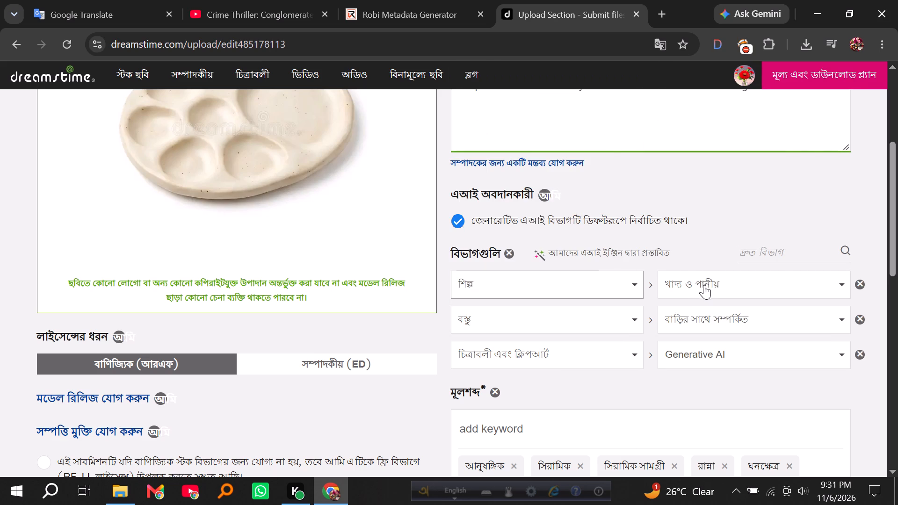
{"action": "left_click", "coordinate": [591, 284]}
{"action": "left_click", "coordinate": [509, 309]}
{"action": "left_click", "coordinate": [707, 286]}
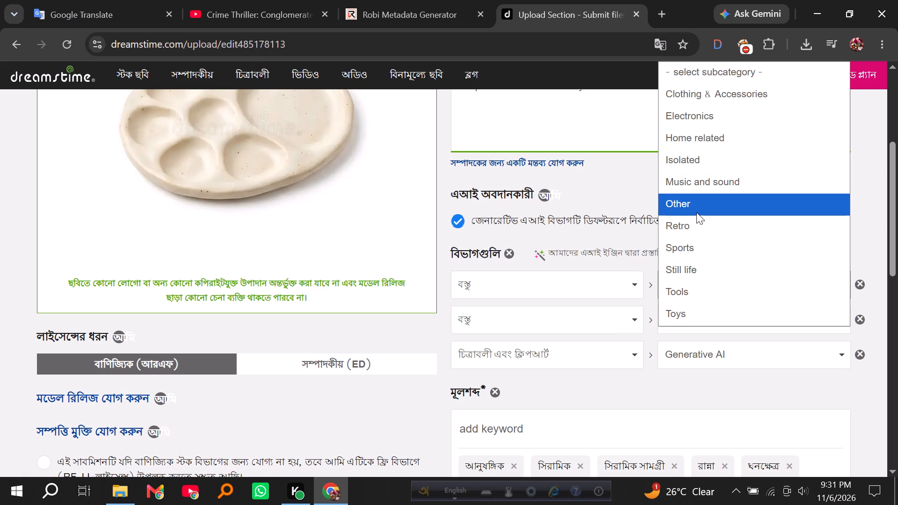
{"action": "left_click", "coordinate": [697, 208]}
Submit the ceramic ice cube tray image for commercial sale.
{"action": "scroll", "coordinate": [720, 325], "scroll_direction": "down", "scroll_amount": 1}
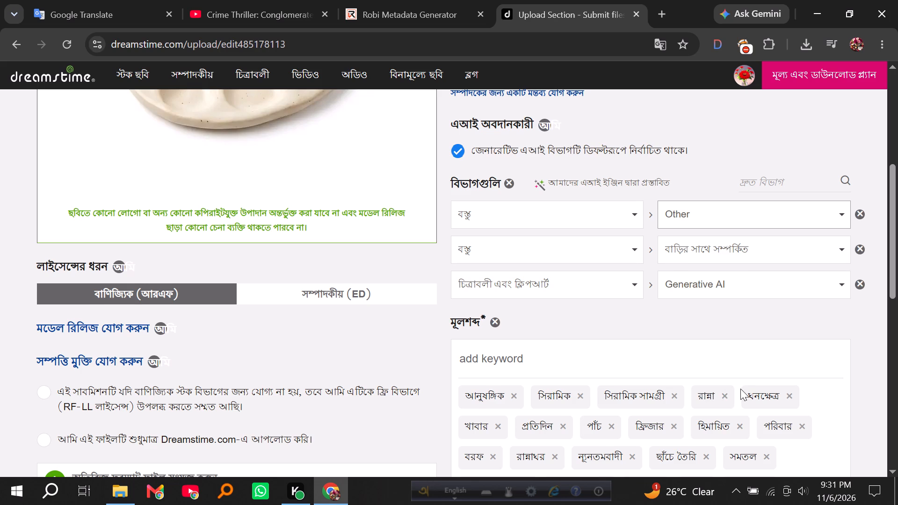
{"action": "scroll", "coordinate": [740, 389], "scroll_direction": "down", "scroll_amount": 1}
{"action": "scroll", "coordinate": [741, 389], "scroll_direction": "up", "scroll_amount": 2}
{"action": "scroll", "coordinate": [741, 389], "scroll_direction": "down", "scroll_amount": 4}
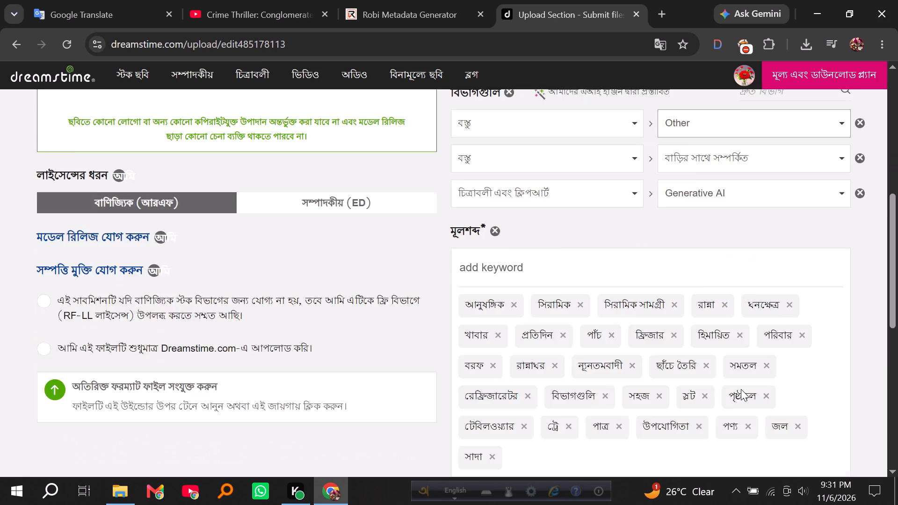
{"action": "scroll", "coordinate": [690, 401], "scroll_direction": "down", "scroll_amount": 3}
{"action": "left_click", "coordinate": [535, 328]}
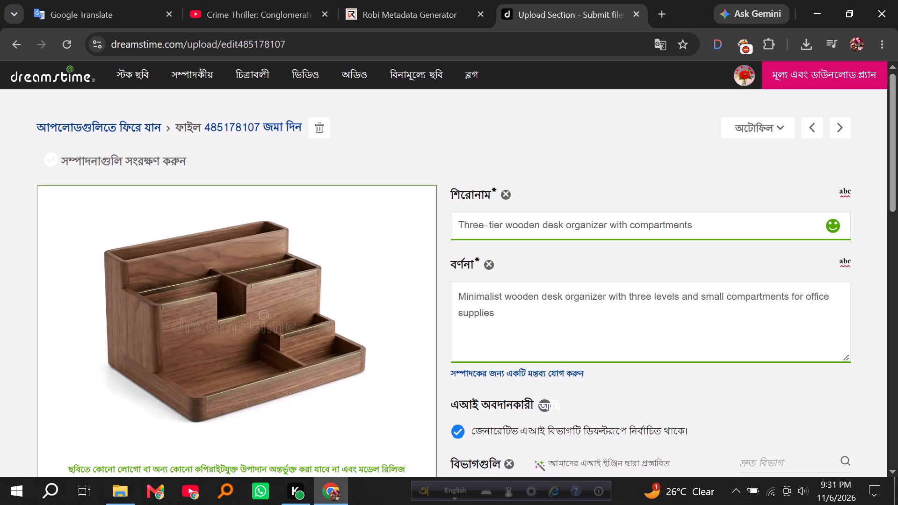
Submit the three-tier wooden desk organizer image for commercial sale.
{"action": "scroll", "coordinate": [579, 317], "scroll_direction": "down", "scroll_amount": 3}
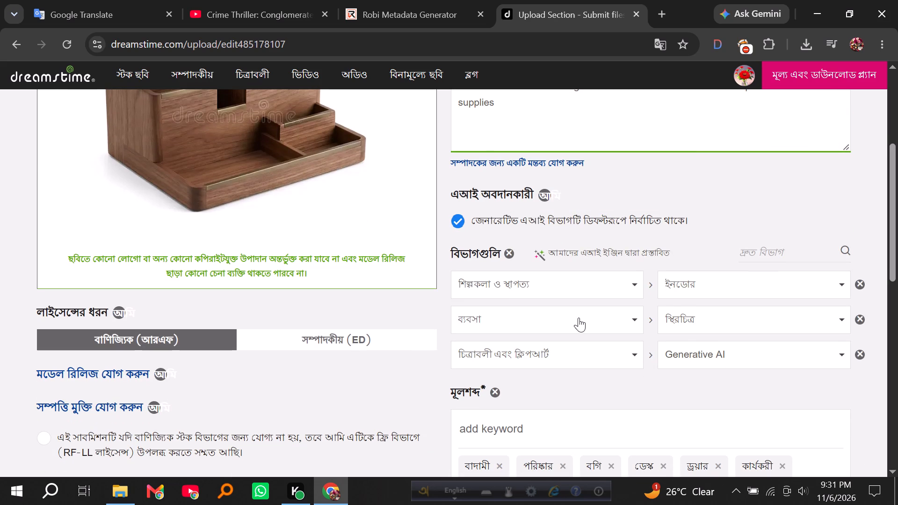
{"action": "scroll", "coordinate": [579, 318], "scroll_direction": "up", "scroll_amount": 3}
{"action": "scroll", "coordinate": [579, 320], "scroll_direction": "down", "scroll_amount": 4}
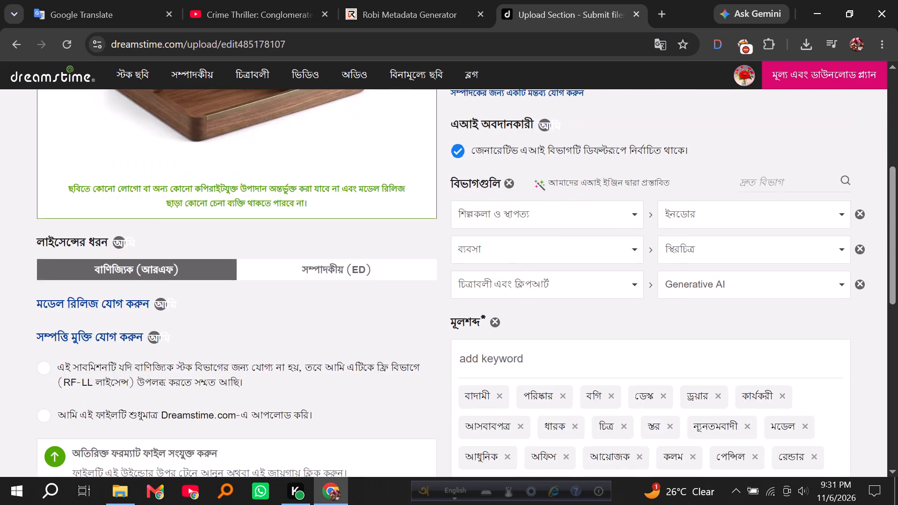
{"action": "scroll", "coordinate": [579, 321], "scroll_direction": "down", "scroll_amount": 4}
{"action": "left_click", "coordinate": [534, 434]}
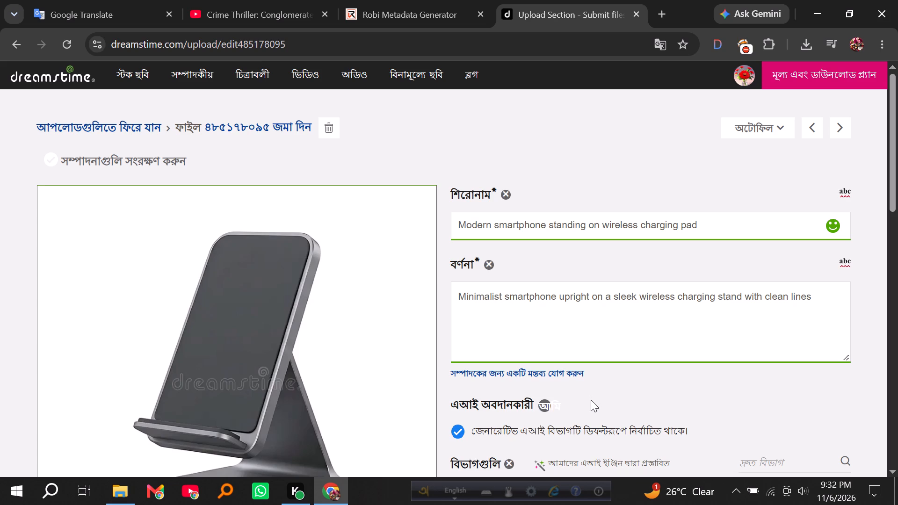
Set the subcategory of the wireless charging stand image's বস্তু (Objects) category to সরঞ্জাম (Tools).
{"action": "scroll", "coordinate": [592, 383], "scroll_direction": "down", "scroll_amount": 4}
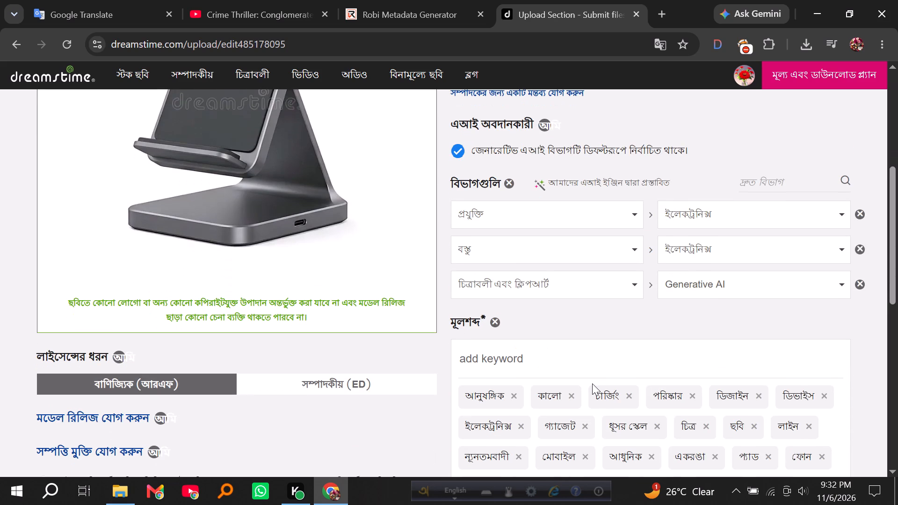
{"action": "scroll", "coordinate": [590, 384], "scroll_direction": "up", "scroll_amount": 2}
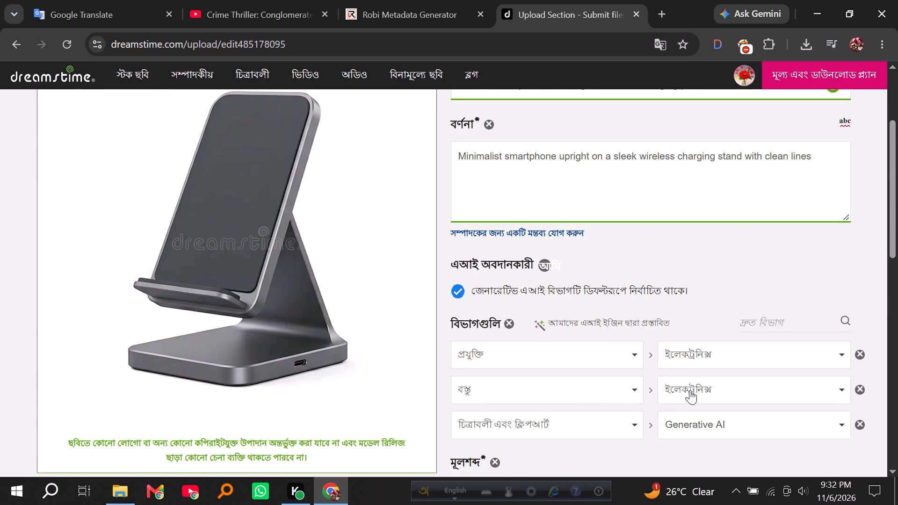
{"action": "left_click", "coordinate": [690, 390]}
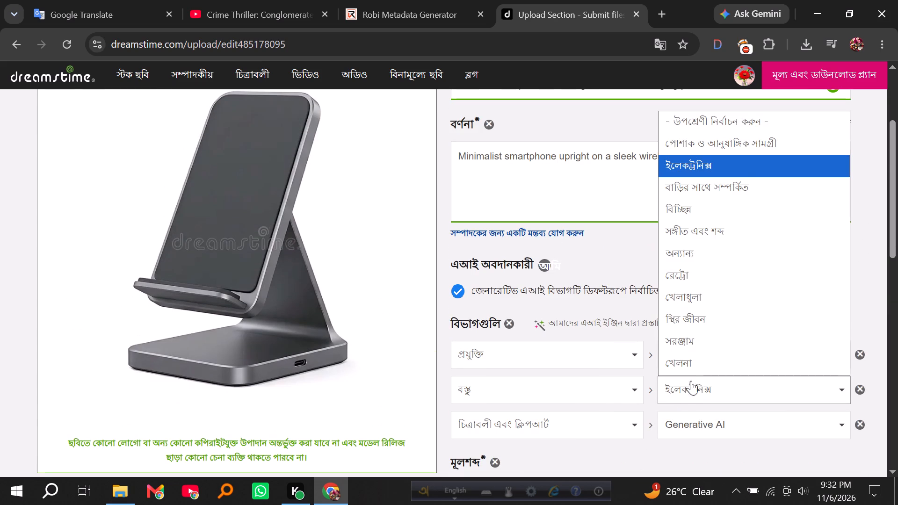
{"action": "left_click", "coordinate": [695, 344]}
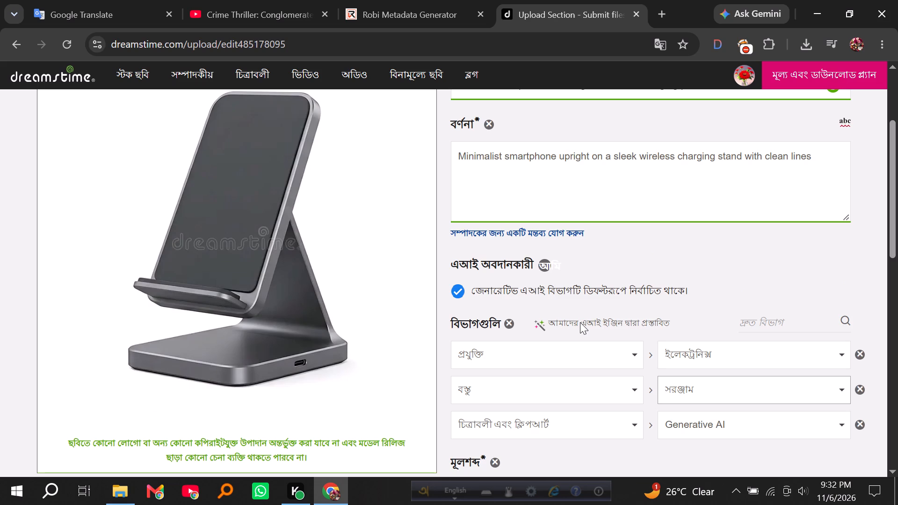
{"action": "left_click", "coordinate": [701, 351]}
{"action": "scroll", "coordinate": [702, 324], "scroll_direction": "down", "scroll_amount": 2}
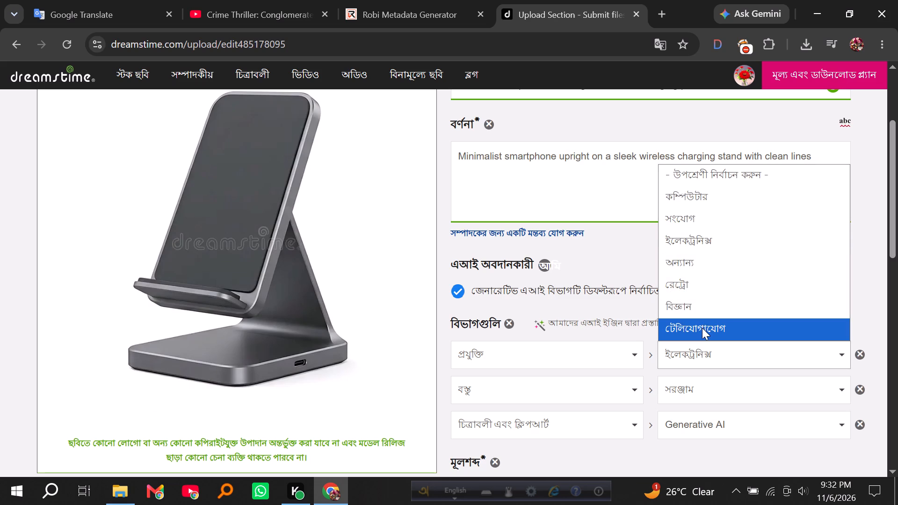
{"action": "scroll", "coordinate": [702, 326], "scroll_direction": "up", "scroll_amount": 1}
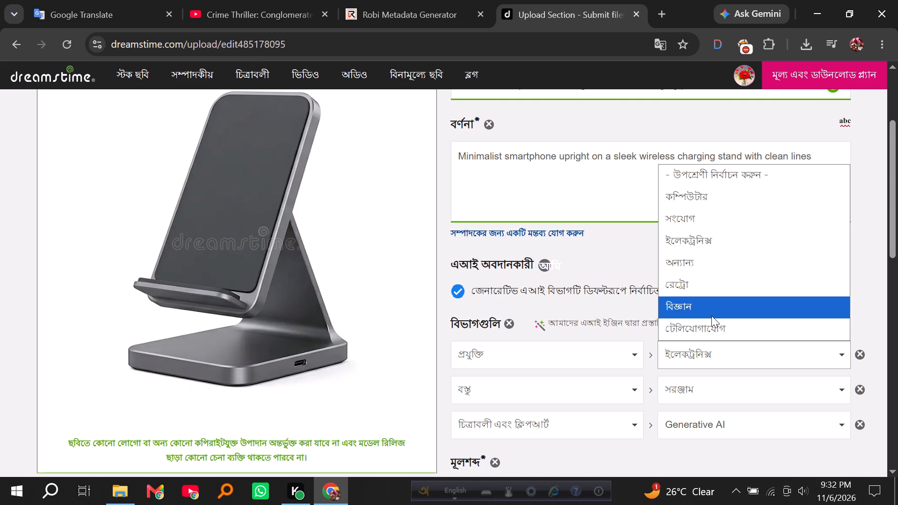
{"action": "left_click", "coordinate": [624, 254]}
Submit the wireless charging stand image for commercial sale.
{"action": "scroll", "coordinate": [598, 339], "scroll_direction": "down", "scroll_amount": 5}
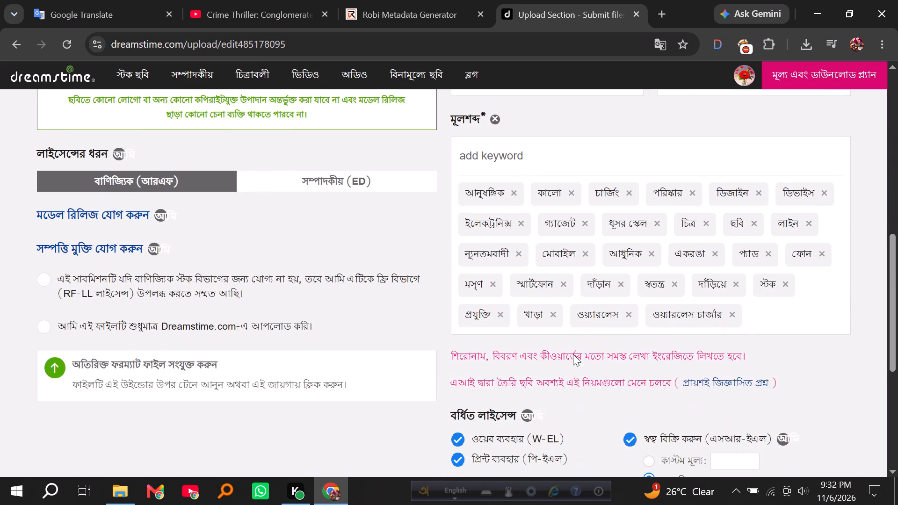
{"action": "scroll", "coordinate": [485, 411], "scroll_direction": "down", "scroll_amount": 4}
{"action": "left_click", "coordinate": [514, 241]}
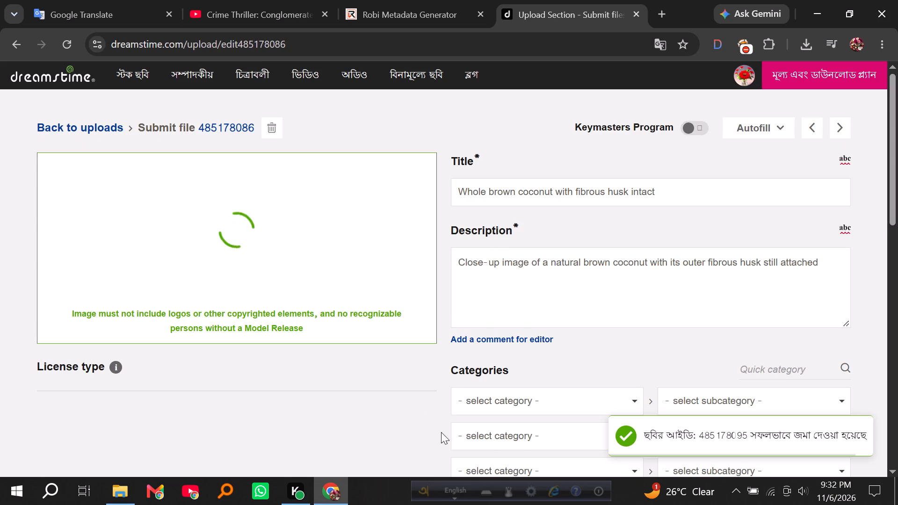
Set the subcategory of the brown coconut image's প্রকৃতি (Nature) category to ফল ও সবজি (Fruits and vegetables).
{"action": "scroll", "coordinate": [534, 350], "scroll_direction": "down", "scroll_amount": 3}
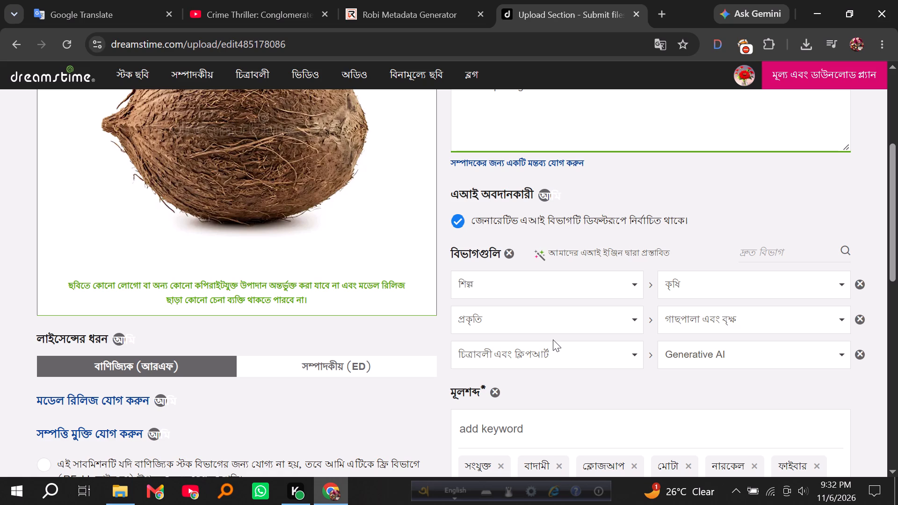
{"action": "scroll", "coordinate": [557, 334], "scroll_direction": "up", "scroll_amount": 2}
{"action": "scroll", "coordinate": [610, 340], "scroll_direction": "down", "scroll_amount": 2}
{"action": "left_click", "coordinate": [684, 319]}
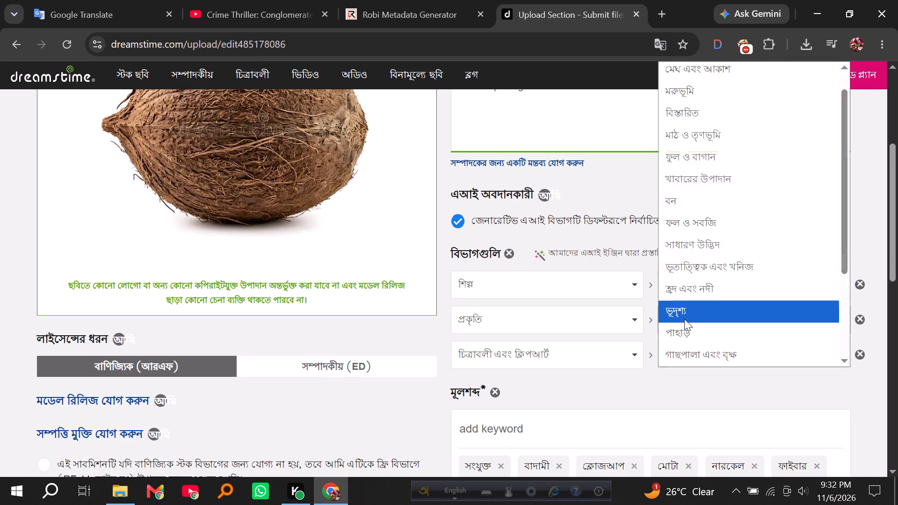
{"action": "left_click", "coordinate": [694, 228]}
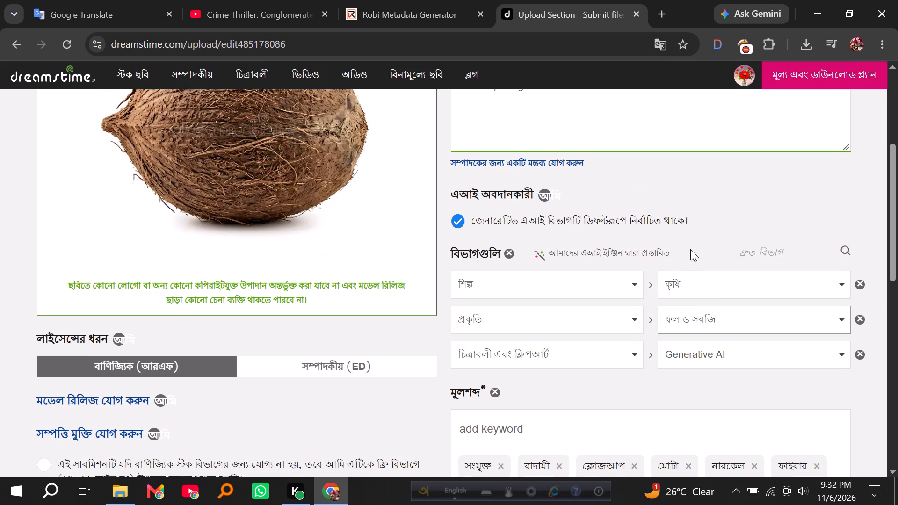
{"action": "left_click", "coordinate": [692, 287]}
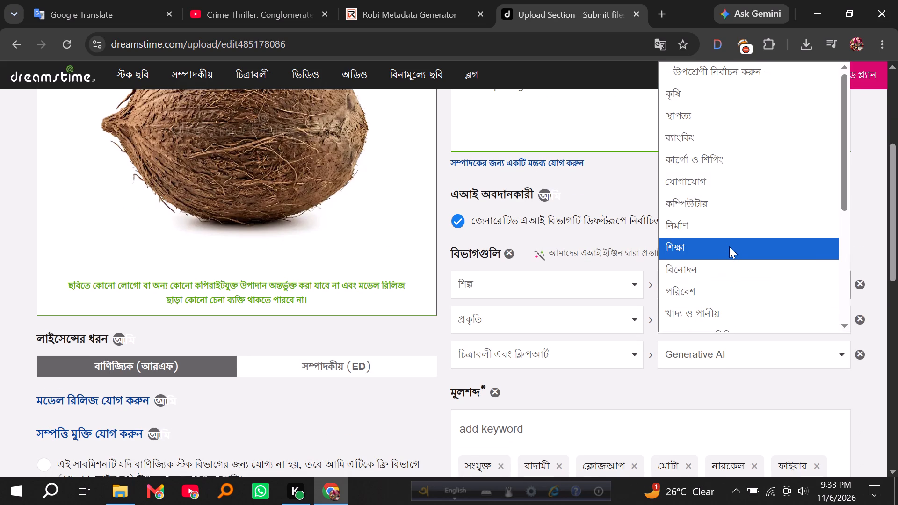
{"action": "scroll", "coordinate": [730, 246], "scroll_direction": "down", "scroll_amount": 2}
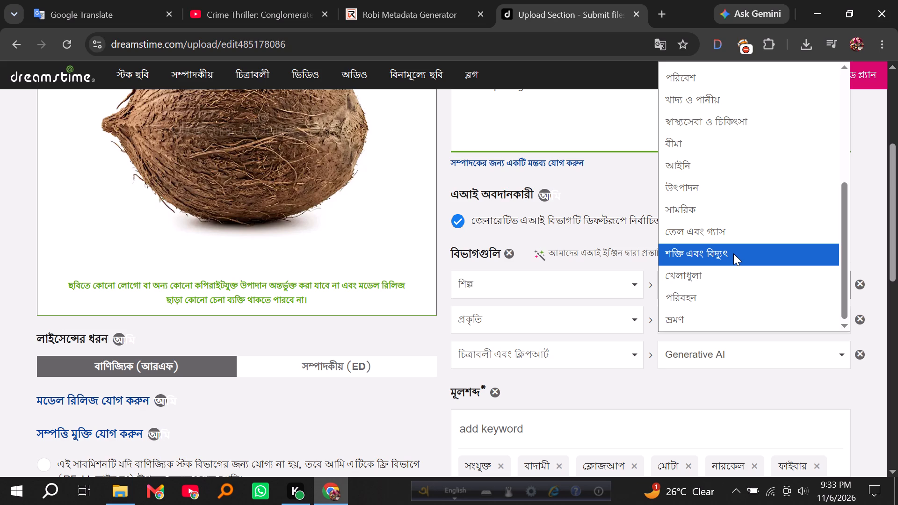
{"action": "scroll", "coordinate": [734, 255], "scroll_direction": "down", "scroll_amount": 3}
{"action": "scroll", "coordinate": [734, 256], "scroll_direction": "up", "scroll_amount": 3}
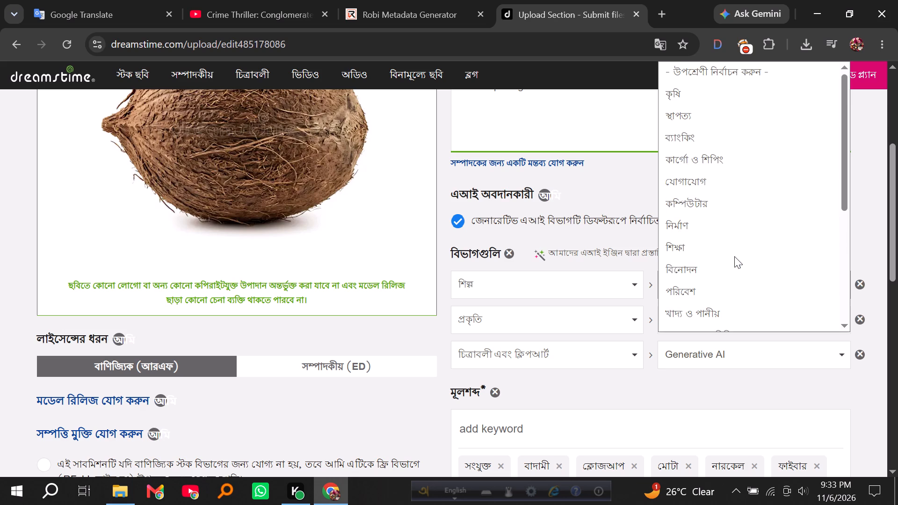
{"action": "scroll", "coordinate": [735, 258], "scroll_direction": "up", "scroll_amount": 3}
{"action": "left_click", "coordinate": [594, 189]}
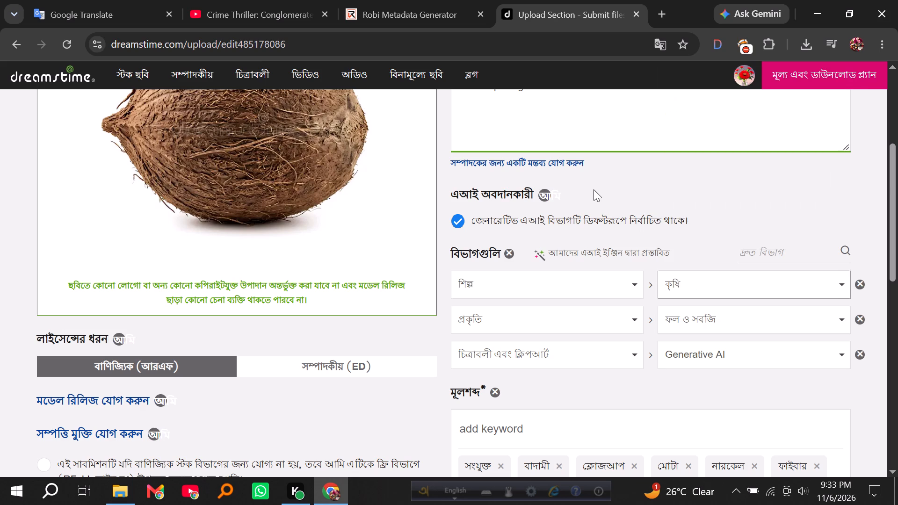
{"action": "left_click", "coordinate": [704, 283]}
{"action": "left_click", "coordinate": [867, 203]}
Submit the coconut image for commercial sale.
{"action": "scroll", "coordinate": [827, 255], "scroll_direction": "down", "scroll_amount": 2}
{"action": "scroll", "coordinate": [827, 257], "scroll_direction": "up", "scroll_amount": 2}
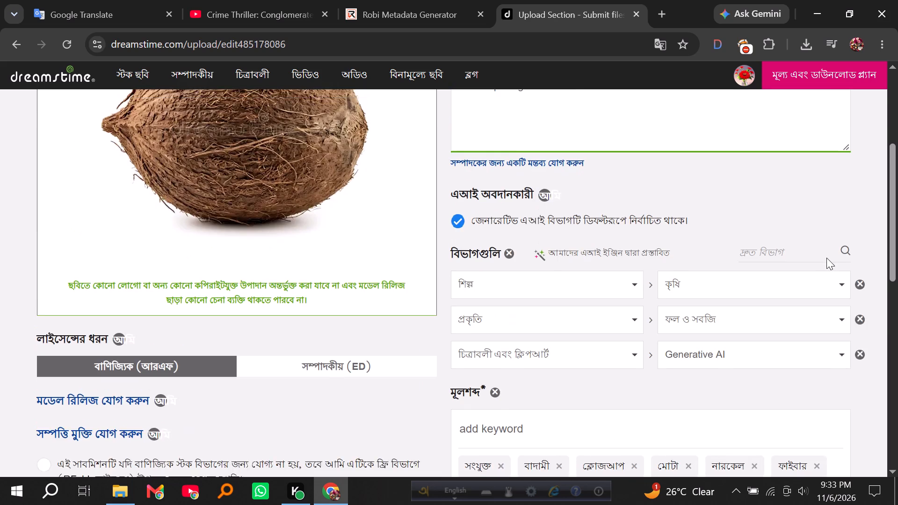
{"action": "scroll", "coordinate": [826, 258], "scroll_direction": "up", "scroll_amount": 2}
{"action": "scroll", "coordinate": [825, 257], "scroll_direction": "down", "scroll_amount": 8}
{"action": "left_click", "coordinate": [540, 368]}
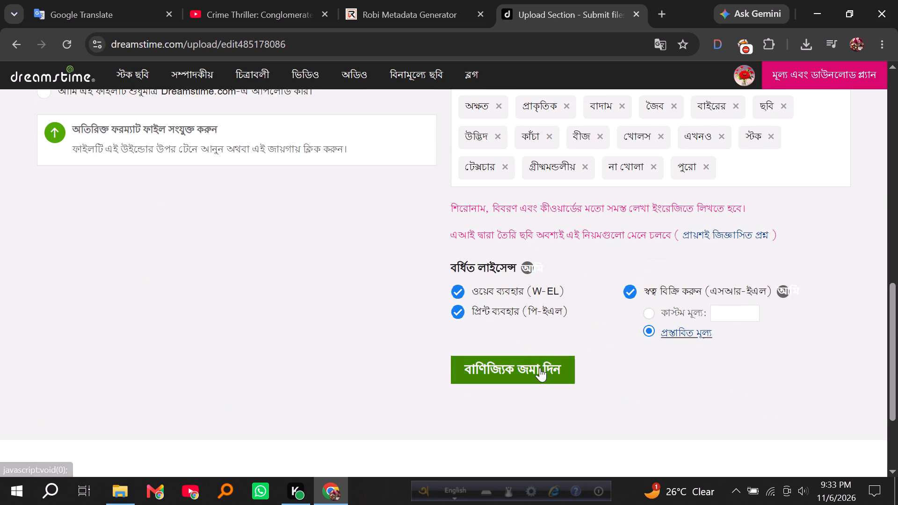
Switch to Robi Metadata Generator, glance over the generated metadata list, and return to Dreamstime.
{"action": "left_click", "coordinate": [394, 0]}
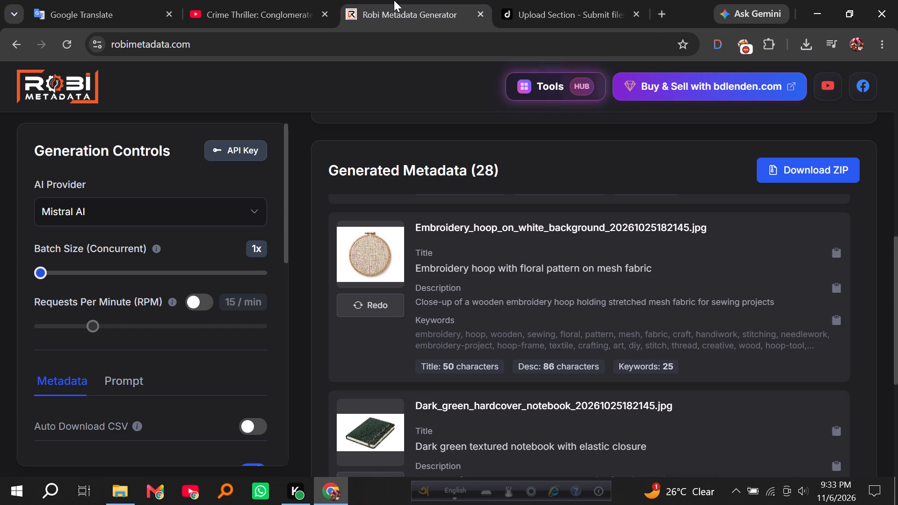
{"action": "scroll", "coordinate": [537, 333], "scroll_direction": "down", "scroll_amount": 3}
{"action": "scroll", "coordinate": [538, 336], "scroll_direction": "up", "scroll_amount": 2}
{"action": "left_click", "coordinate": [529, 0]}
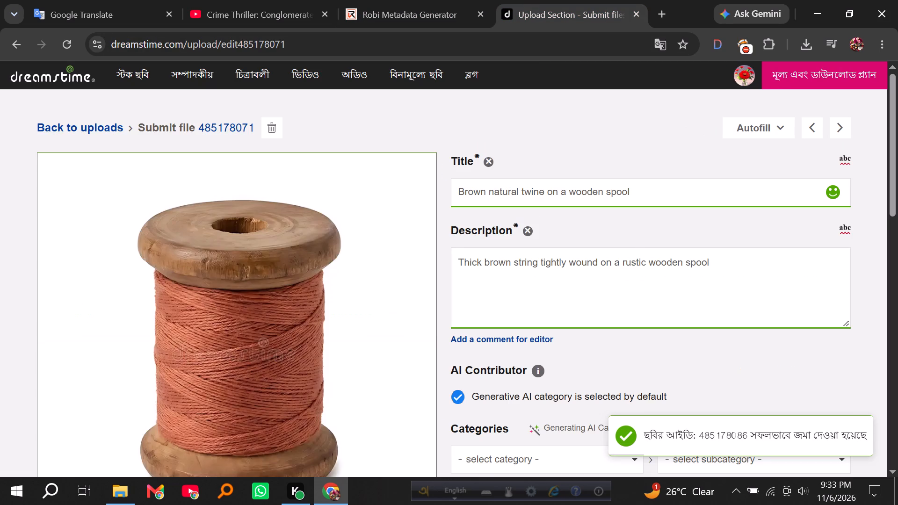
Check the suggested categories of the brown twine spool image and submit it for commercial sale.
{"action": "scroll", "coordinate": [408, 274], "scroll_direction": "down", "scroll_amount": 2}
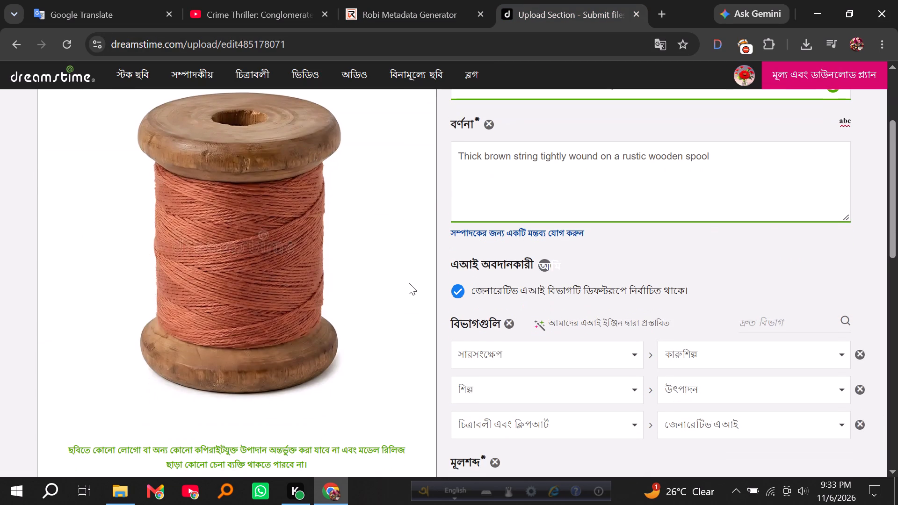
{"action": "scroll", "coordinate": [579, 301], "scroll_direction": "up", "scroll_amount": 2}
{"action": "scroll", "coordinate": [592, 303], "scroll_direction": "down", "scroll_amount": 3}
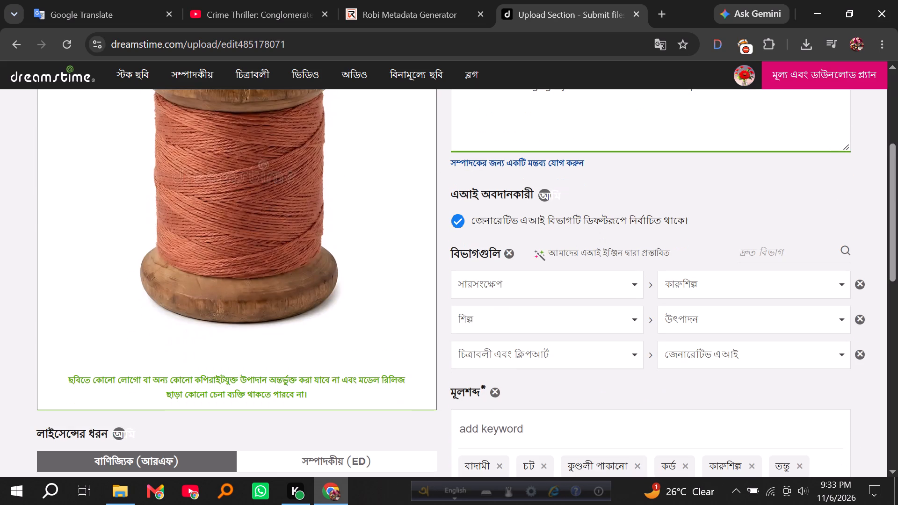
{"action": "scroll", "coordinate": [600, 305], "scroll_direction": "down", "scroll_amount": 5}
{"action": "scroll", "coordinate": [530, 393], "scroll_direction": "down", "scroll_amount": 2}
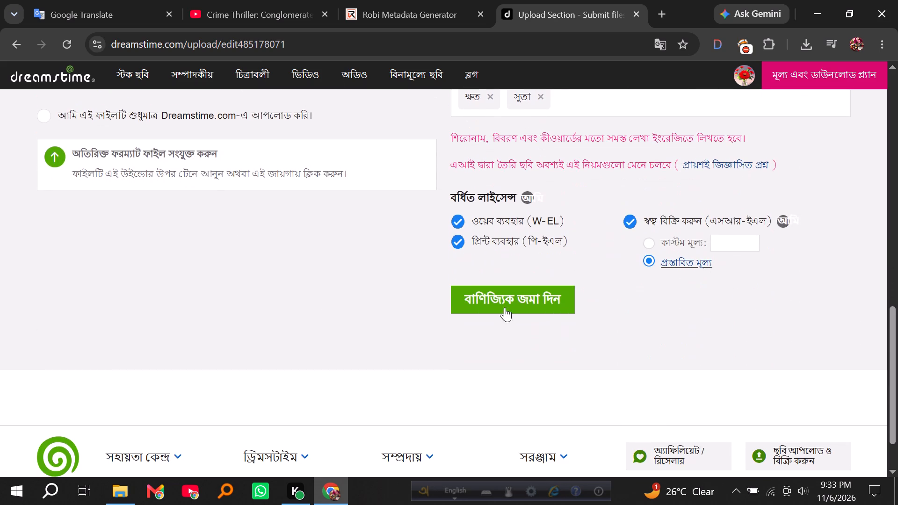
{"action": "left_click", "coordinate": [505, 299]}
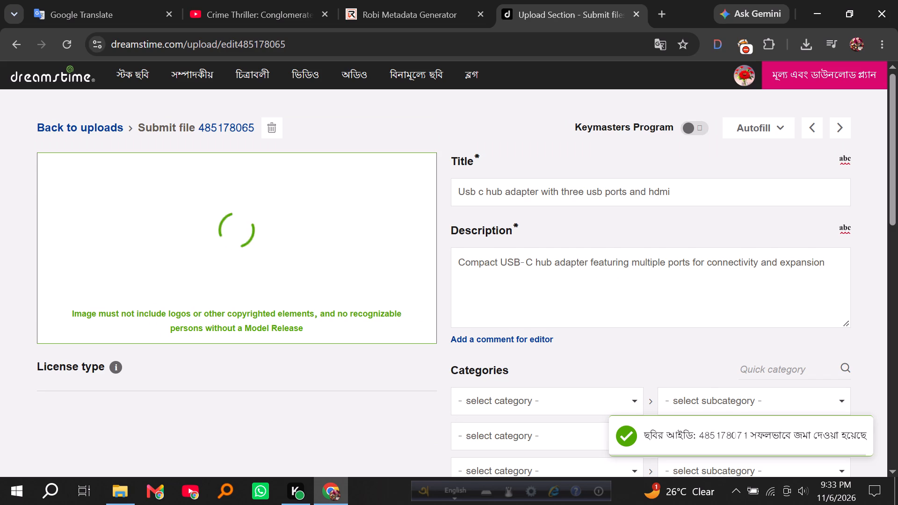
Check the suggested categories of the USB-C hub adapter image and submit it for commercial sale.
{"action": "scroll", "coordinate": [605, 267], "scroll_direction": "down", "scroll_amount": 2}
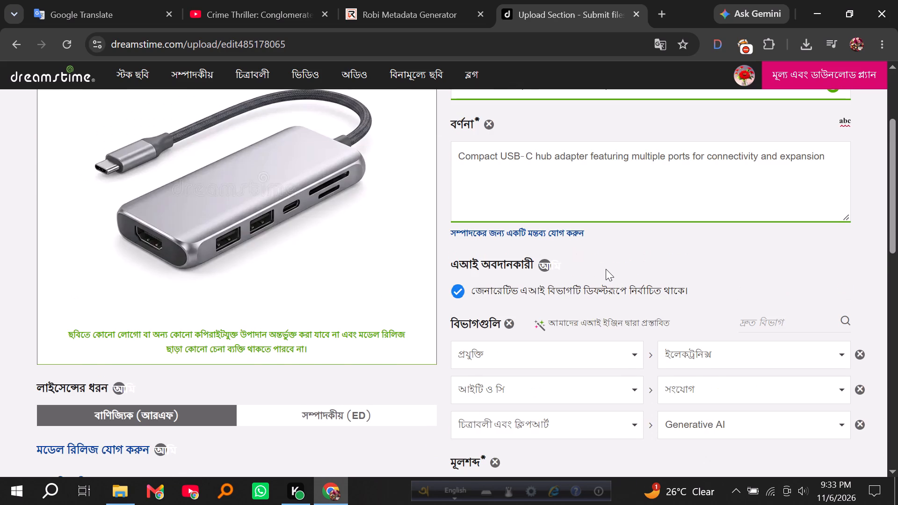
{"action": "scroll", "coordinate": [606, 269], "scroll_direction": "down", "scroll_amount": 5}
{"action": "scroll", "coordinate": [573, 382], "scroll_direction": "down", "scroll_amount": 3}
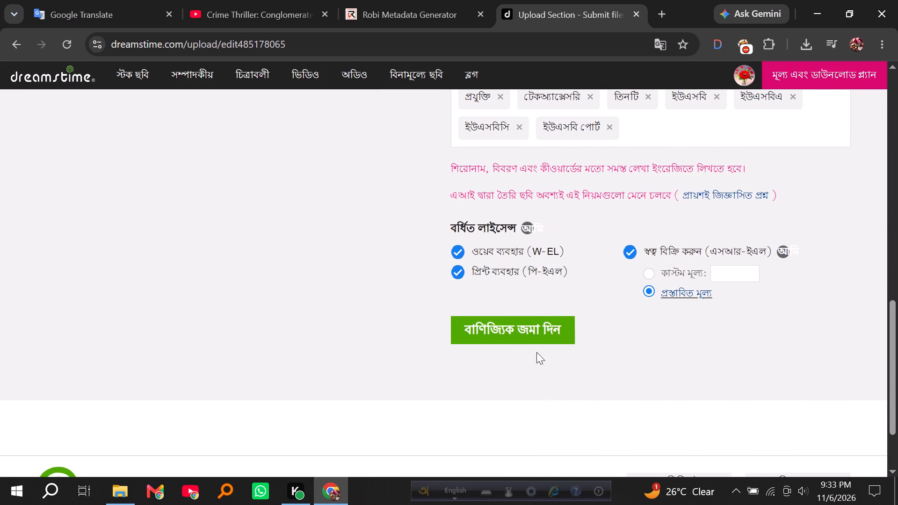
{"action": "left_click", "coordinate": [535, 338]}
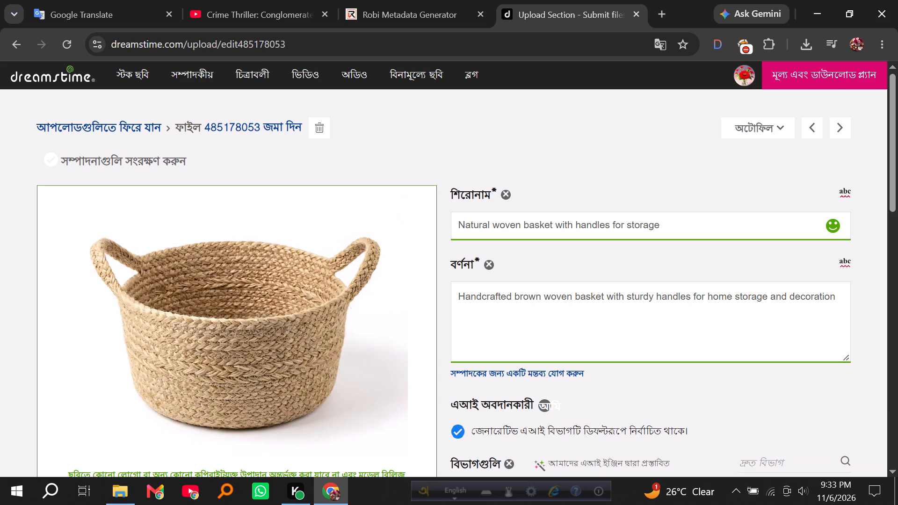
Check the suggested categories of the natural woven basket image and submit it for commercial sale.
{"action": "scroll", "coordinate": [537, 331], "scroll_direction": "down", "scroll_amount": 4}
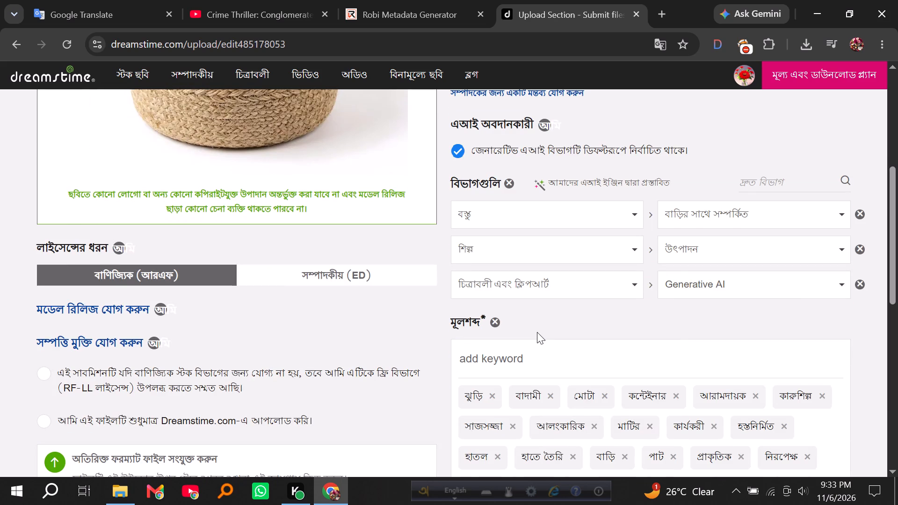
{"action": "scroll", "coordinate": [537, 332], "scroll_direction": "up", "scroll_amount": 2}
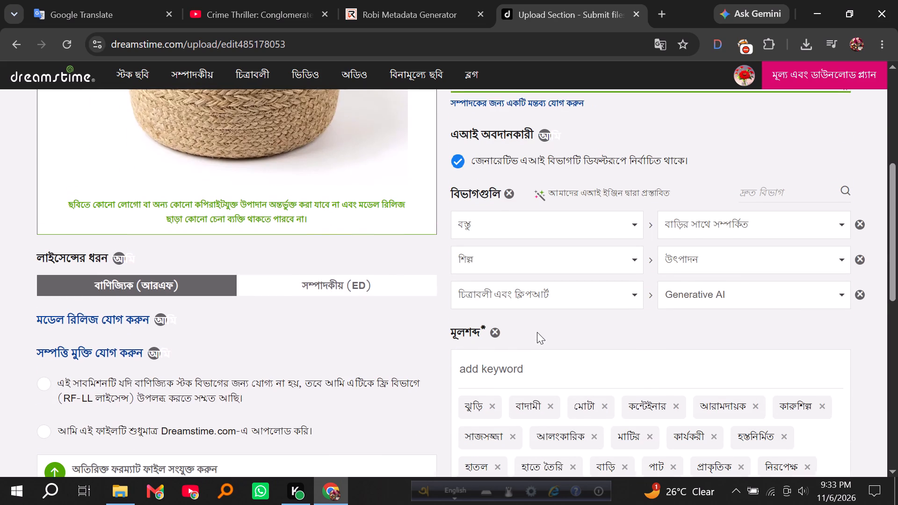
{"action": "scroll", "coordinate": [537, 334], "scroll_direction": "down", "scroll_amount": 4}
{"action": "scroll", "coordinate": [535, 387], "scroll_direction": "down", "scroll_amount": 2}
{"action": "scroll", "coordinate": [533, 383], "scroll_direction": "up", "scroll_amount": 4}
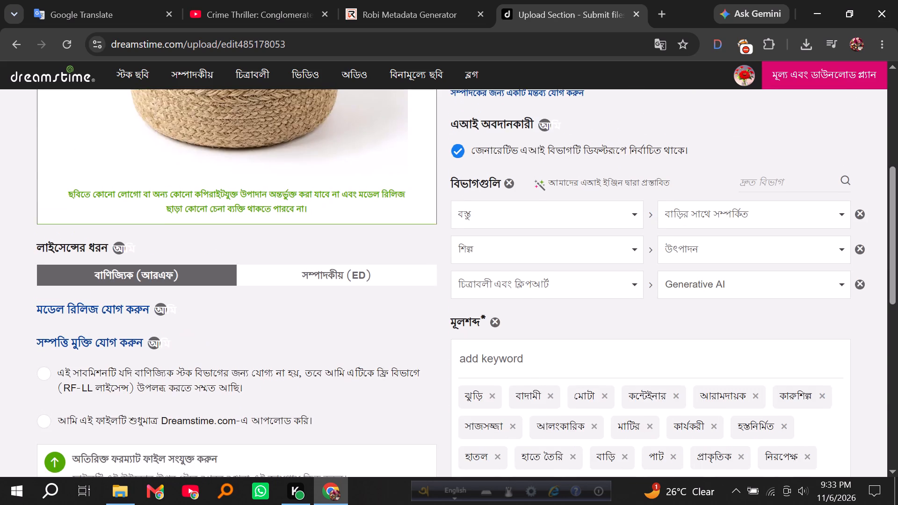
{"action": "scroll", "coordinate": [533, 377], "scroll_direction": "down", "scroll_amount": 5}
{"action": "left_click", "coordinate": [509, 374]}
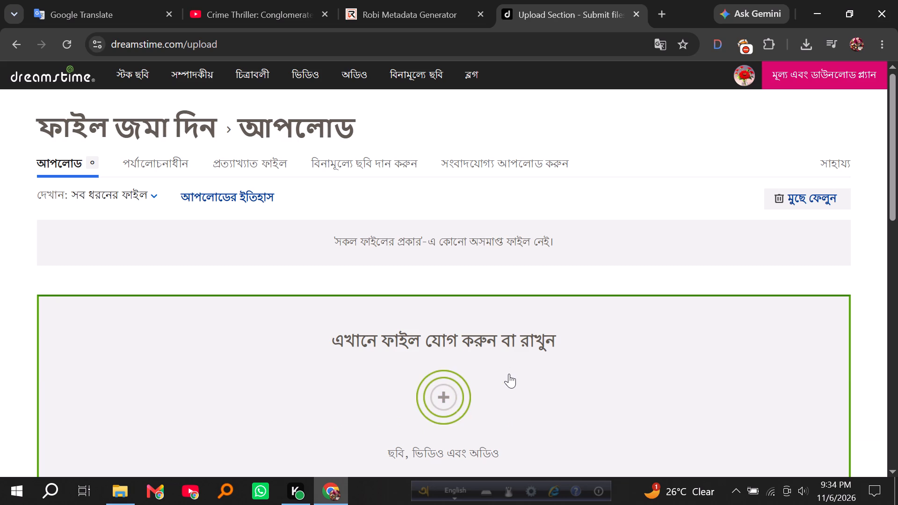
Open the Dreamstime account dashboard from the upload page, reload it and check the unfinished, pending and online file counters.
{"action": "scroll", "coordinate": [515, 367], "scroll_direction": "down", "scroll_amount": 2}
{"action": "scroll", "coordinate": [516, 368], "scroll_direction": "up", "scroll_amount": 7}
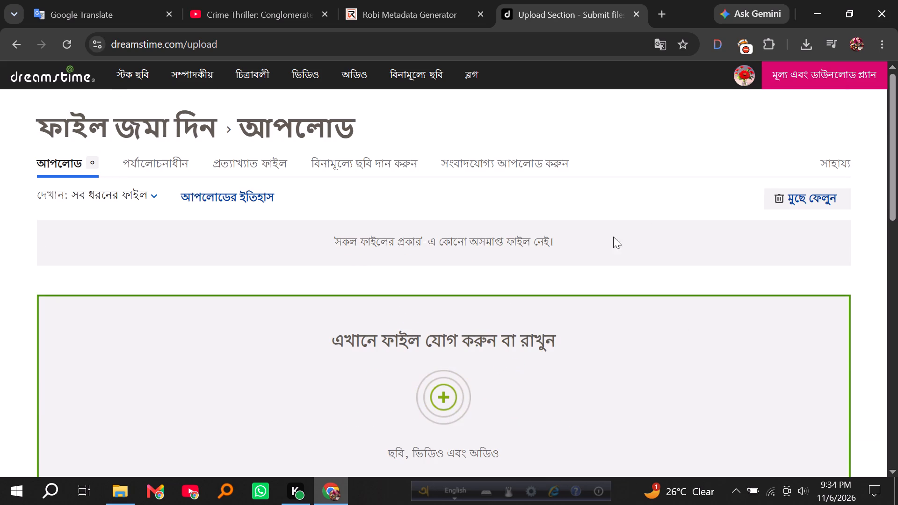
{"action": "left_click", "coordinate": [743, 79]}
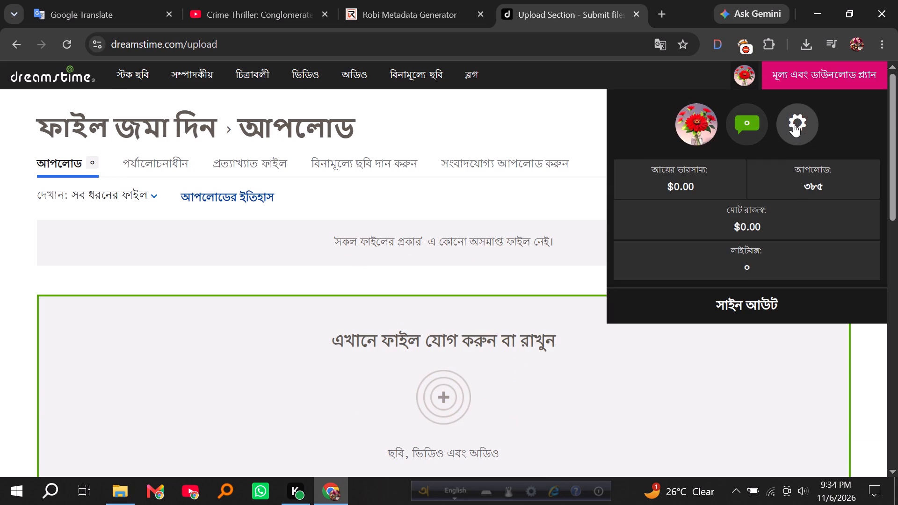
{"action": "left_click", "coordinate": [795, 123]}
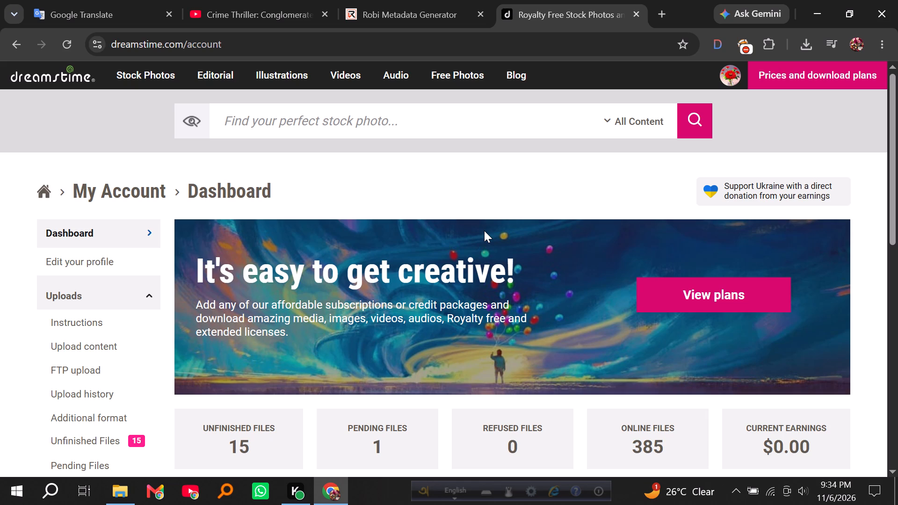
{"action": "scroll", "coordinate": [193, 211], "scroll_direction": "down", "scroll_amount": 2}
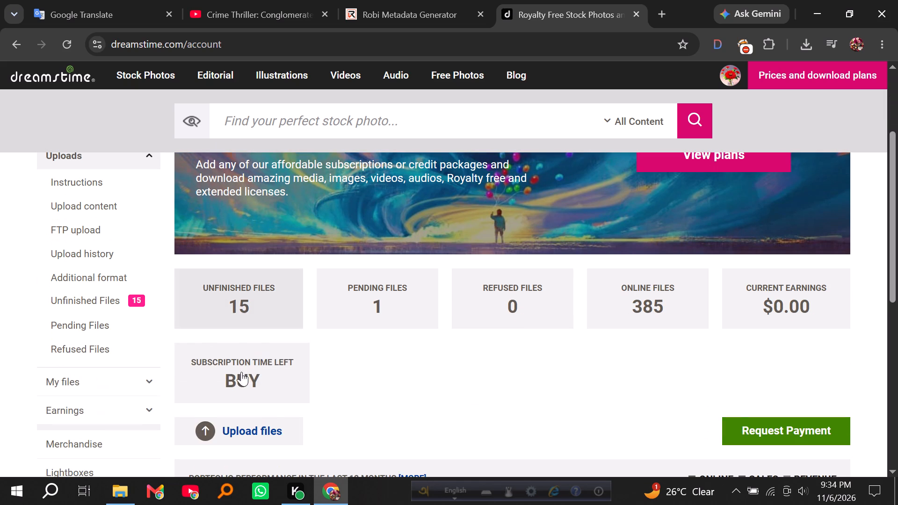
{"action": "scroll", "coordinate": [94, 208], "scroll_direction": "up", "scroll_amount": 4}
{"action": "left_click", "coordinate": [65, 38]}
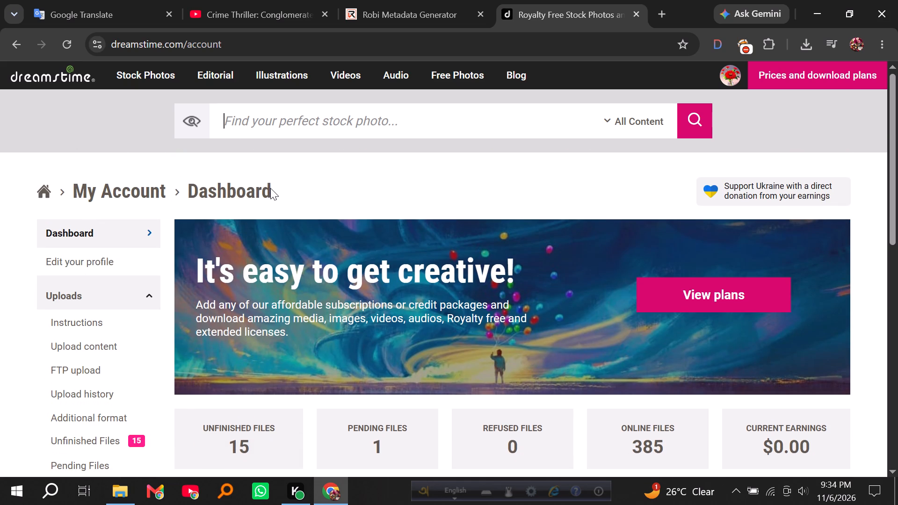
{"action": "left_click", "coordinate": [58, 42]}
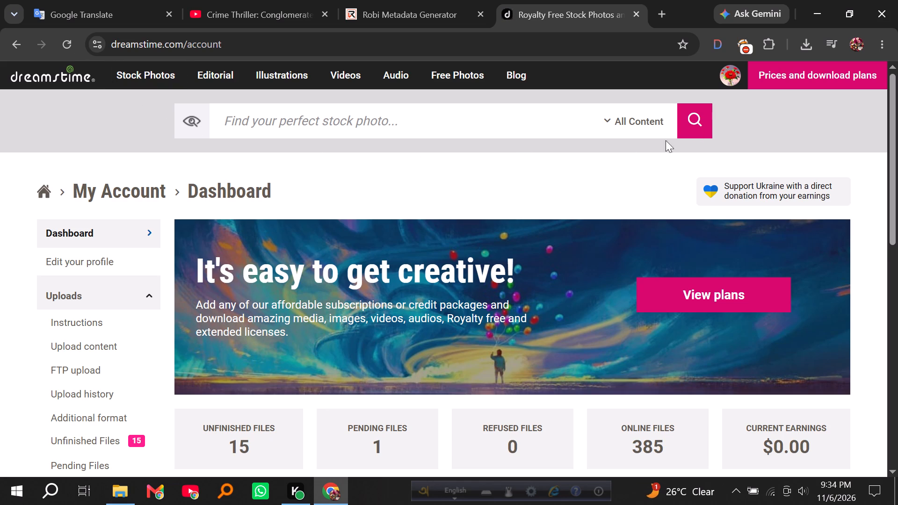
{"action": "scroll", "coordinate": [286, 250], "scroll_direction": "down", "scroll_amount": 2}
{"action": "scroll", "coordinate": [83, 236], "scroll_direction": "up", "scroll_amount": 1}
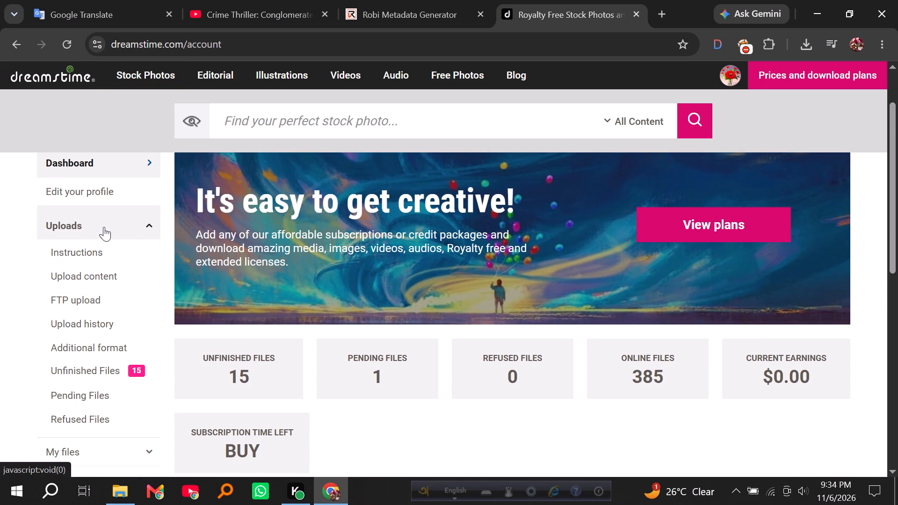
{"action": "scroll", "coordinate": [107, 230], "scroll_direction": "up", "scroll_amount": 1}
{"action": "scroll", "coordinate": [110, 290], "scroll_direction": "down", "scroll_amount": 1}
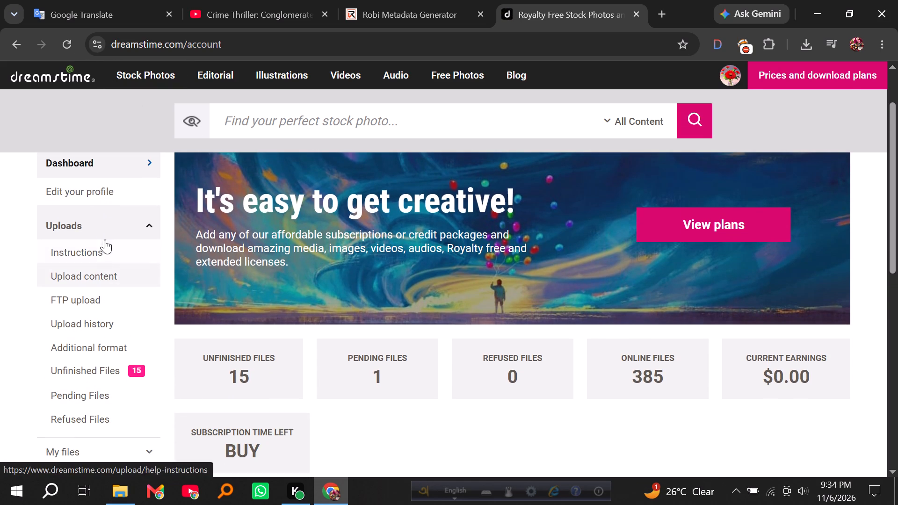
Open Manage Licenses under My files and review the license and price settings of the first page of files.
{"action": "left_click", "coordinate": [116, 230]}
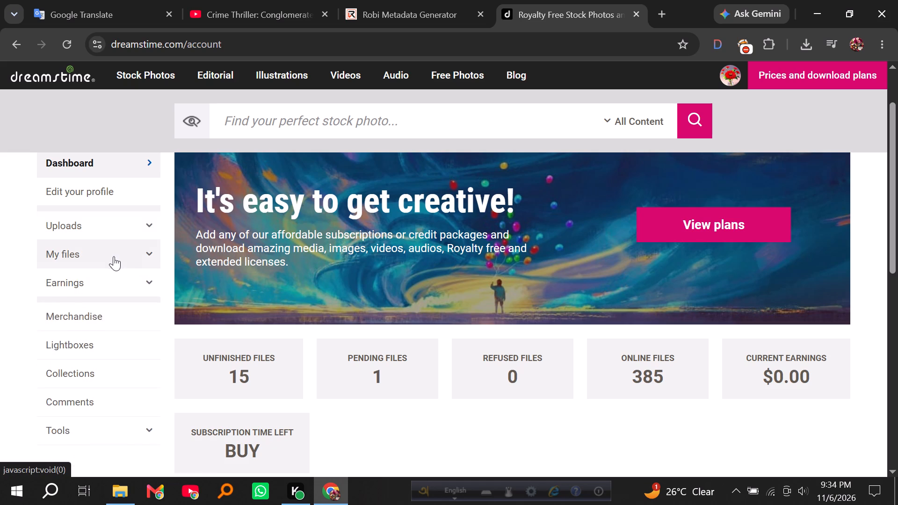
{"action": "left_click", "coordinate": [113, 256]}
{"action": "left_click", "coordinate": [88, 351]}
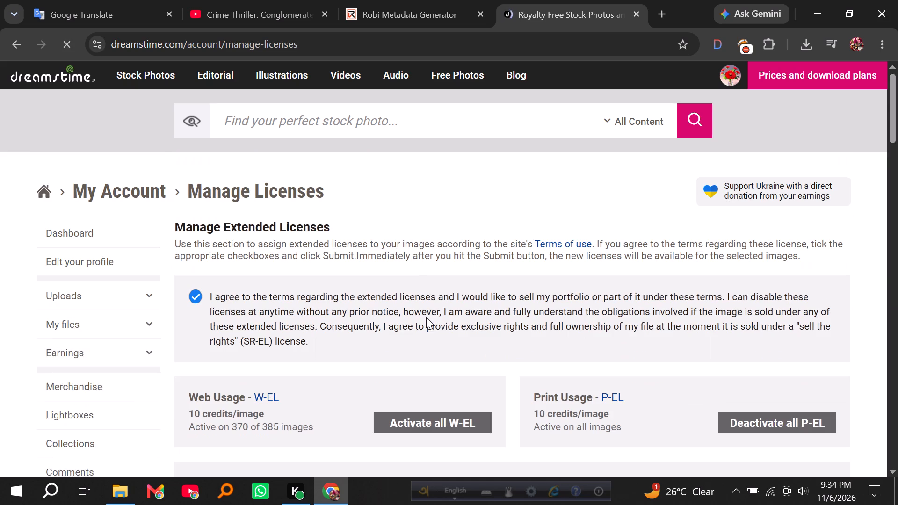
{"action": "scroll", "coordinate": [606, 307], "scroll_direction": "down", "scroll_amount": 5}
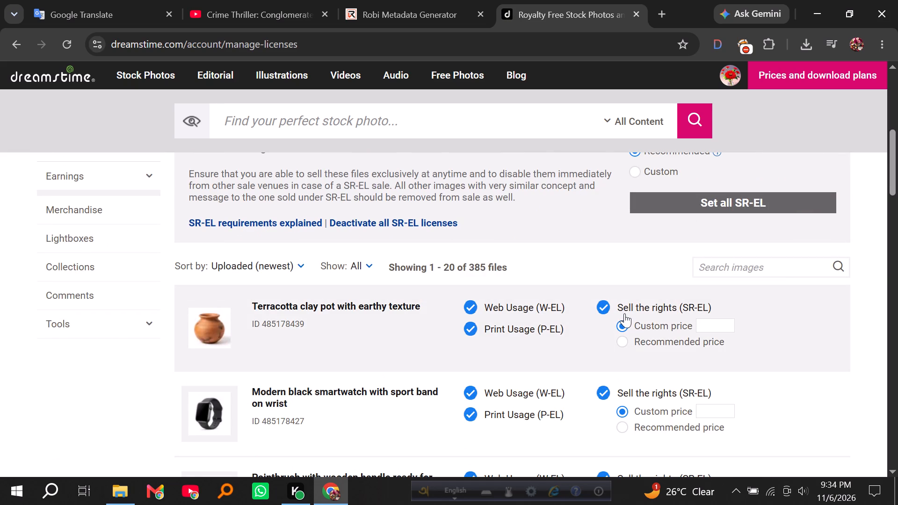
{"action": "scroll", "coordinate": [694, 316], "scroll_direction": "down", "scroll_amount": 20}
{"action": "scroll", "coordinate": [694, 316], "scroll_direction": "down", "scroll_amount": 13}
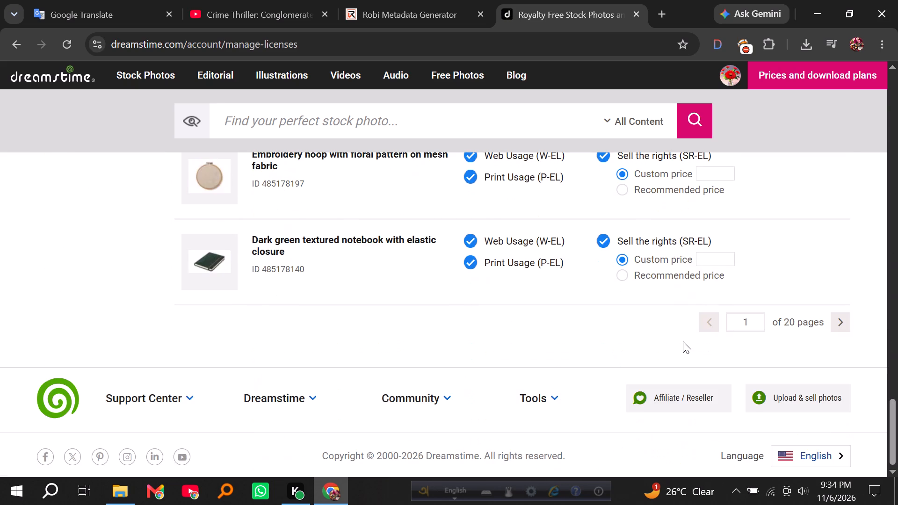
{"action": "scroll", "coordinate": [683, 341], "scroll_direction": "up", "scroll_amount": 1}
Go to the second page of the license list and examine the W-EL, P-EL and SR-EL price settings of its files.
{"action": "left_click", "coordinate": [836, 390]}
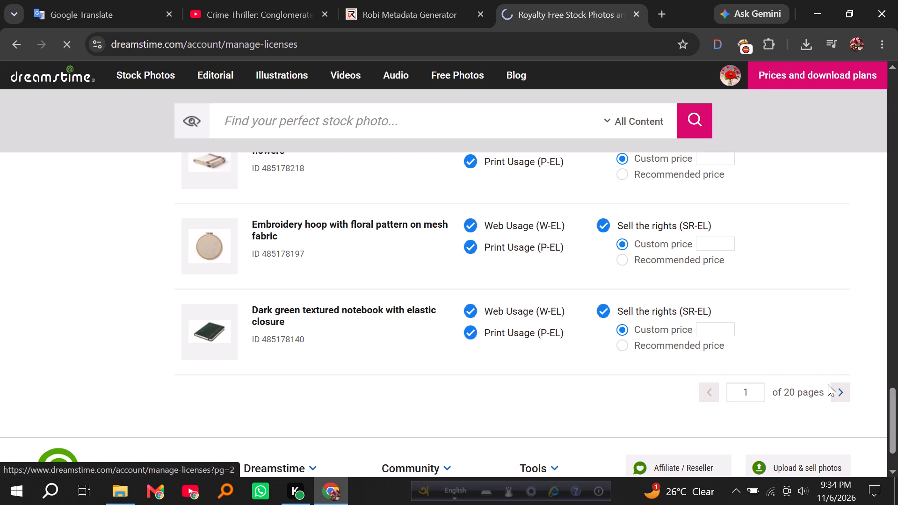
{"action": "scroll", "coordinate": [758, 346], "scroll_direction": "down", "scroll_amount": 12}
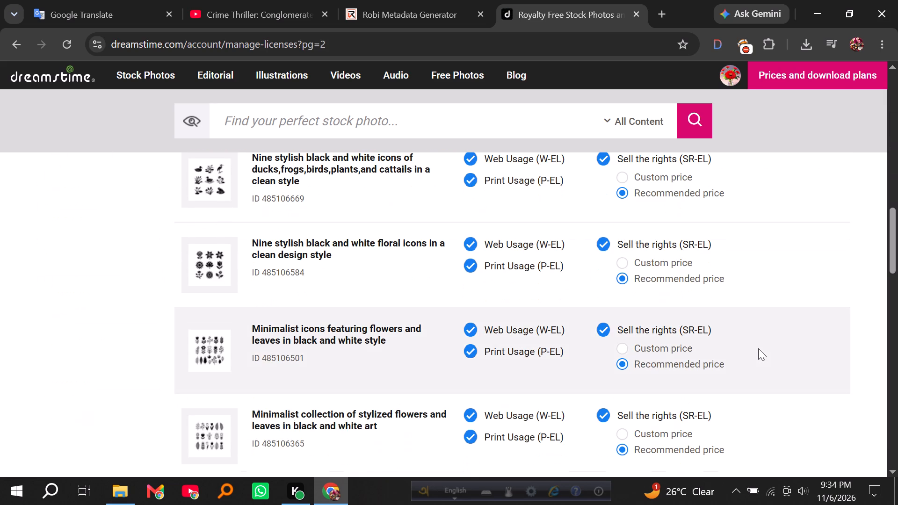
{"action": "scroll", "coordinate": [758, 348], "scroll_direction": "up", "scroll_amount": 7}
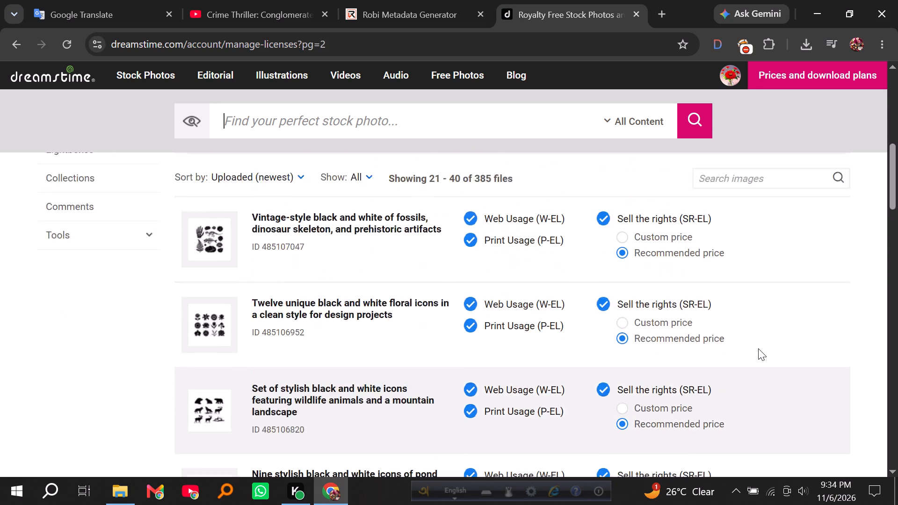
{"action": "scroll", "coordinate": [758, 348], "scroll_direction": "up", "scroll_amount": 2}
{"action": "scroll", "coordinate": [758, 348], "scroll_direction": "down", "scroll_amount": 6}
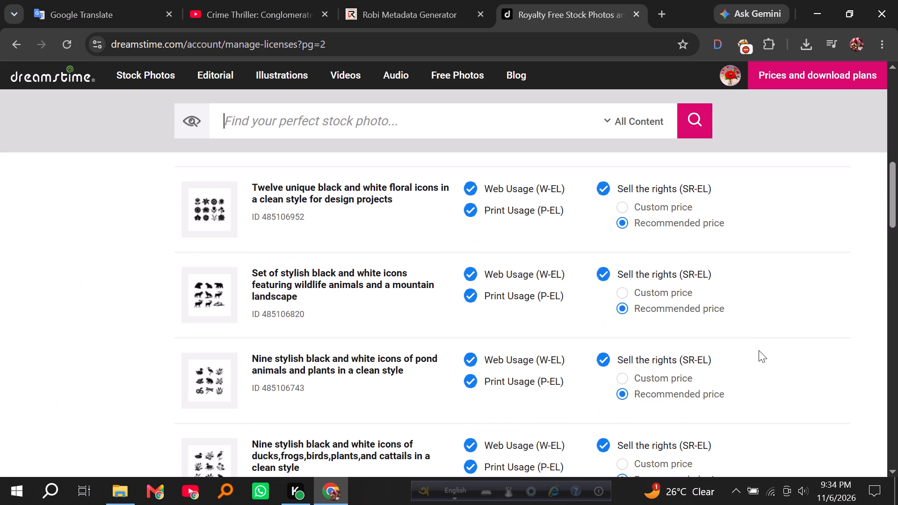
{"action": "scroll", "coordinate": [759, 350], "scroll_direction": "down", "scroll_amount": 8}
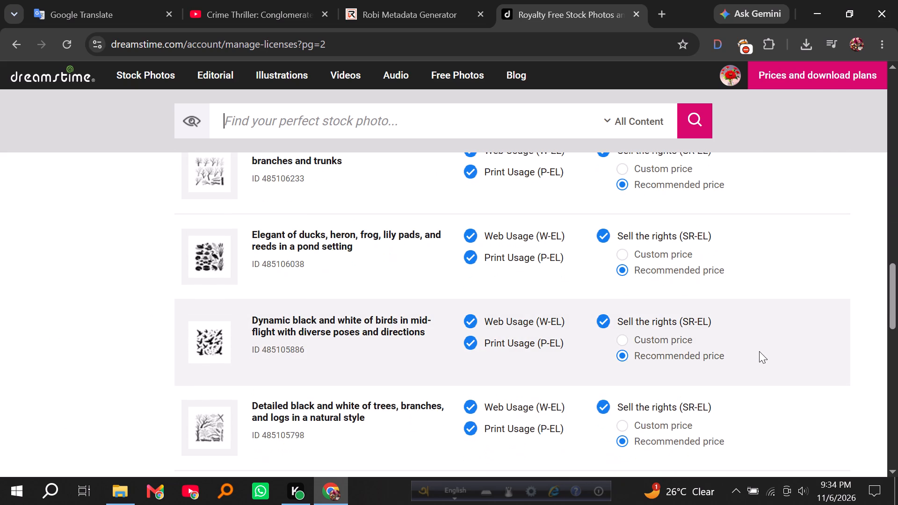
{"action": "scroll", "coordinate": [759, 351], "scroll_direction": "up", "scroll_amount": 16}
{"action": "scroll", "coordinate": [758, 355], "scroll_direction": "down", "scroll_amount": 4}
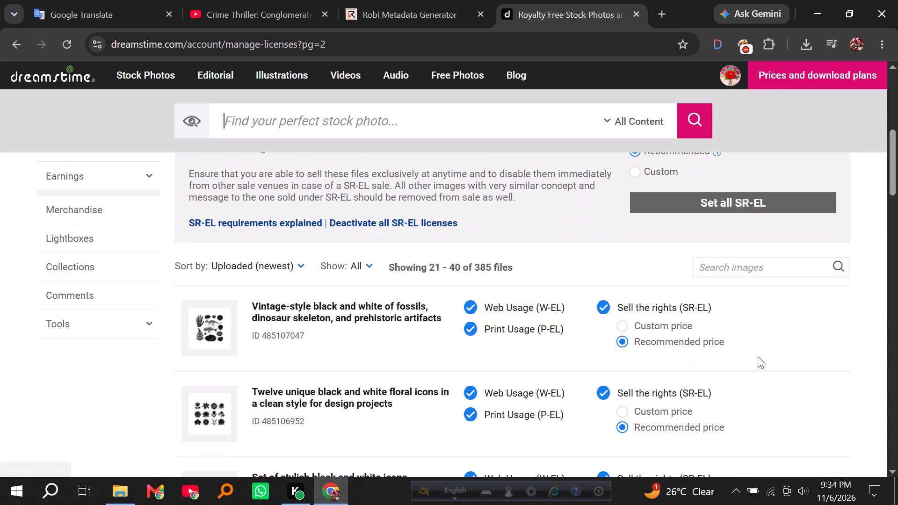
{"action": "scroll", "coordinate": [753, 361], "scroll_direction": "down", "scroll_amount": 3}
{"action": "scroll", "coordinate": [661, 438], "scroll_direction": "down", "scroll_amount": 5}
{"action": "scroll", "coordinate": [699, 437], "scroll_direction": "down", "scroll_amount": 10}
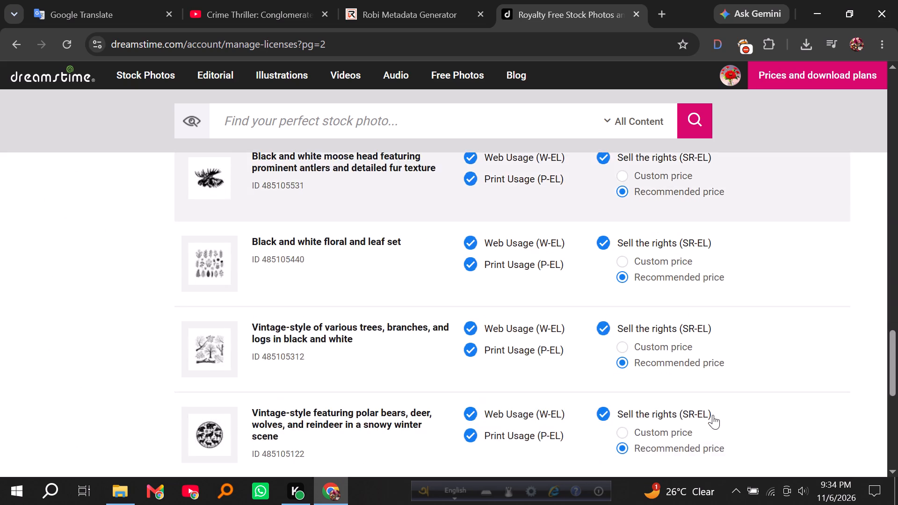
{"action": "scroll", "coordinate": [713, 415], "scroll_direction": "down", "scroll_amount": 9}
Return to the first license page and set the SR-EL license of all images to the recommended price.
{"action": "left_click", "coordinate": [707, 327]}
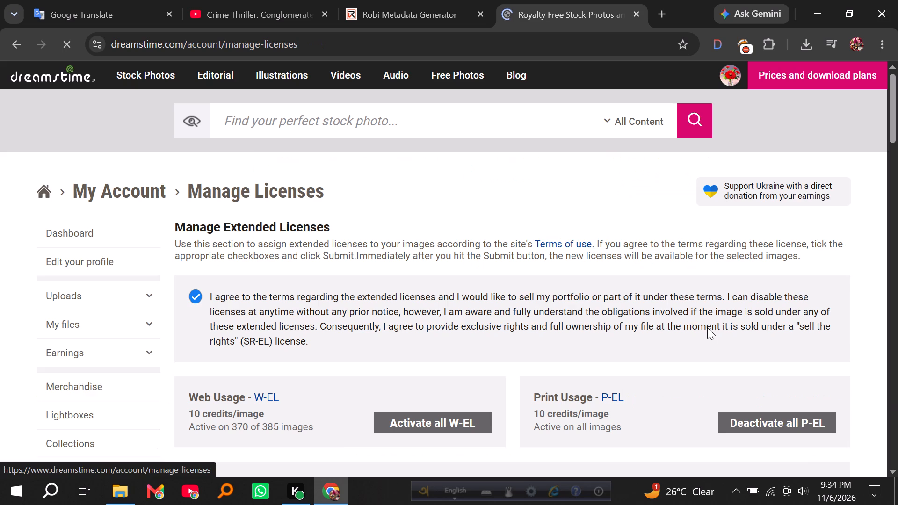
{"action": "scroll", "coordinate": [742, 397], "scroll_direction": "down", "scroll_amount": 4}
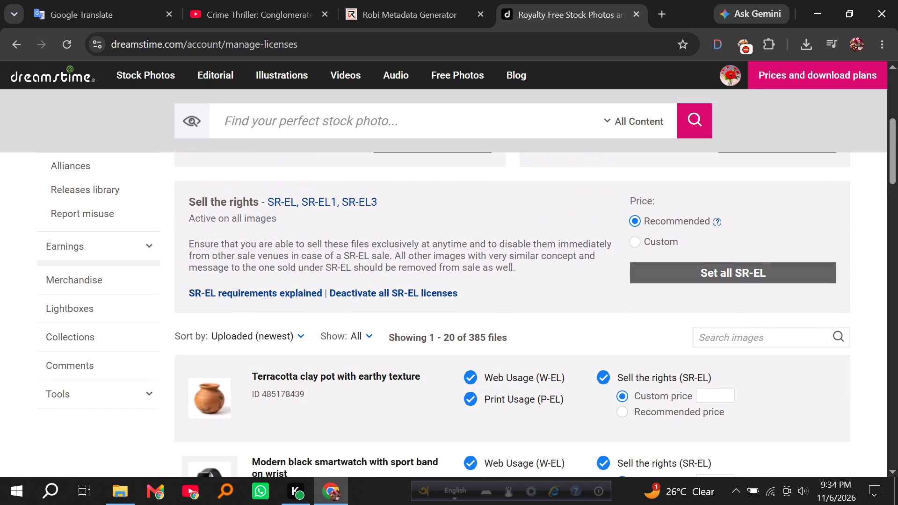
{"action": "left_click", "coordinate": [720, 274]}
{"action": "left_click", "coordinate": [408, 293]}
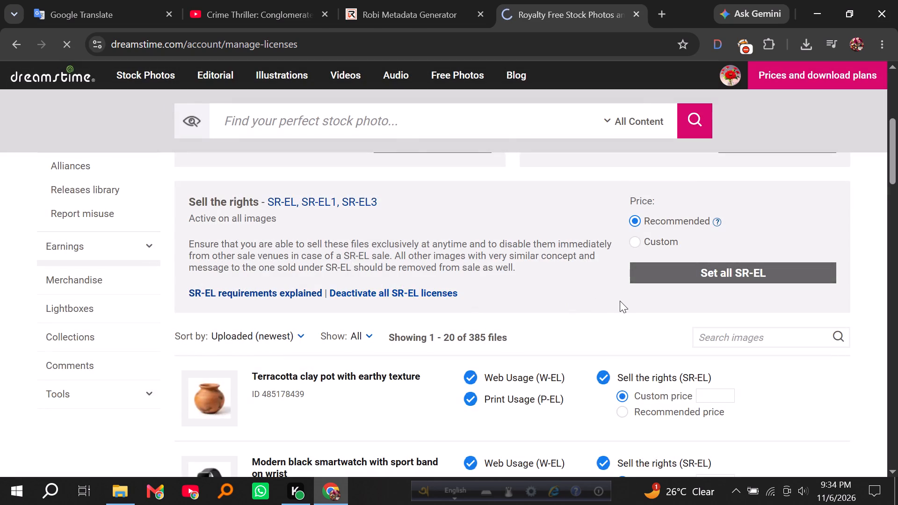
Check the sell-the-rights price option of the files on the first and second license pages.
{"action": "scroll", "coordinate": [630, 303], "scroll_direction": "down", "scroll_amount": 20}
{"action": "scroll", "coordinate": [630, 303], "scroll_direction": "down", "scroll_amount": 8}
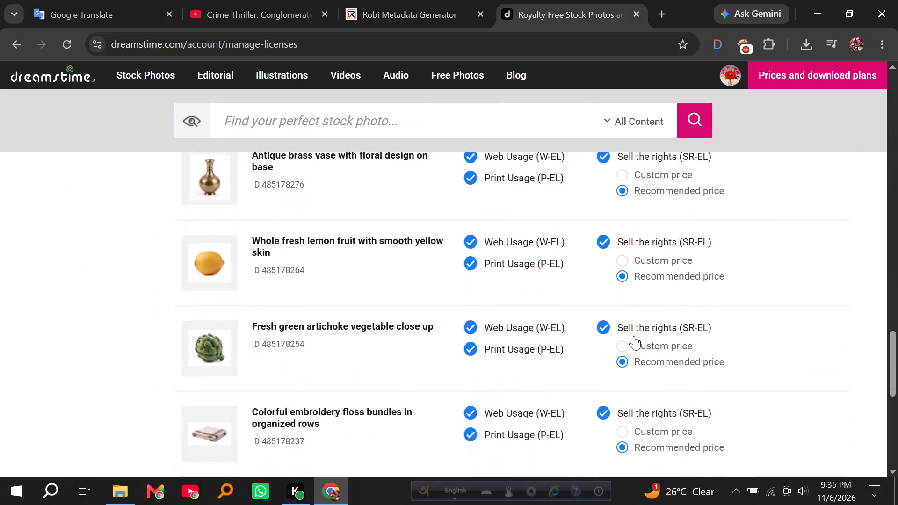
{"action": "scroll", "coordinate": [634, 336], "scroll_direction": "down", "scroll_amount": 8}
{"action": "scroll", "coordinate": [632, 341], "scroll_direction": "up", "scroll_amount": 2}
{"action": "left_click", "coordinate": [842, 461]}
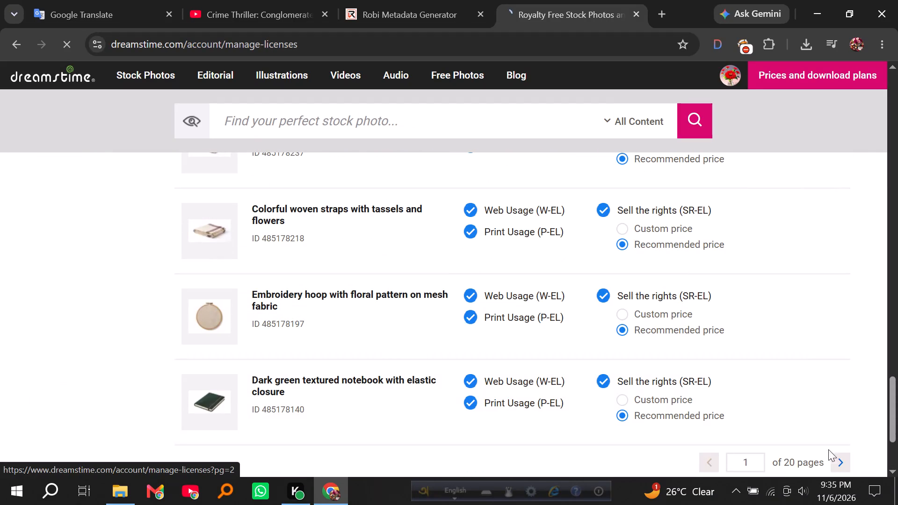
{"action": "scroll", "coordinate": [755, 406], "scroll_direction": "down", "scroll_amount": 5}
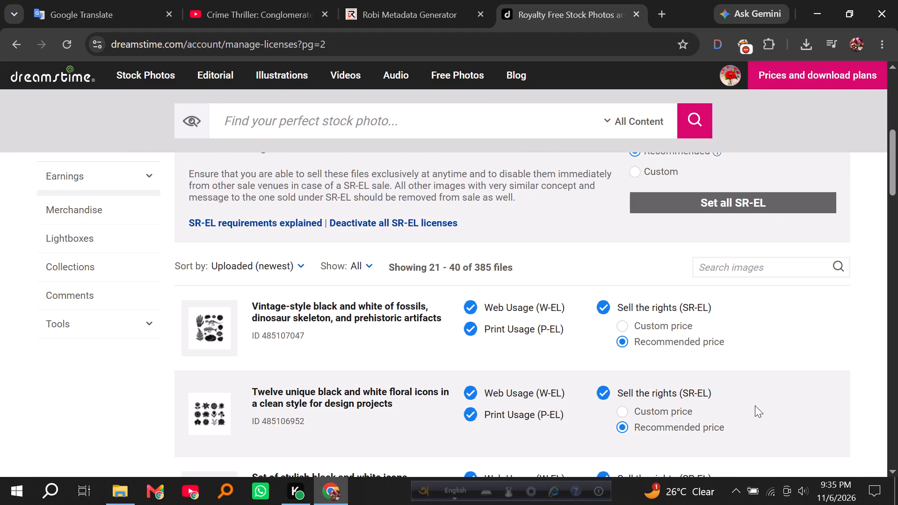
{"action": "scroll", "coordinate": [755, 405], "scroll_direction": "up", "scroll_amount": 10}
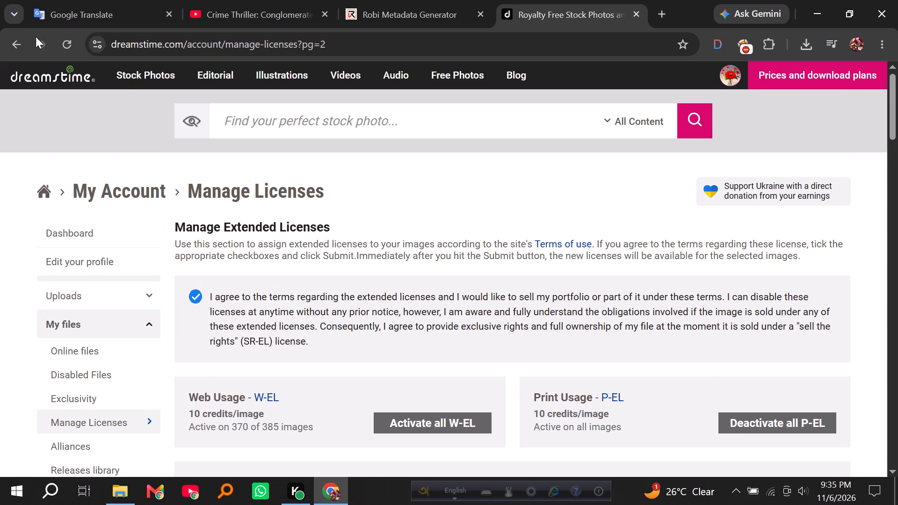
Reload the license page, reopen Manage Licenses under My files and recheck the newest files' license settings.
{"action": "left_click", "coordinate": [65, 49]}
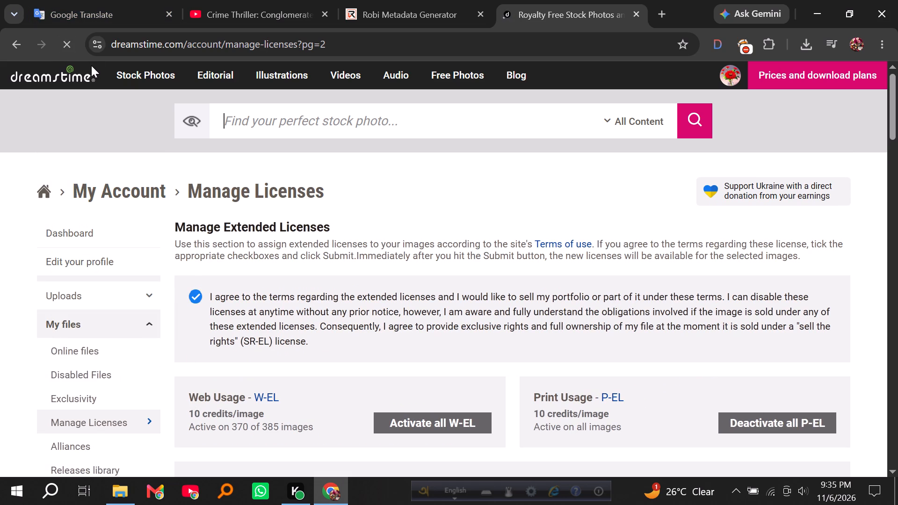
{"action": "left_click", "coordinate": [100, 317]}
{"action": "left_click", "coordinate": [107, 299]}
{"action": "left_click", "coordinate": [110, 308]}
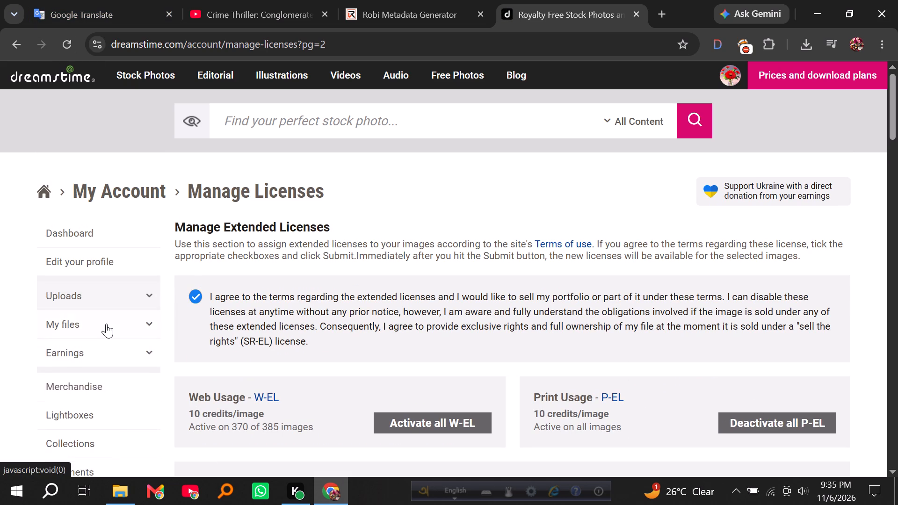
{"action": "left_click", "coordinate": [105, 324]}
{"action": "scroll", "coordinate": [124, 316], "scroll_direction": "down", "scroll_amount": 2}
{"action": "left_click", "coordinate": [110, 286]}
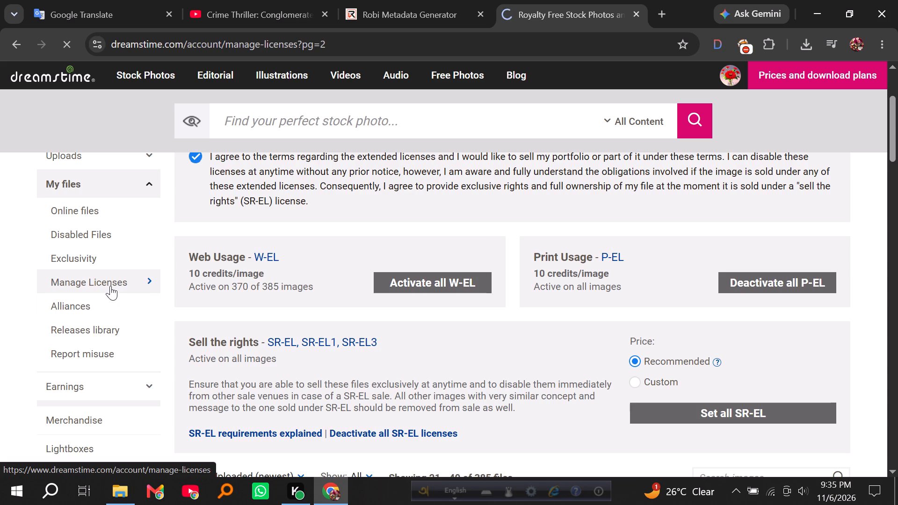
{"action": "scroll", "coordinate": [503, 265], "scroll_direction": "down", "scroll_amount": 8}
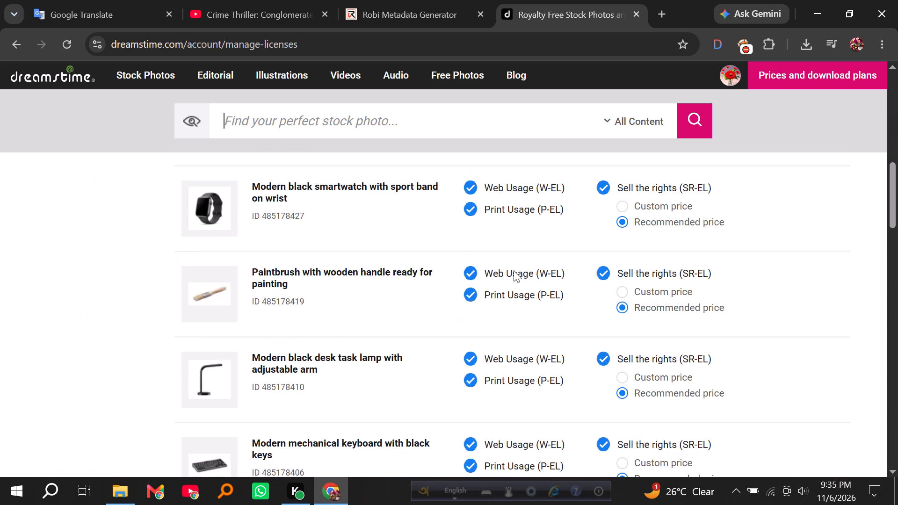
{"action": "scroll", "coordinate": [514, 270], "scroll_direction": "up", "scroll_amount": 13}
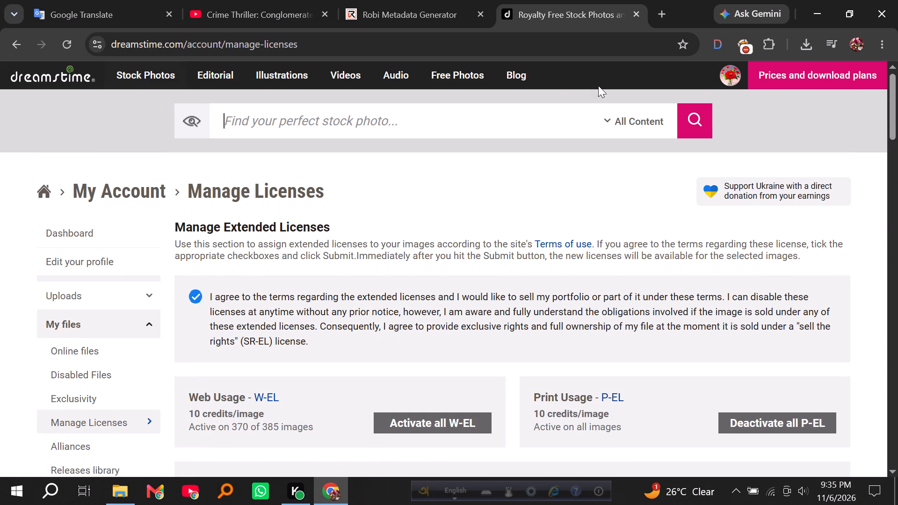
Return to the account dashboard and examine the file status counters and the 12-month portfolio performance chart.
{"action": "left_click", "coordinate": [730, 79]}
{"action": "left_click", "coordinate": [69, 240]}
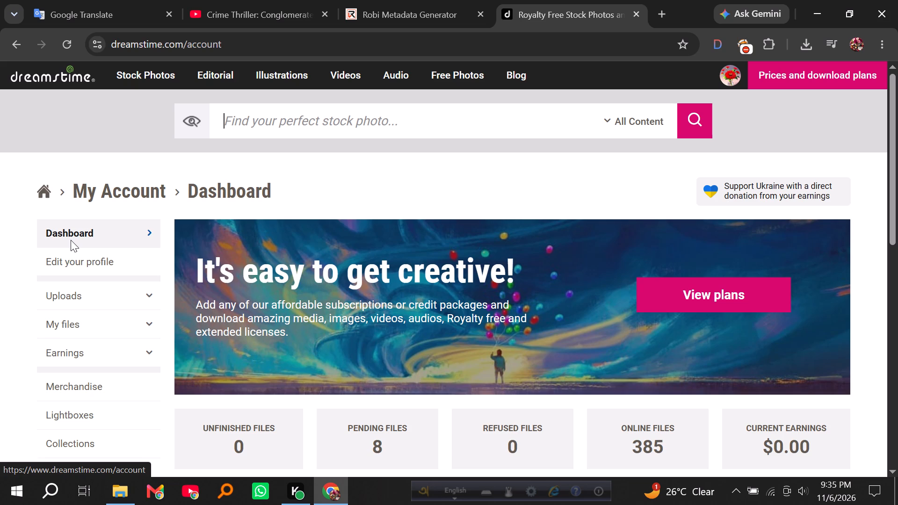
{"action": "scroll", "coordinate": [224, 260], "scroll_direction": "down", "scroll_amount": 1}
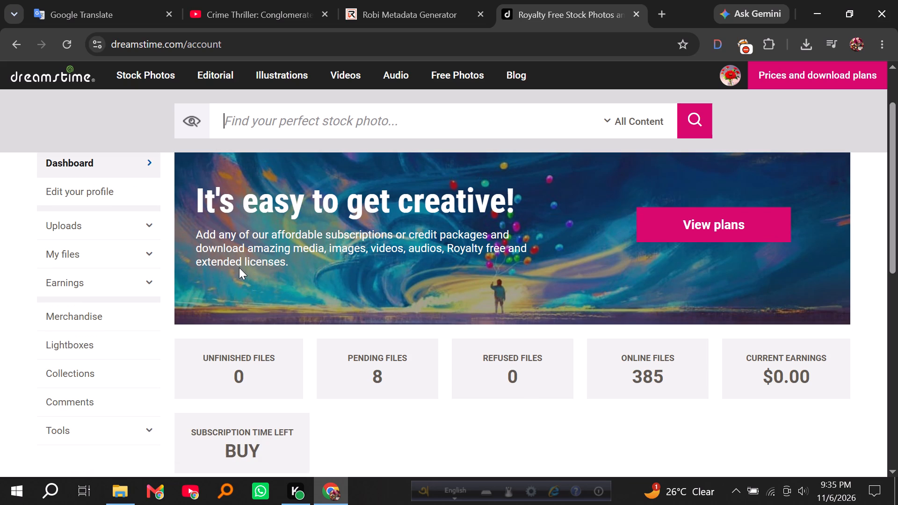
{"action": "scroll", "coordinate": [290, 343], "scroll_direction": "down", "scroll_amount": 4}
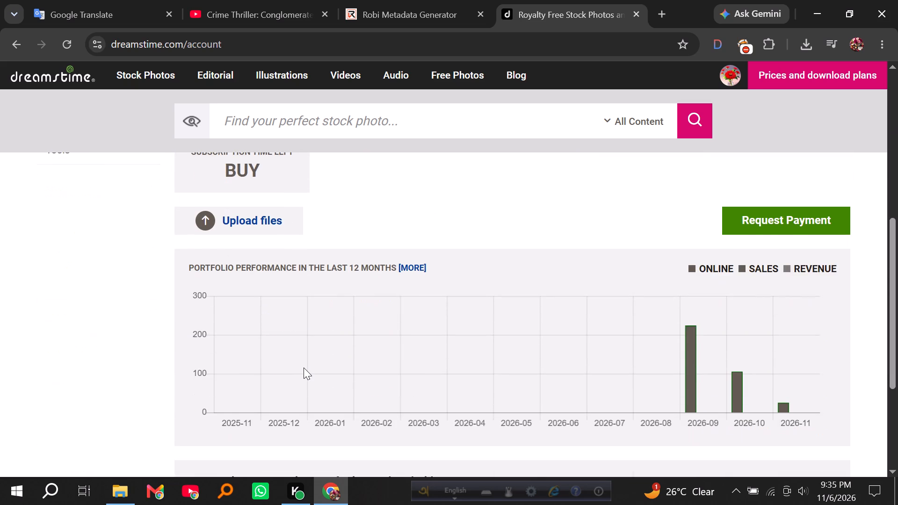
{"action": "scroll", "coordinate": [304, 368], "scroll_direction": "down", "scroll_amount": 5}
{"action": "scroll", "coordinate": [304, 366], "scroll_direction": "up", "scroll_amount": 9}
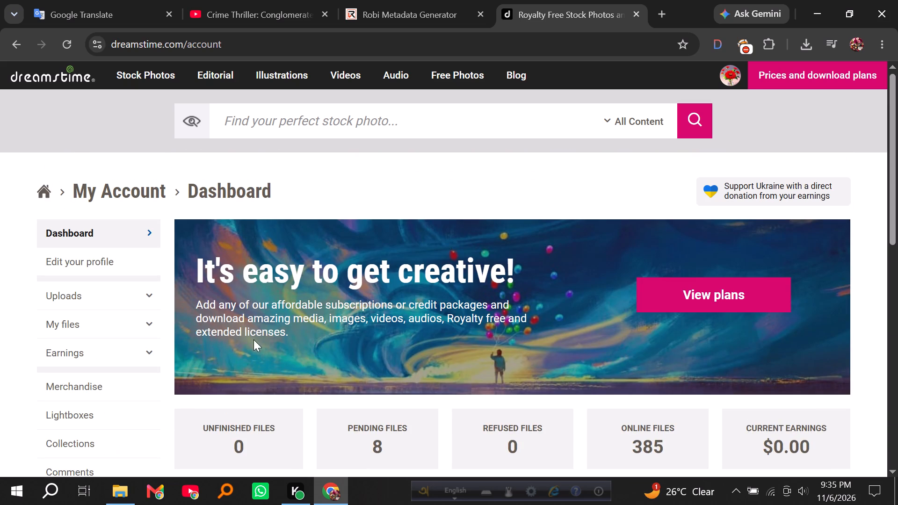
Open the online files list and look through the newest files on its first and second pages.
{"action": "left_click", "coordinate": [117, 324]}
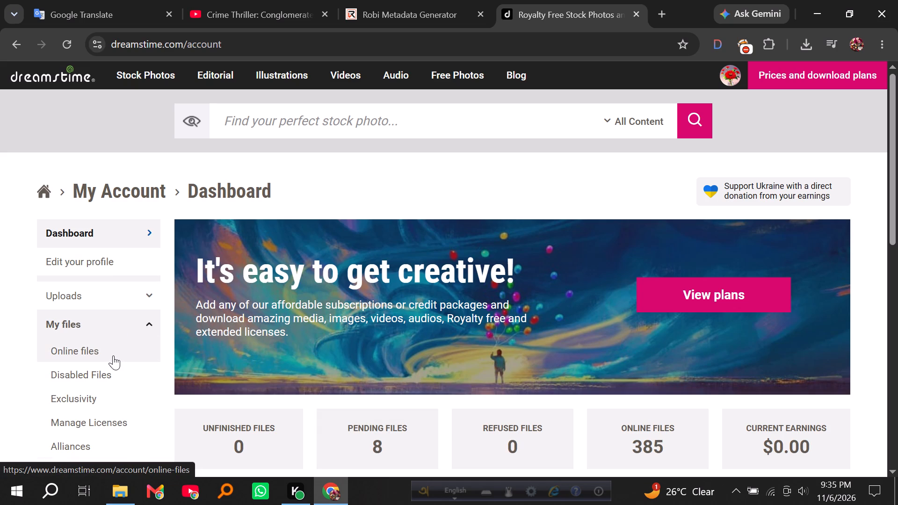
{"action": "left_click", "coordinate": [112, 353]}
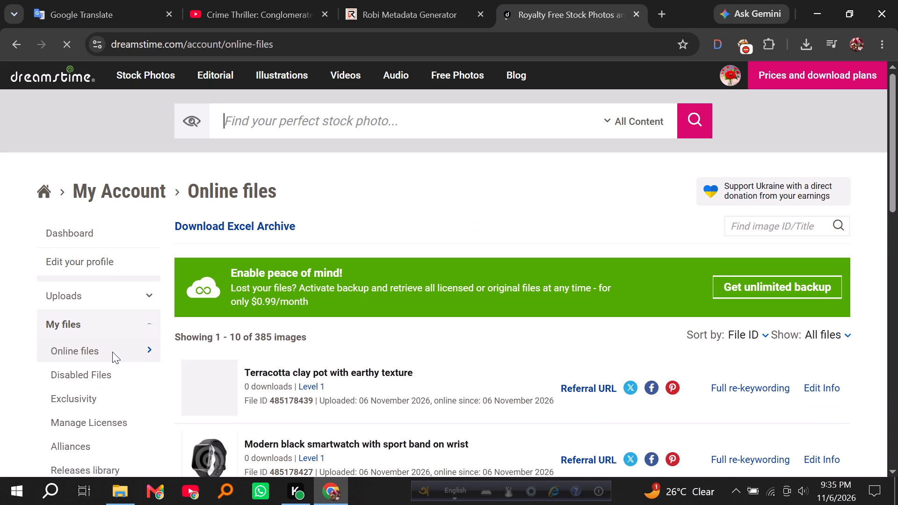
{"action": "scroll", "coordinate": [383, 331], "scroll_direction": "down", "scroll_amount": 7}
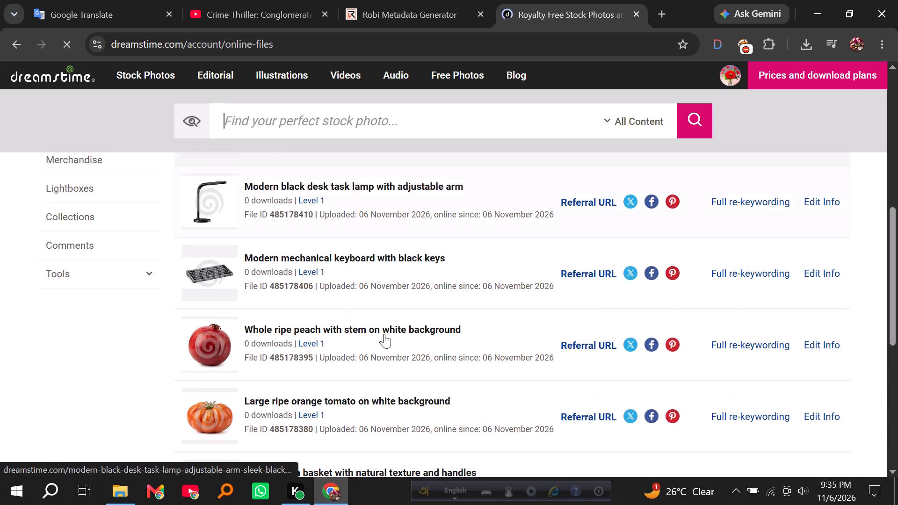
{"action": "scroll", "coordinate": [384, 334], "scroll_direction": "down", "scroll_amount": 5}
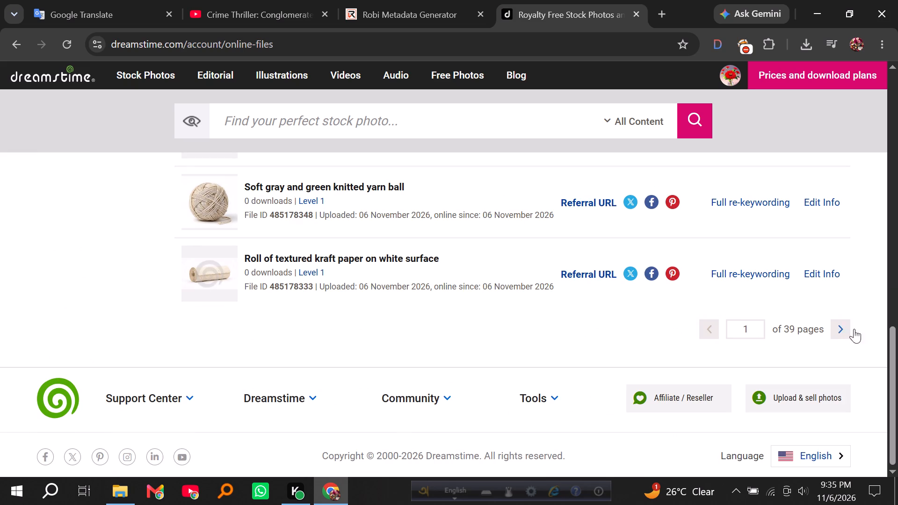
{"action": "left_click", "coordinate": [843, 327]}
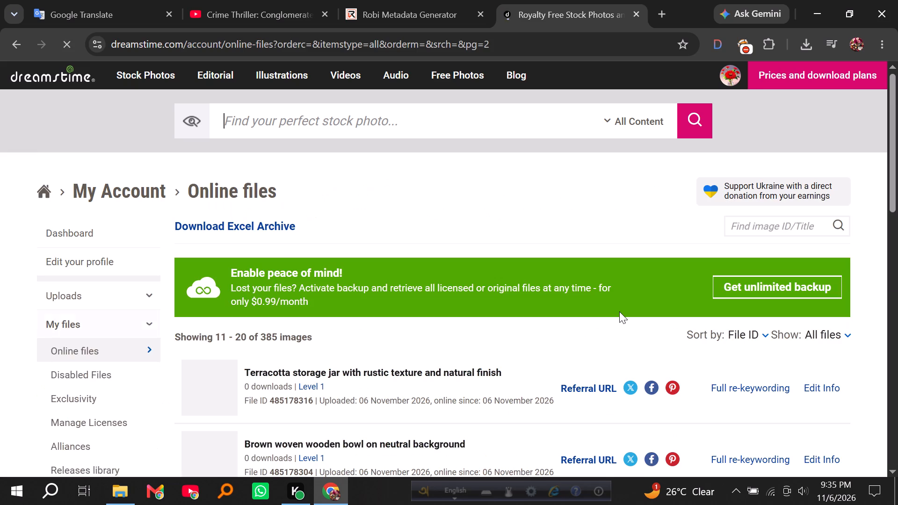
{"action": "scroll", "coordinate": [619, 311], "scroll_direction": "down", "scroll_amount": 8}
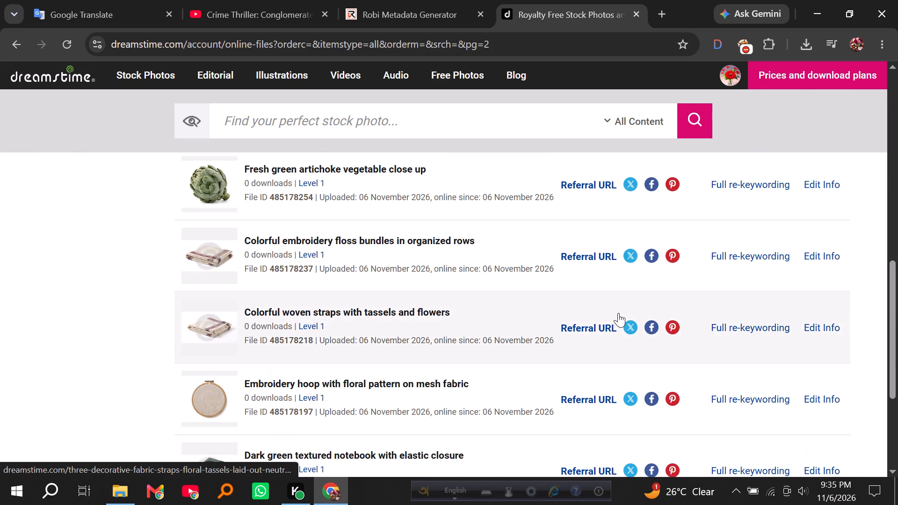
{"action": "scroll", "coordinate": [618, 313], "scroll_direction": "down", "scroll_amount": 3}
{"action": "scroll", "coordinate": [618, 313], "scroll_direction": "up", "scroll_amount": 10}
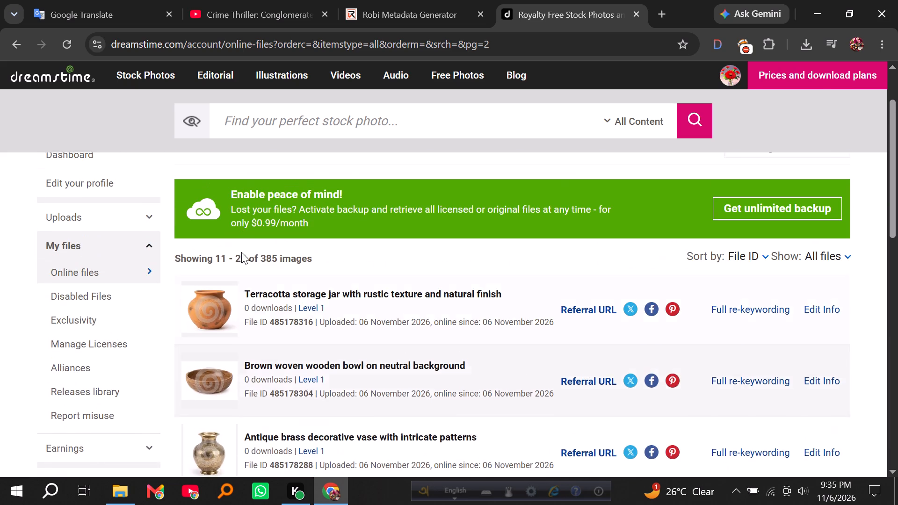
Open the My Earnings page to check the image earnings.
{"action": "left_click", "coordinate": [87, 262]}
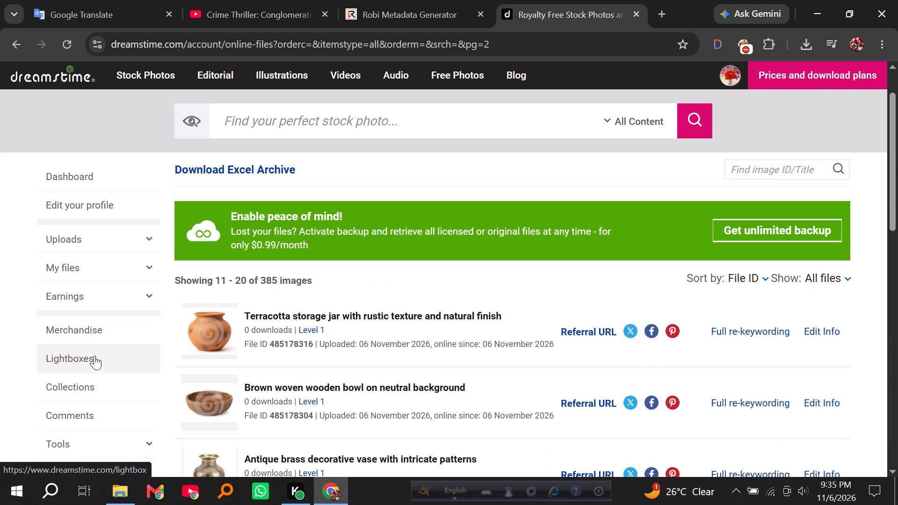
{"action": "left_click", "coordinate": [111, 303]}
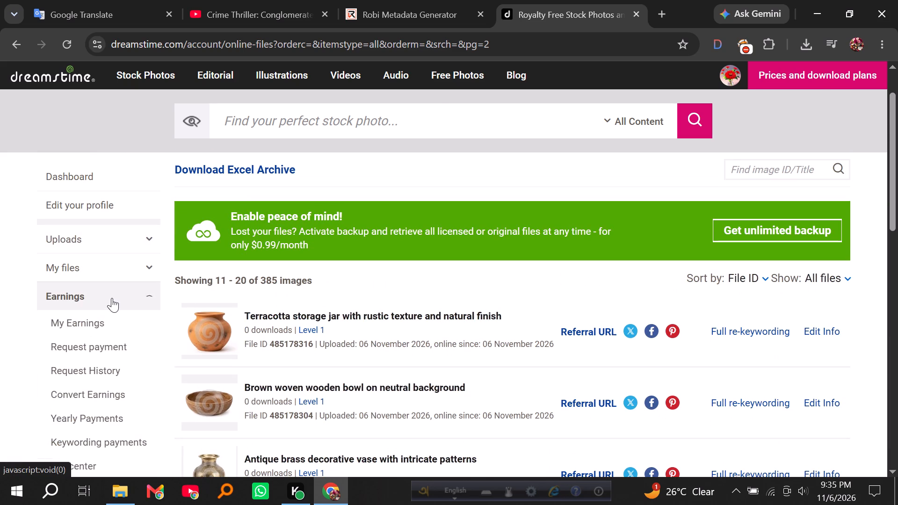
{"action": "left_click", "coordinate": [110, 320]}
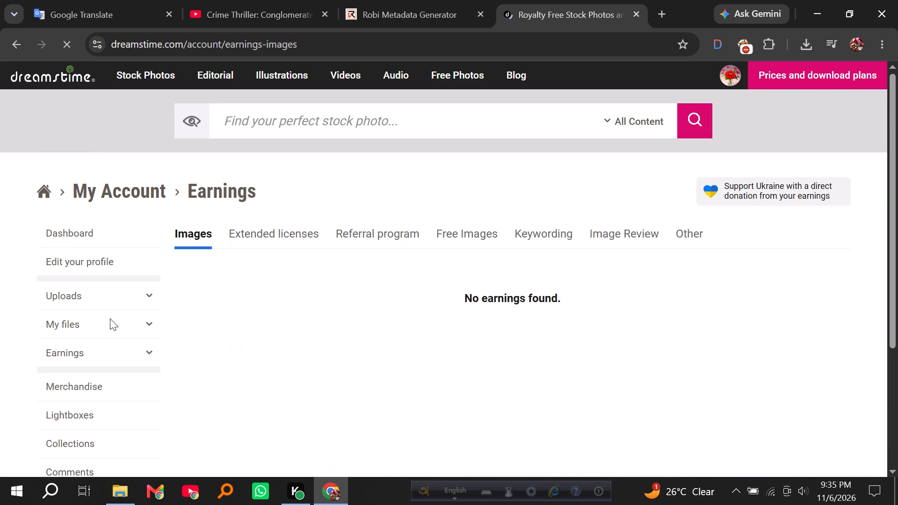
Reopen Manage Licenses under My files and recheck the license settings of the files on the first two pages.
{"action": "left_click", "coordinate": [118, 291]}
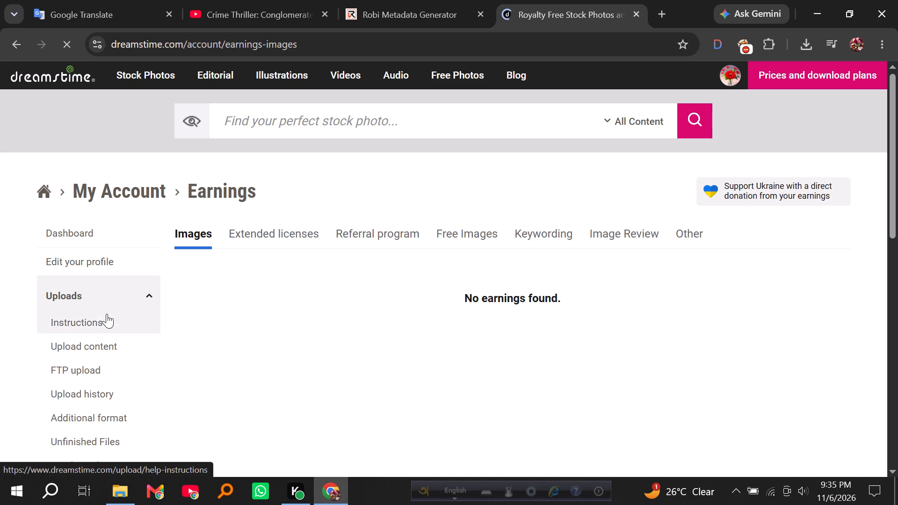
{"action": "left_click", "coordinate": [120, 289]}
{"action": "left_click", "coordinate": [102, 328]}
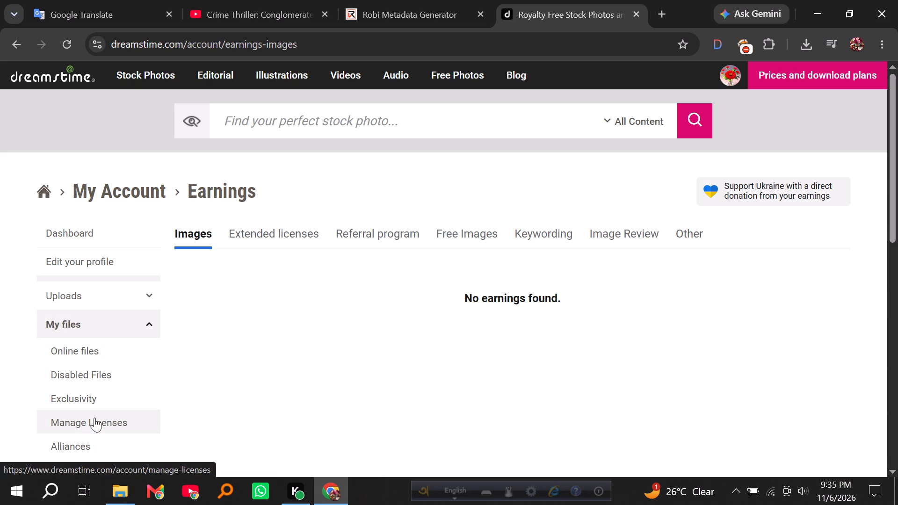
{"action": "left_click", "coordinate": [94, 418]}
{"action": "scroll", "coordinate": [549, 317], "scroll_direction": "down", "scroll_amount": 3}
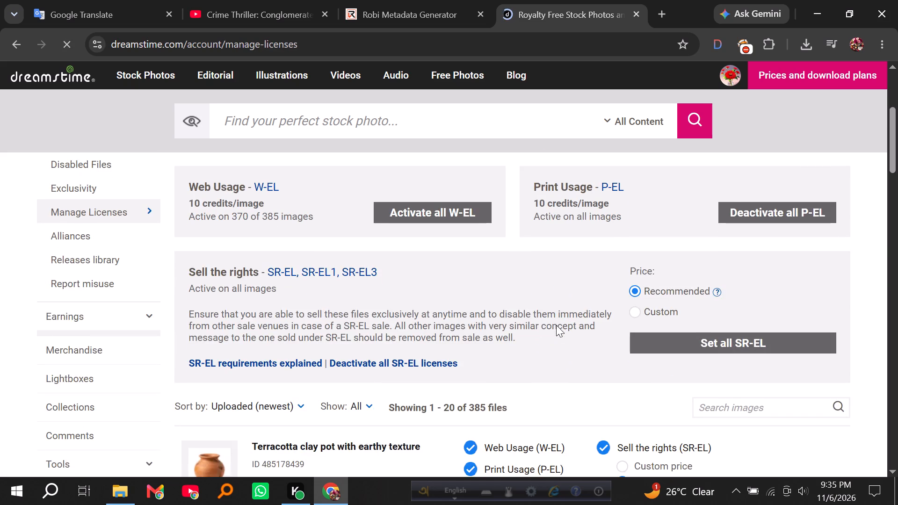
{"action": "scroll", "coordinate": [556, 324], "scroll_direction": "down", "scroll_amount": 7}
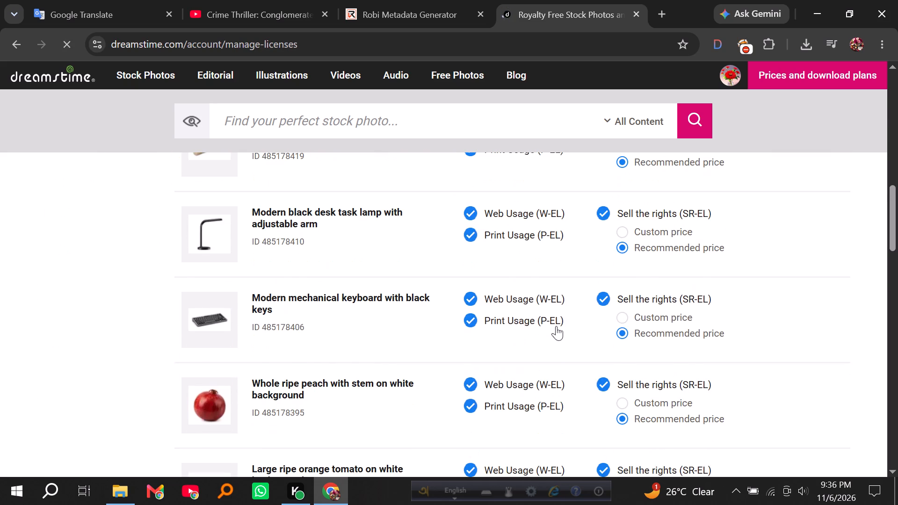
{"action": "scroll", "coordinate": [556, 326], "scroll_direction": "down", "scroll_amount": 13}
{"action": "scroll", "coordinate": [606, 349], "scroll_direction": "down", "scroll_amount": 3}
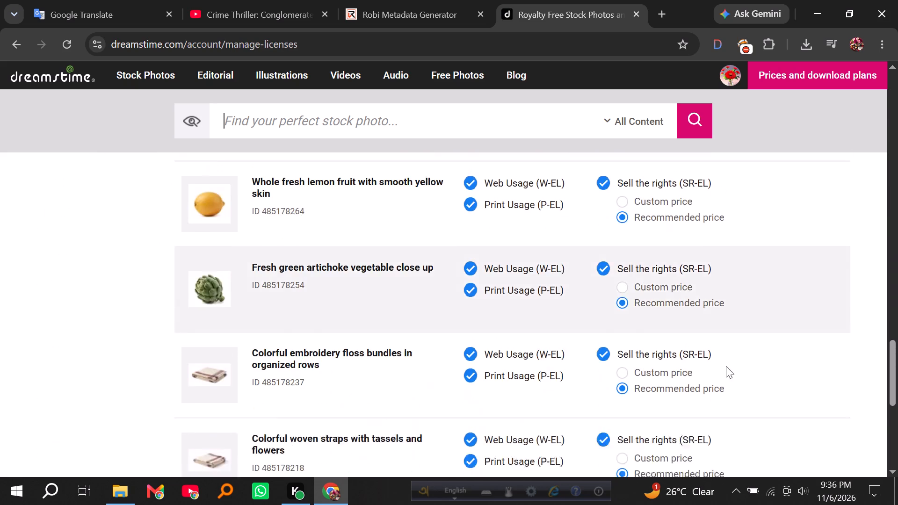
{"action": "scroll", "coordinate": [693, 362], "scroll_direction": "down", "scroll_amount": 5}
{"action": "left_click", "coordinate": [847, 322]}
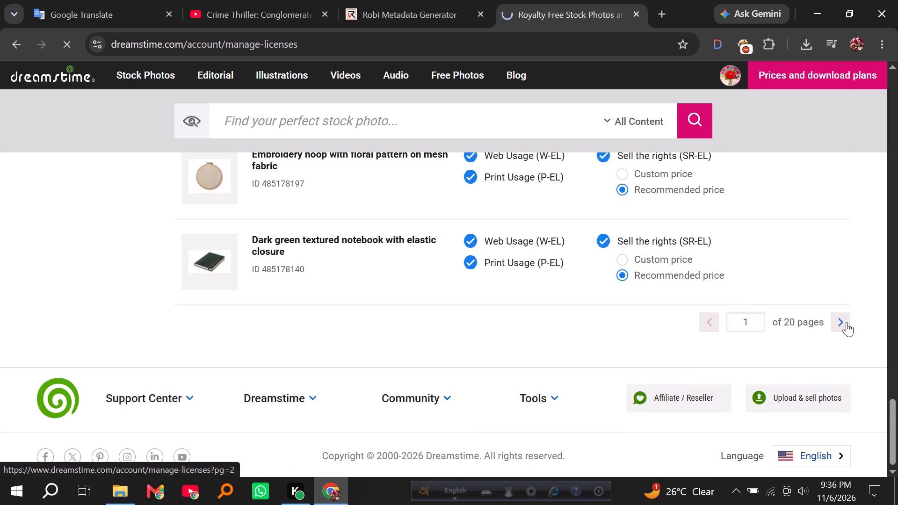
{"action": "scroll", "coordinate": [761, 311], "scroll_direction": "down", "scroll_amount": 5}
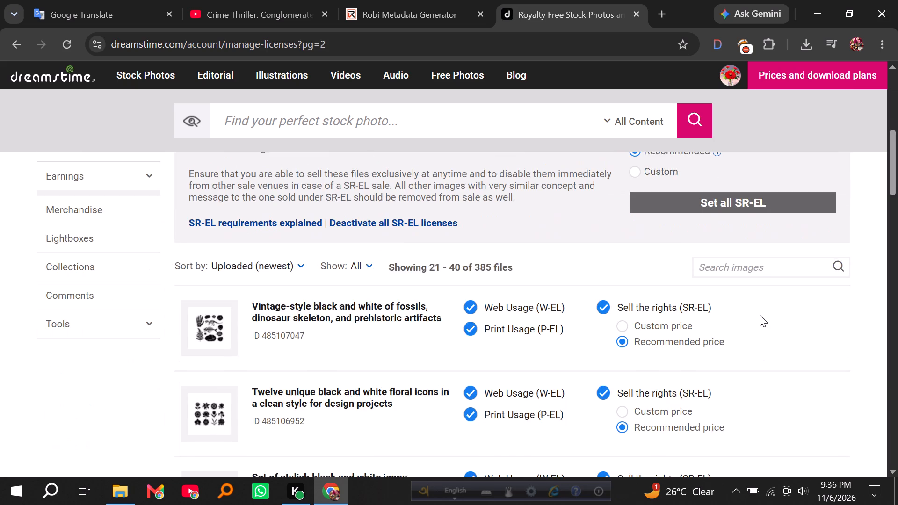
{"action": "scroll", "coordinate": [760, 318], "scroll_direction": "down", "scroll_amount": 4}
{"action": "scroll", "coordinate": [760, 324], "scroll_direction": "up", "scroll_amount": 9}
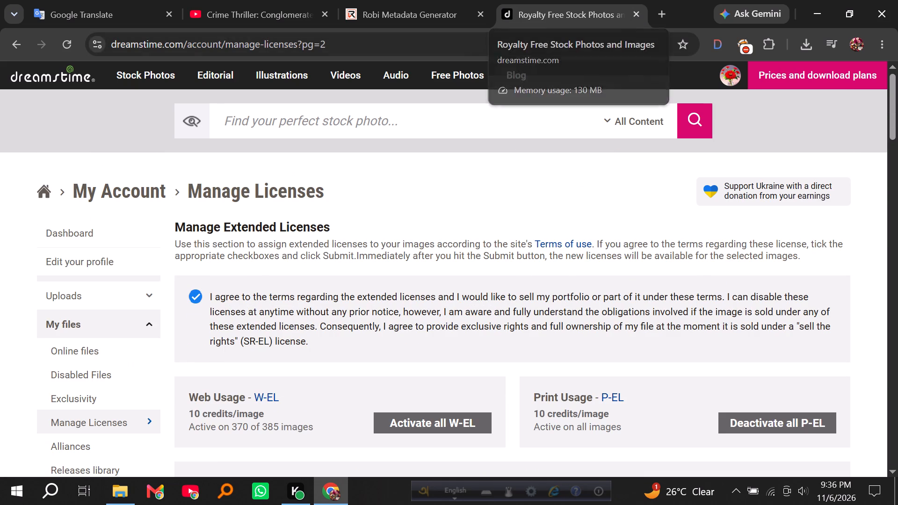
Return to the account dashboard and close the Dreamstime page, leaving the Robi Metadata Generator page open.
{"action": "left_click", "coordinate": [95, 230]}
{"action": "left_click", "coordinate": [387, 14]}
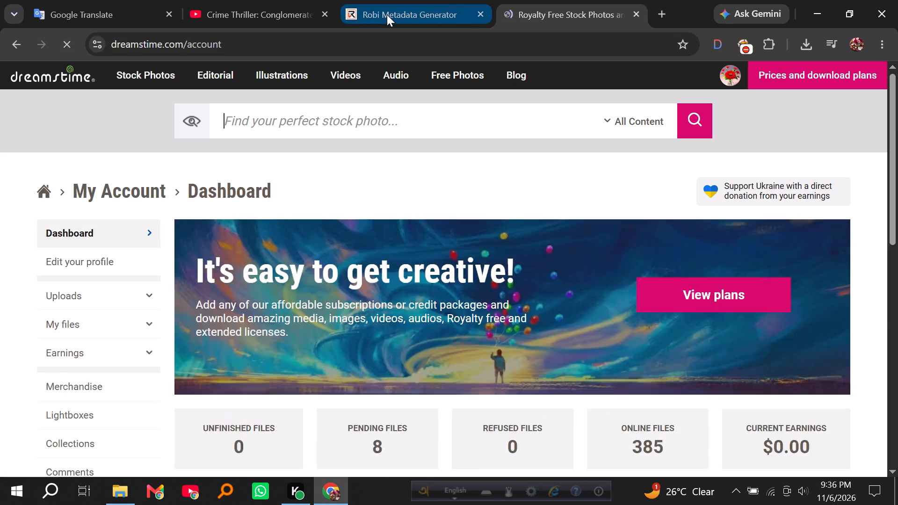
{"action": "left_click", "coordinate": [637, 14]}
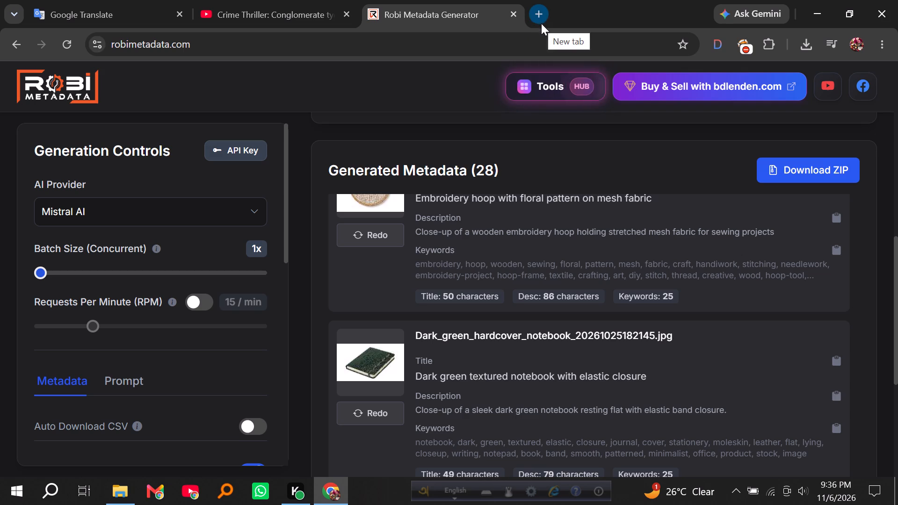
Look through the generated titles, descriptions and keywords of the last images in the Generated Metadata list.
{"action": "scroll", "coordinate": [489, 251], "scroll_direction": "up", "scroll_amount": 7}
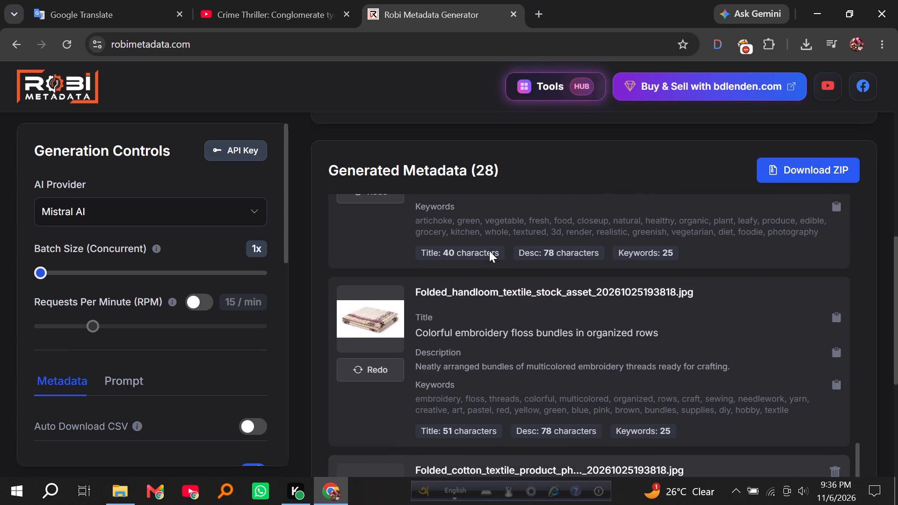
{"action": "scroll", "coordinate": [489, 251], "scroll_direction": "up", "scroll_amount": 5}
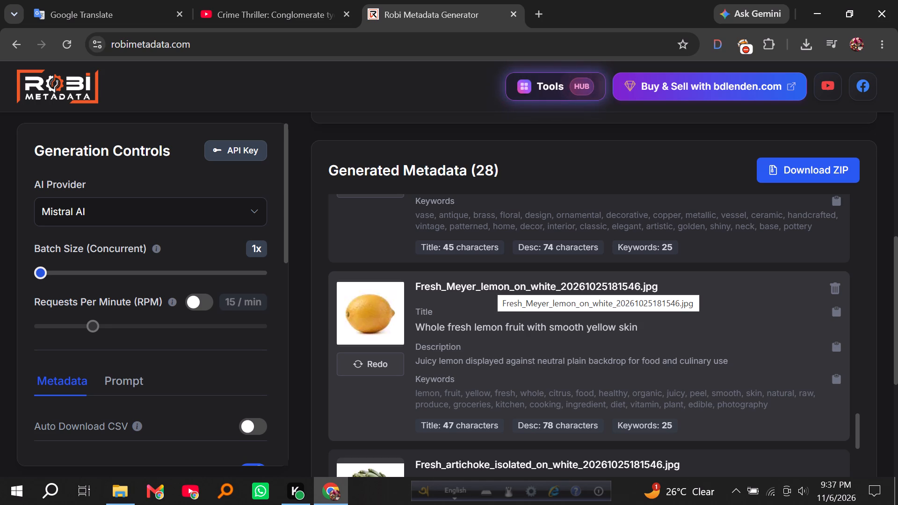
{"action": "scroll", "coordinate": [474, 311], "scroll_direction": "up", "scroll_amount": 4}
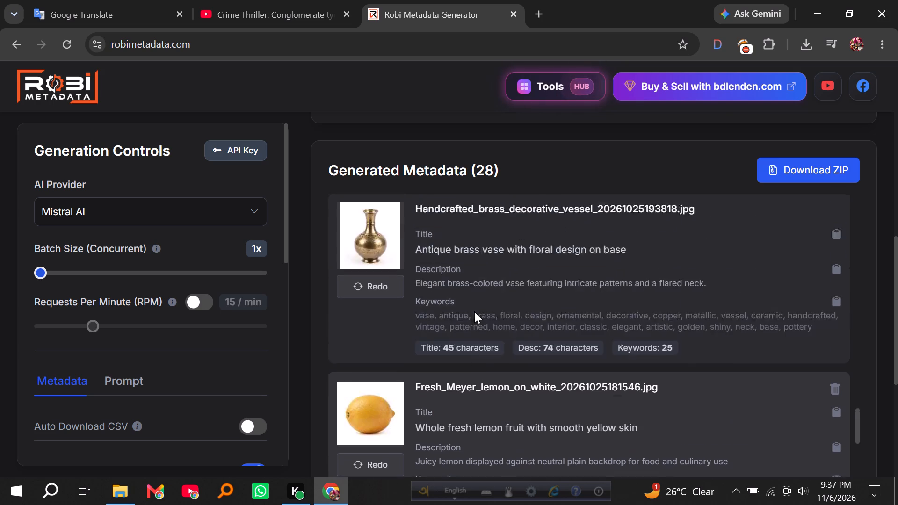
{"action": "scroll", "coordinate": [442, 247], "scroll_direction": "down", "scroll_amount": 8}
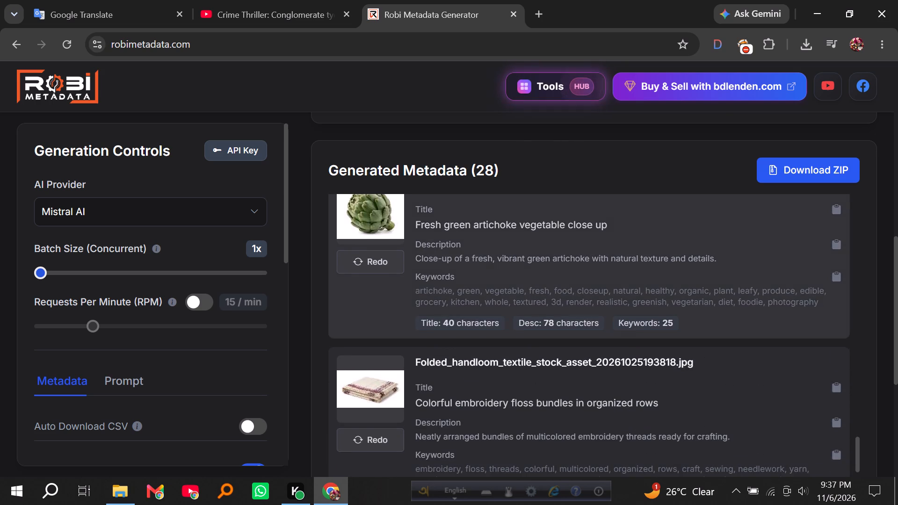
{"action": "scroll", "coordinate": [445, 258], "scroll_direction": "down", "scroll_amount": 3}
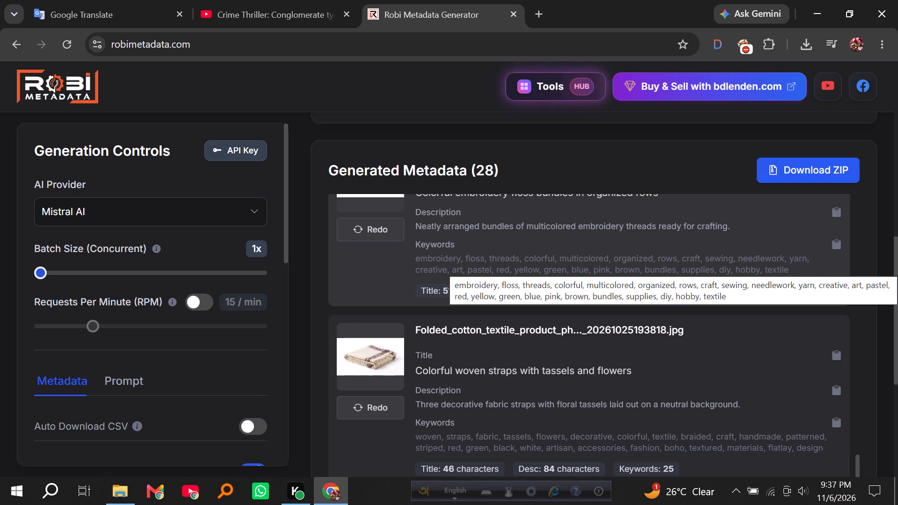
{"action": "scroll", "coordinate": [444, 316], "scroll_direction": "down", "scroll_amount": 2}
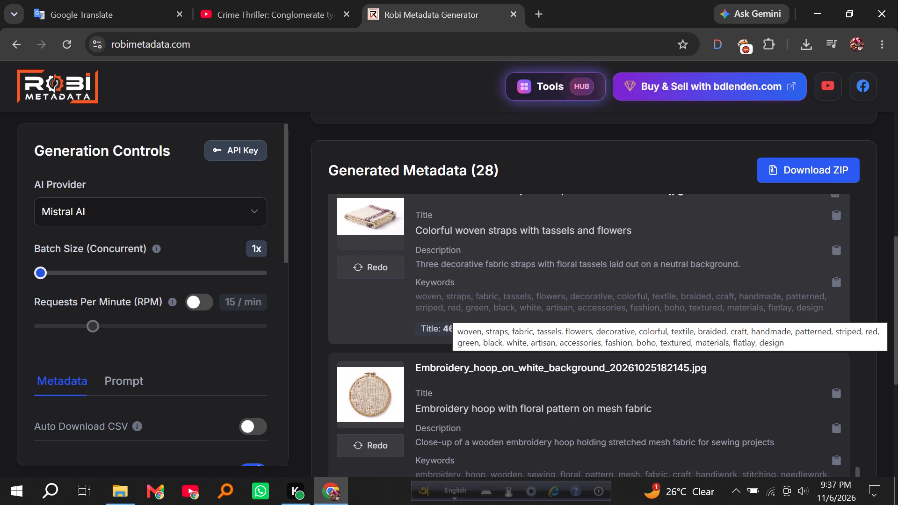
{"action": "left_click", "coordinate": [274, 0]}
{"action": "left_click", "coordinate": [467, 0]}
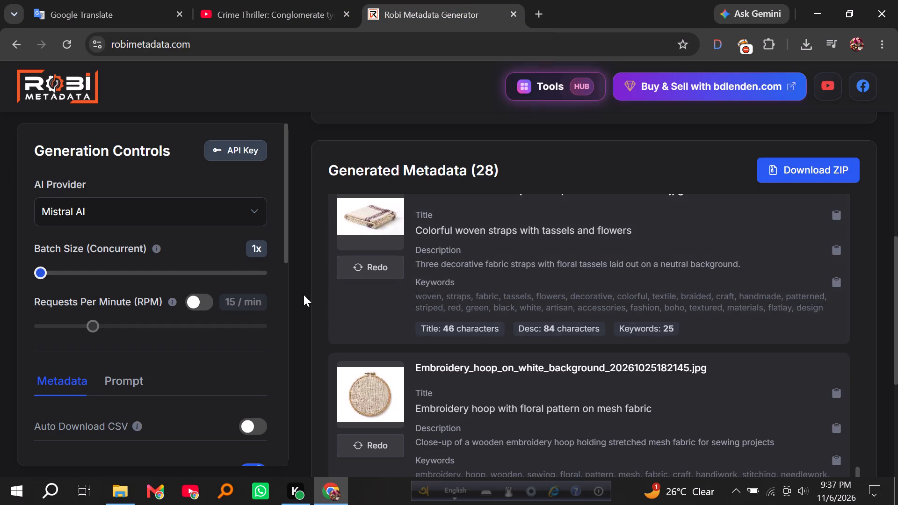
{"action": "scroll", "coordinate": [306, 319], "scroll_direction": "down", "scroll_amount": 2}
Switch to File Explorer and delete all the product images in New folder (4) of Downloads.
{"action": "left_click", "coordinate": [124, 491]}
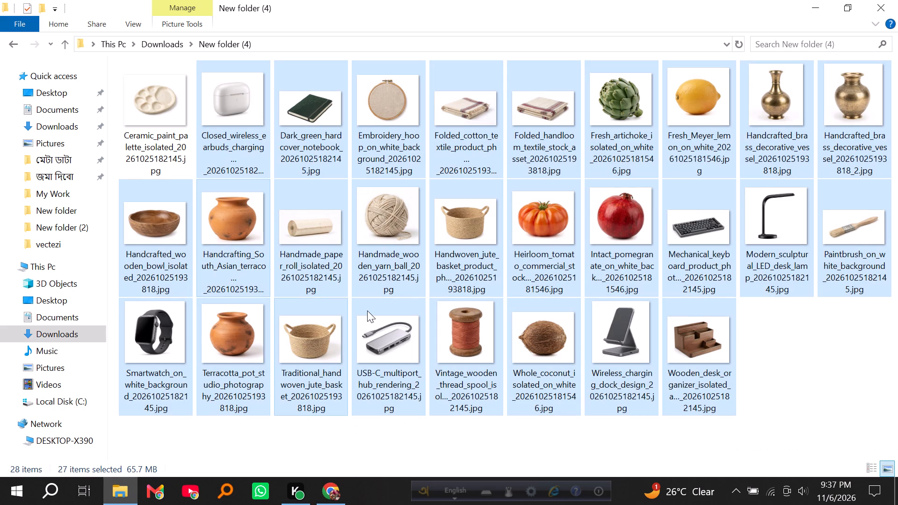
{"action": "scroll", "coordinate": [369, 317], "scroll_direction": "up", "scroll_amount": 2}
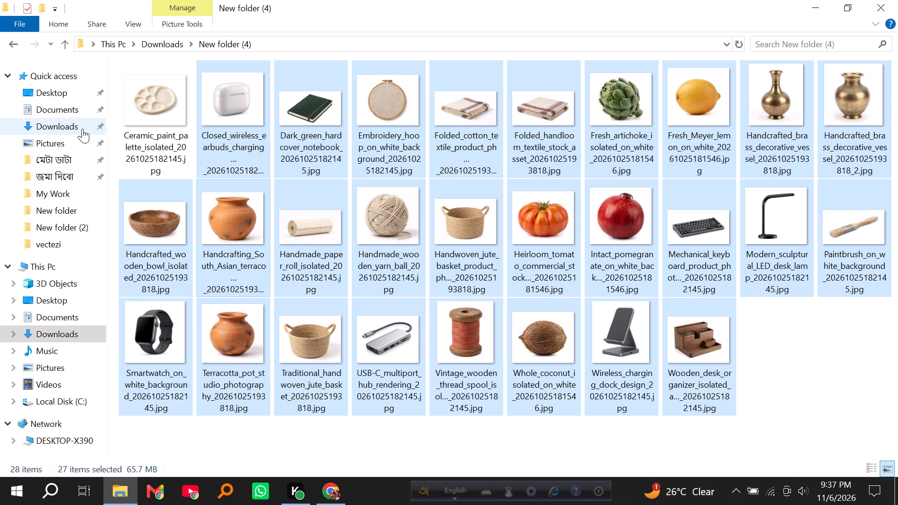
{"action": "left_click", "coordinate": [167, 131], "text": "ctrl"}
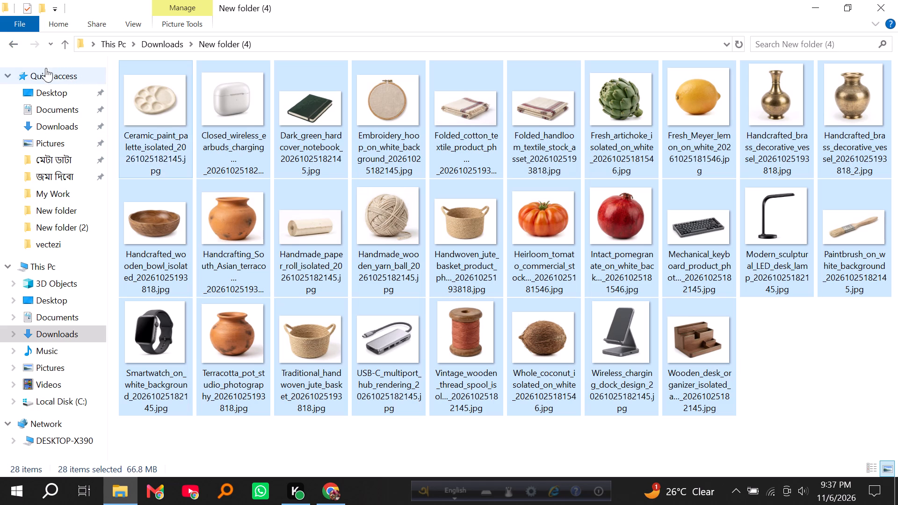
{"action": "key", "text": "Delete"}
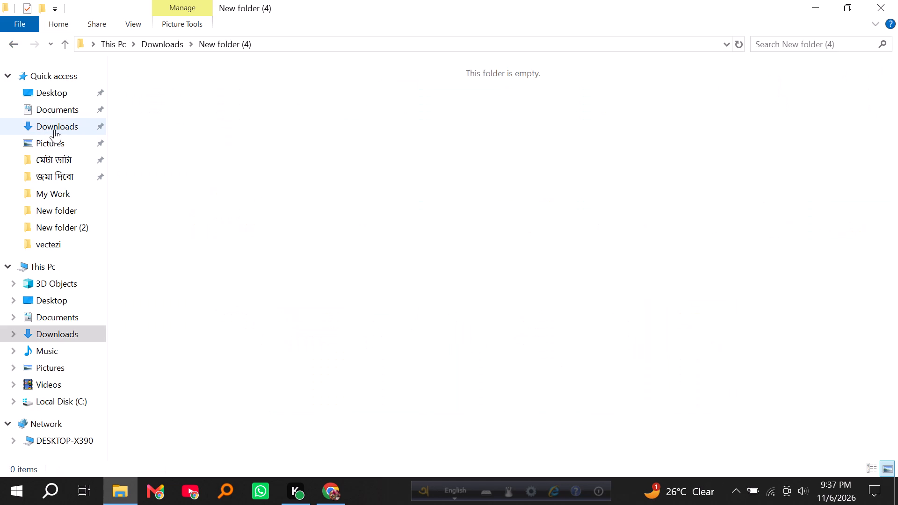
Open New folder in Downloads and delete the two Retro 80s Pattern images.
{"action": "left_click", "coordinate": [54, 129]}
{"action": "double_click", "coordinate": [253, 160]}
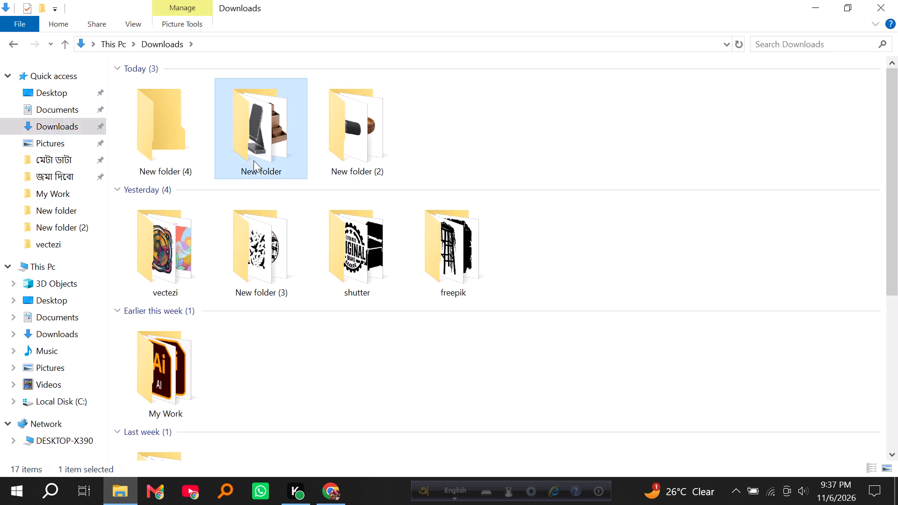
{"action": "scroll", "coordinate": [358, 250], "scroll_direction": "down", "scroll_amount": 4}
{"action": "scroll", "coordinate": [388, 300], "scroll_direction": "up", "scroll_amount": 4}
{"action": "scroll", "coordinate": [388, 300], "scroll_direction": "down", "scroll_amount": 2}
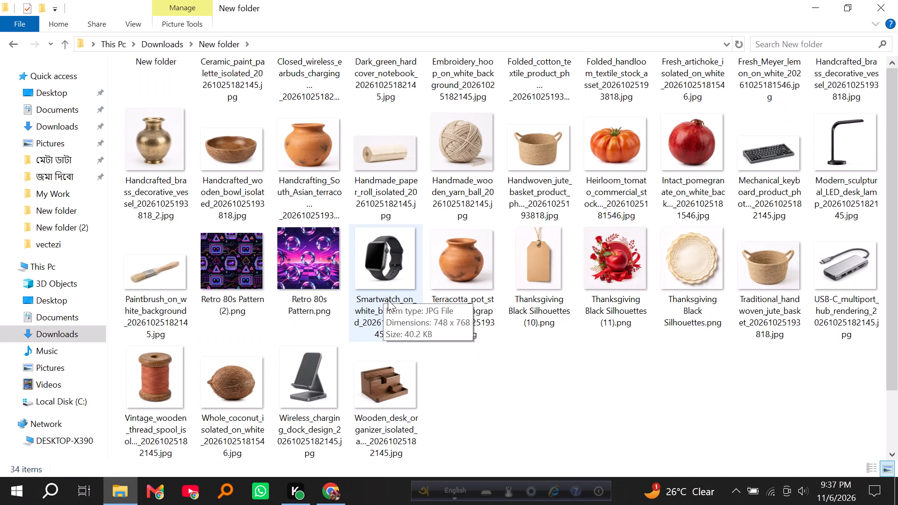
{"action": "scroll", "coordinate": [388, 300], "scroll_direction": "down", "scroll_amount": 3}
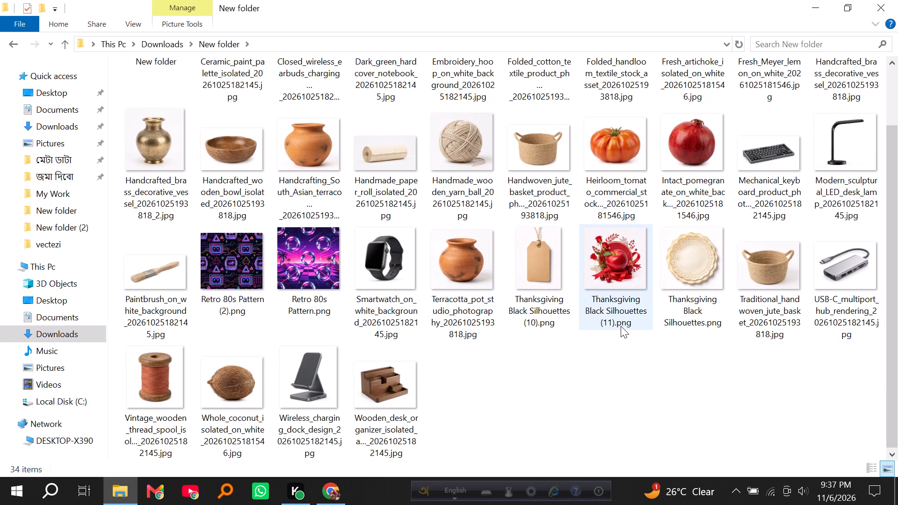
{"action": "left_click", "coordinate": [329, 286]}
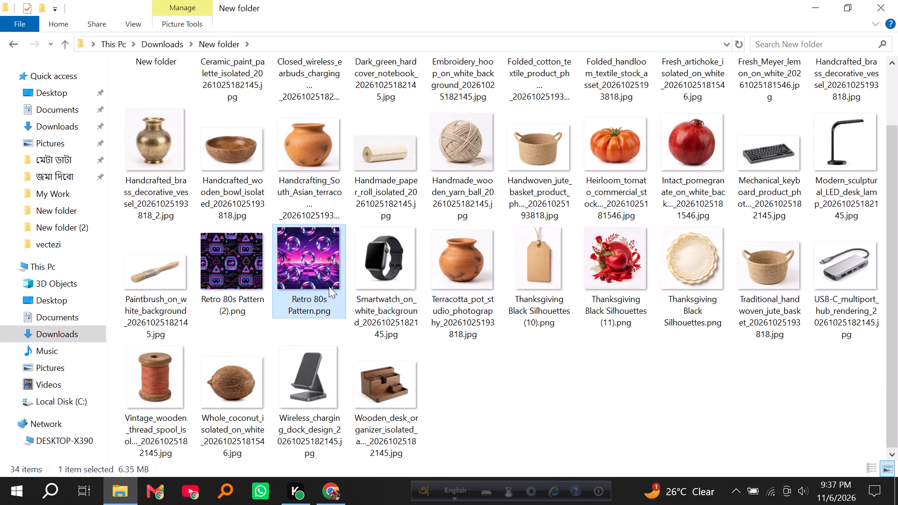
{"action": "key", "text": "Delete"}
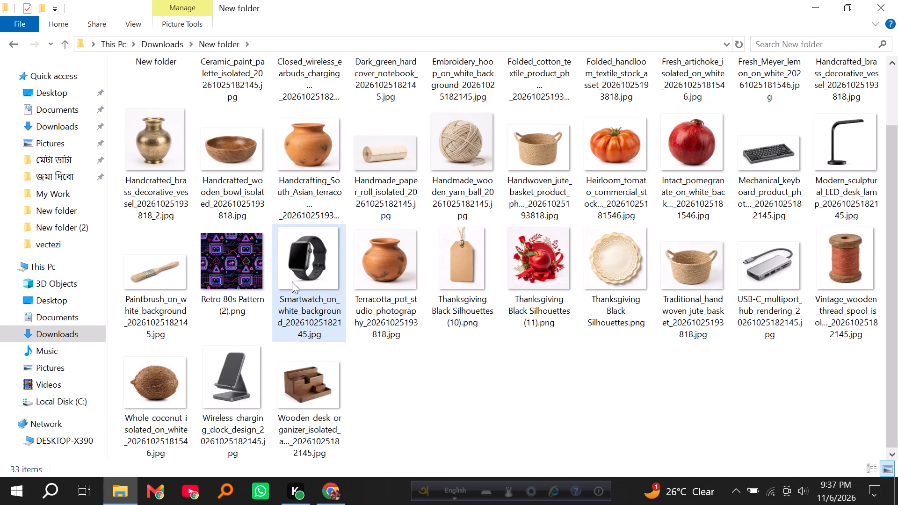
{"action": "left_click", "coordinate": [244, 274]}
{"action": "key", "text": "Delete"}
Preview the Thanksgiving Black Silhouettes (11) image and look over the upscaled images in the nested upscayl_jpg_upscayl-lite-4x_4x folder.
{"action": "double_click", "coordinate": [448, 281]}
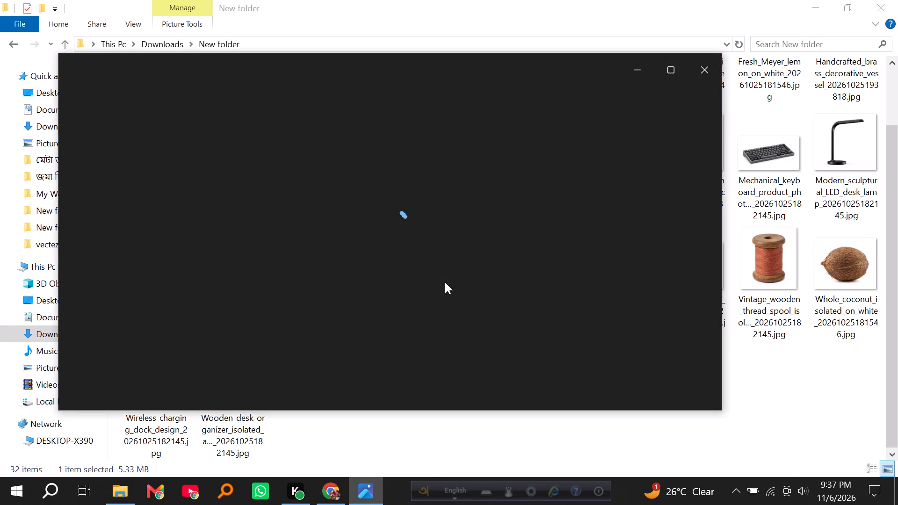
{"action": "scroll", "coordinate": [456, 229], "scroll_direction": "up", "scroll_amount": 8}
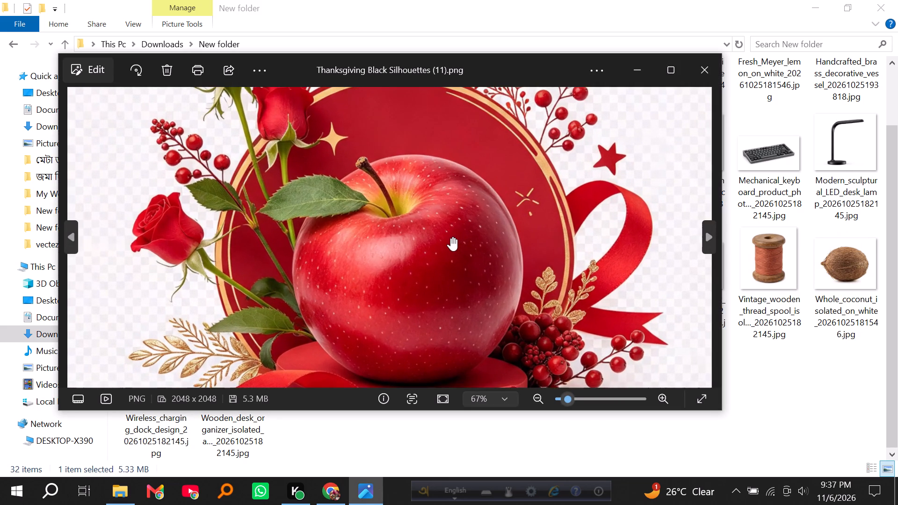
{"action": "scroll", "coordinate": [451, 238], "scroll_direction": "down", "scroll_amount": 9}
{"action": "left_click", "coordinate": [710, 74]}
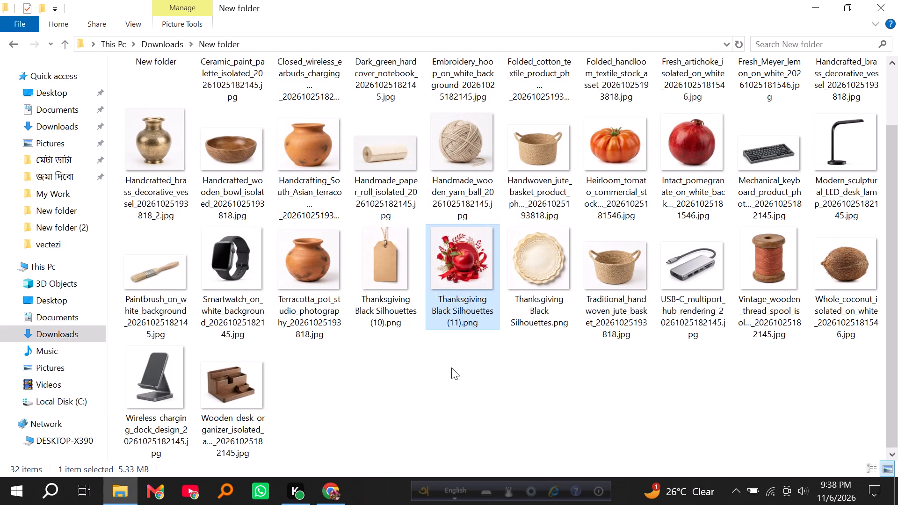
{"action": "left_click", "coordinate": [451, 368]}
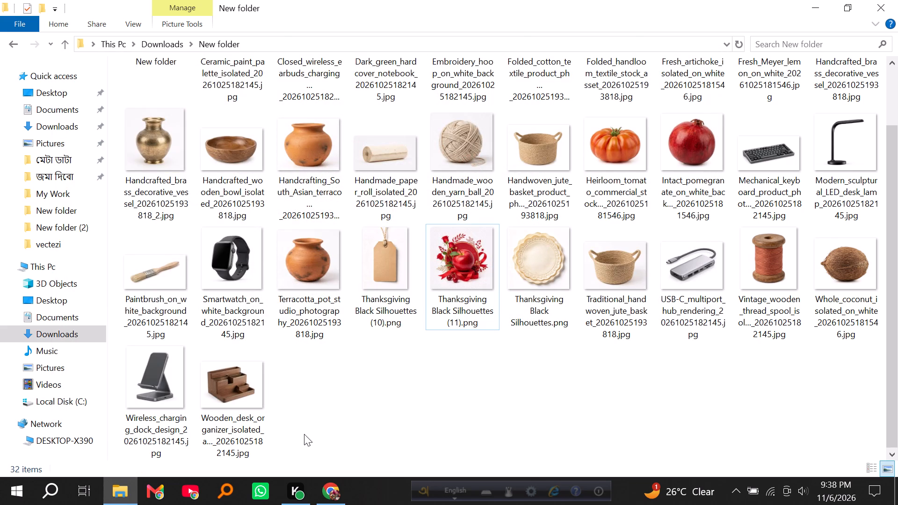
{"action": "scroll", "coordinate": [420, 394], "scroll_direction": "up", "scroll_amount": 7}
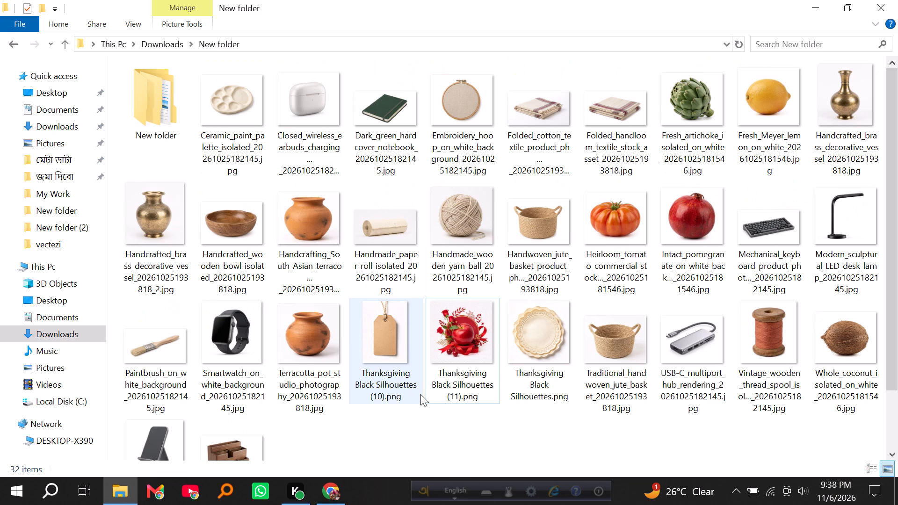
{"action": "double_click", "coordinate": [165, 122]}
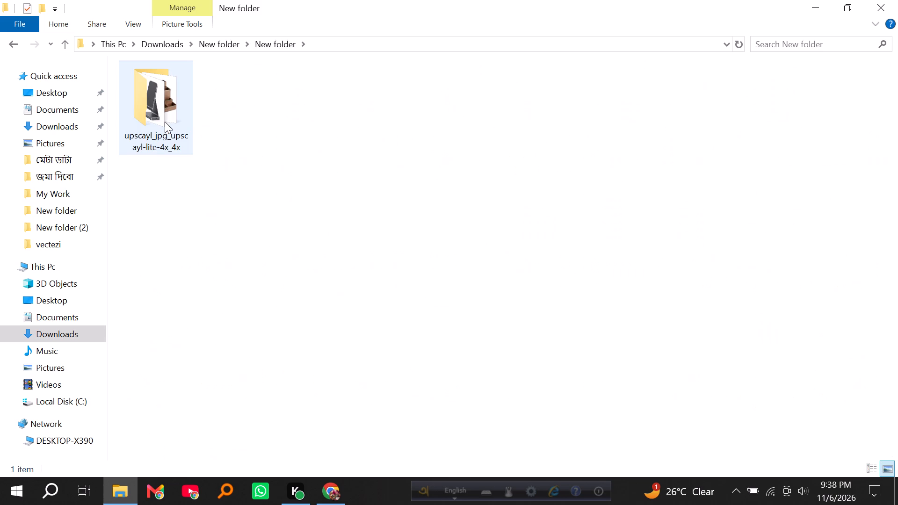
{"action": "double_click", "coordinate": [177, 123]}
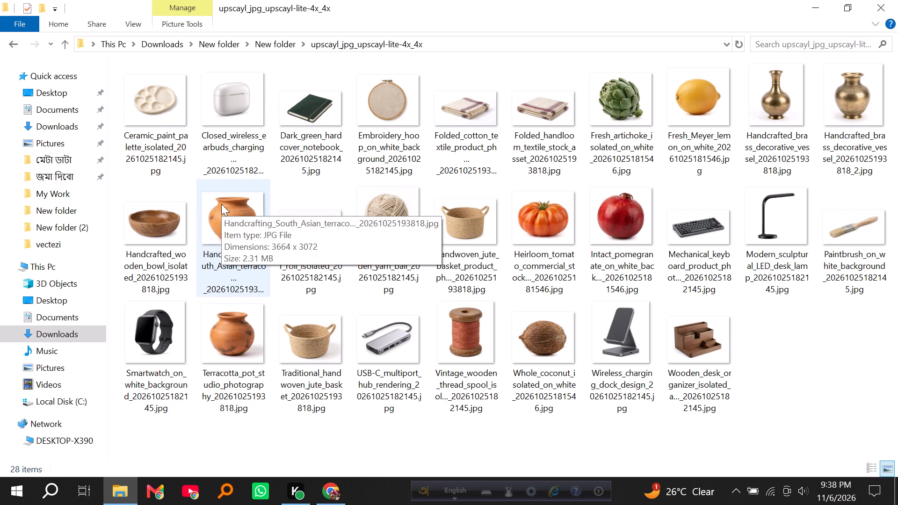
{"action": "left_click", "coordinate": [14, 43]}
Open New folder (2) in Downloads and delete both the wooden bowl and the black speaker images.
{"action": "left_click", "coordinate": [65, 121]}
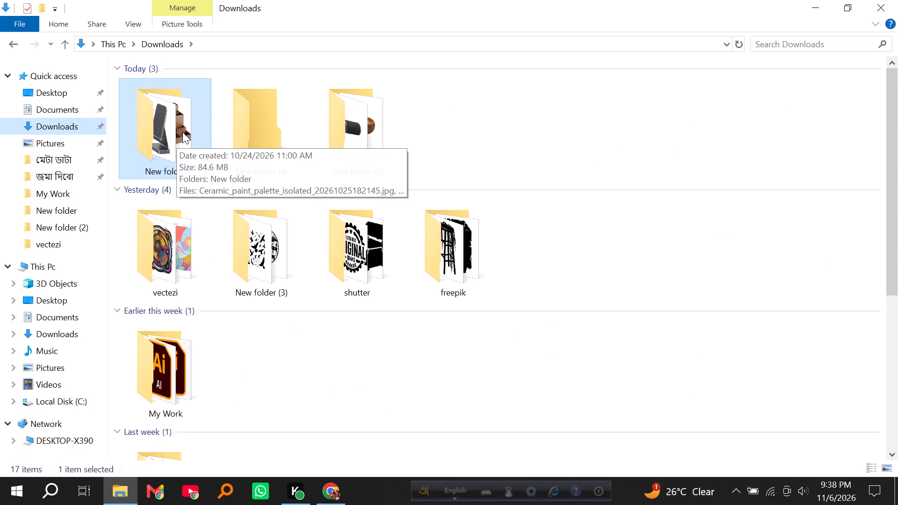
{"action": "double_click", "coordinate": [375, 140]}
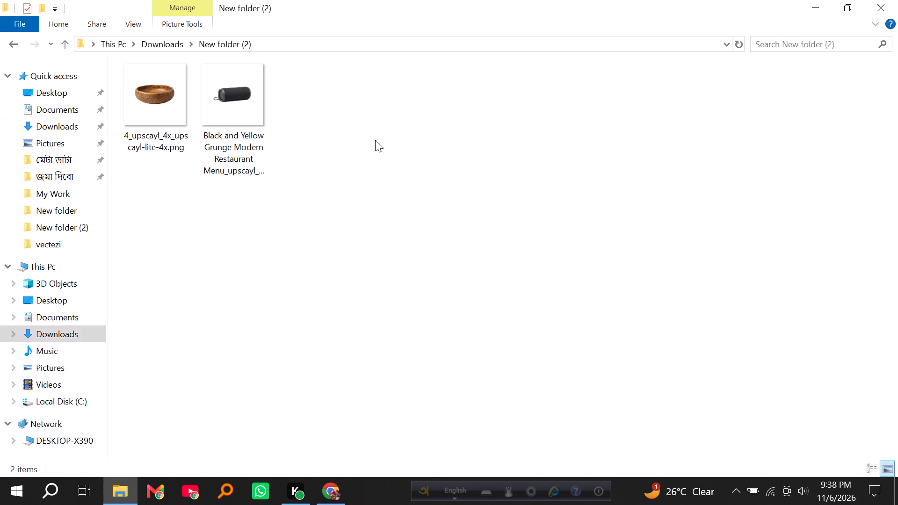
{"action": "left_click_drag", "start_coordinate": [319, 123], "coordinate": [166, 103]}
{"action": "left_click", "coordinate": [297, 114]}
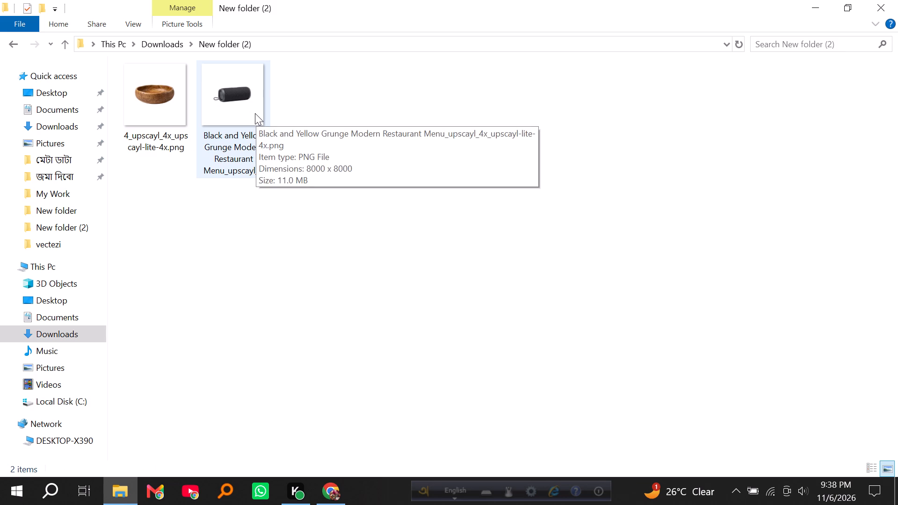
{"action": "left_click", "coordinate": [285, 113]}
{"action": "left_click_drag", "start_coordinate": [342, 115], "coordinate": [166, 102]}
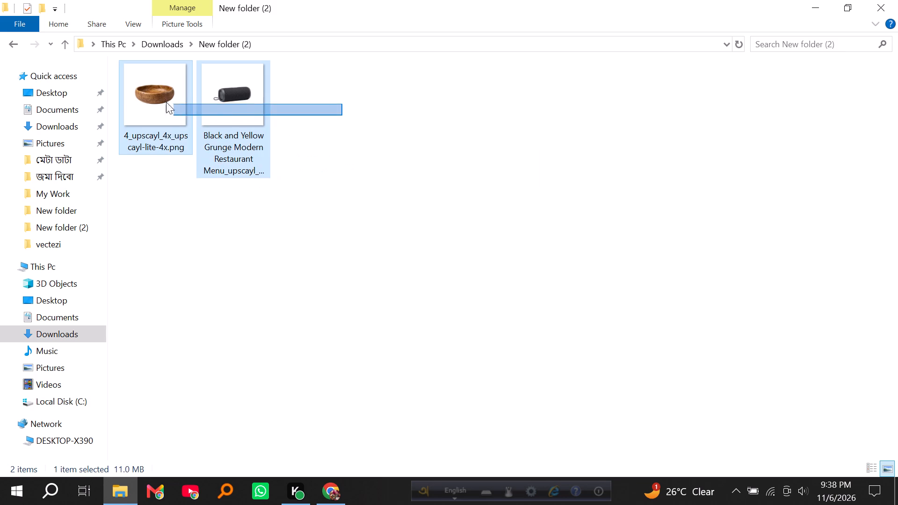
{"action": "left_click_drag", "start_coordinate": [166, 102], "coordinate": [159, 100]}
{"action": "key", "text": "Delete"}
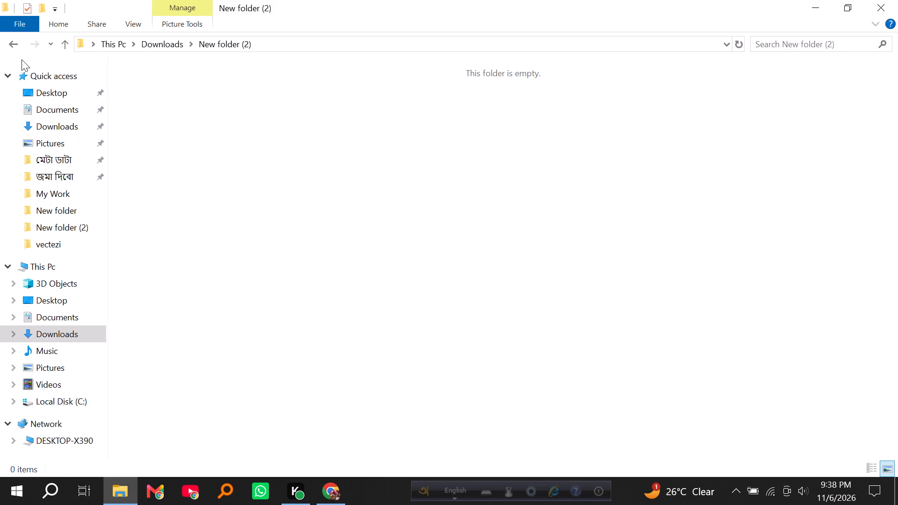
Look over the folders in Downloads and recheck the upscaled images nested inside New folder.
{"action": "left_click", "coordinate": [13, 44]}
{"action": "scroll", "coordinate": [454, 203], "scroll_direction": "down", "scroll_amount": 2}
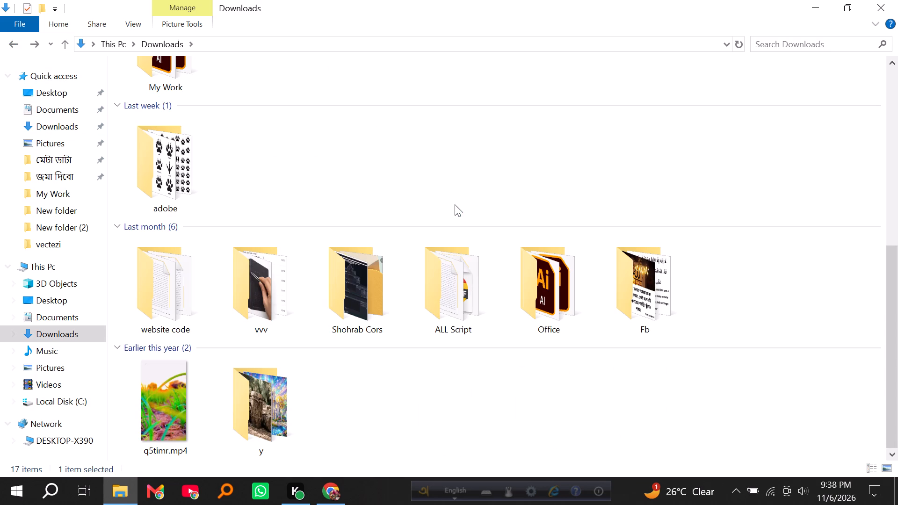
{"action": "scroll", "coordinate": [455, 205], "scroll_direction": "up", "scroll_amount": 4}
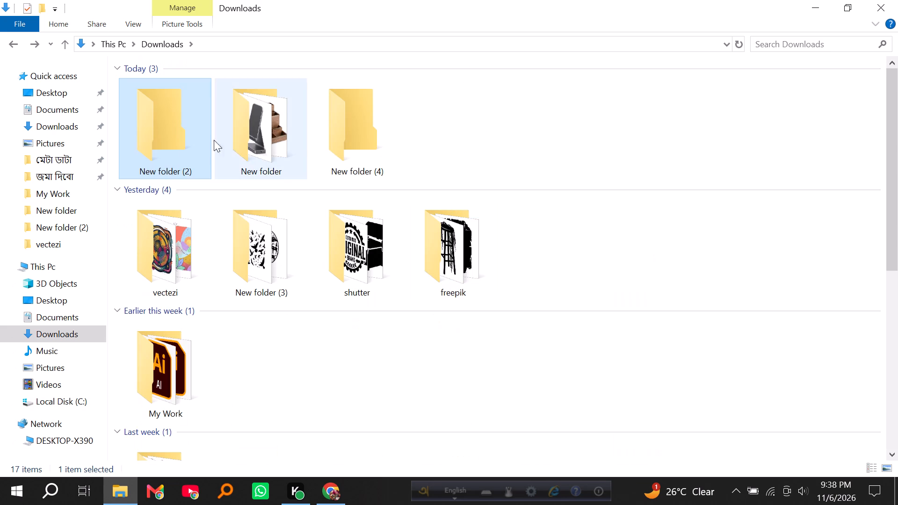
{"action": "left_click", "coordinate": [167, 146]}
{"action": "left_click", "coordinate": [338, 151]}
{"action": "left_click", "coordinate": [449, 148]}
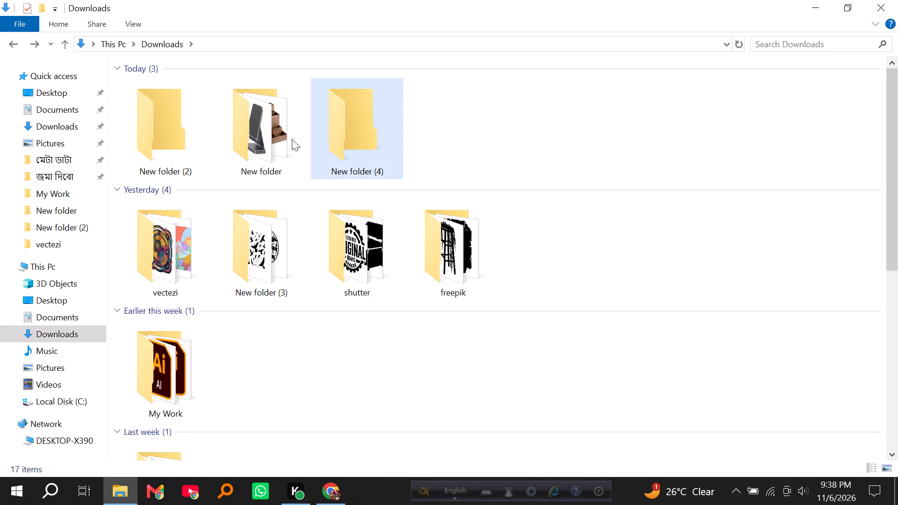
{"action": "double_click", "coordinate": [268, 136]}
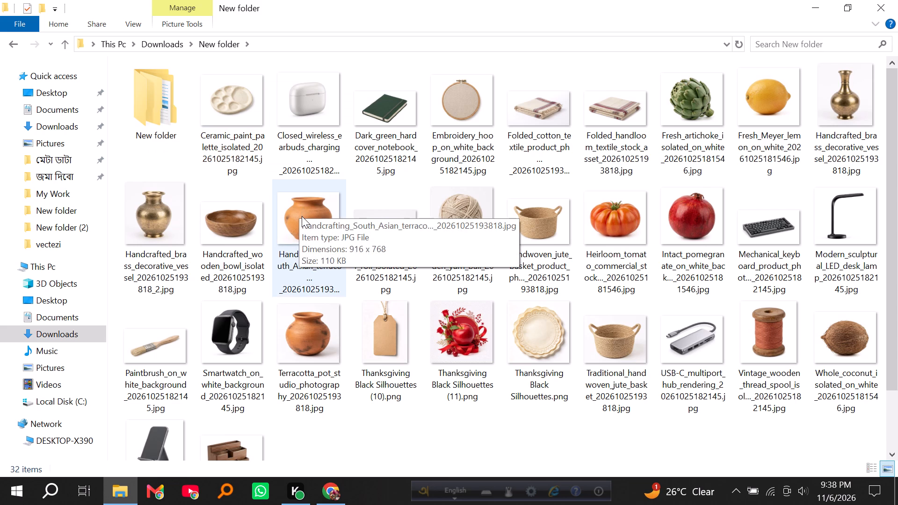
{"action": "double_click", "coordinate": [175, 103]}
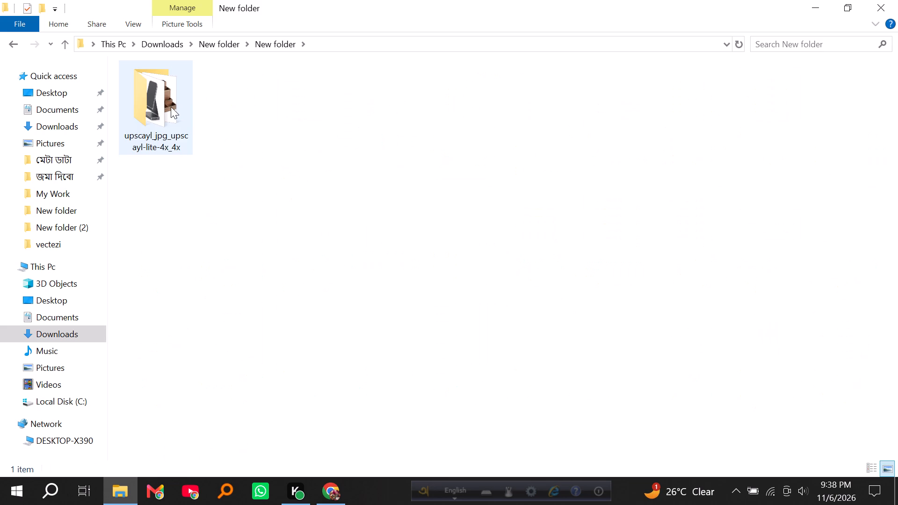
{"action": "double_click", "coordinate": [171, 107]}
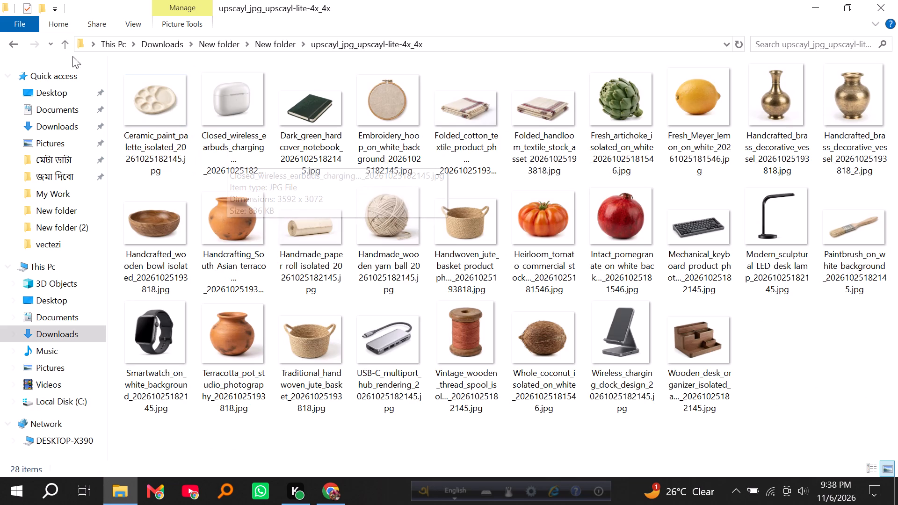
{"action": "left_click", "coordinate": [12, 43]}
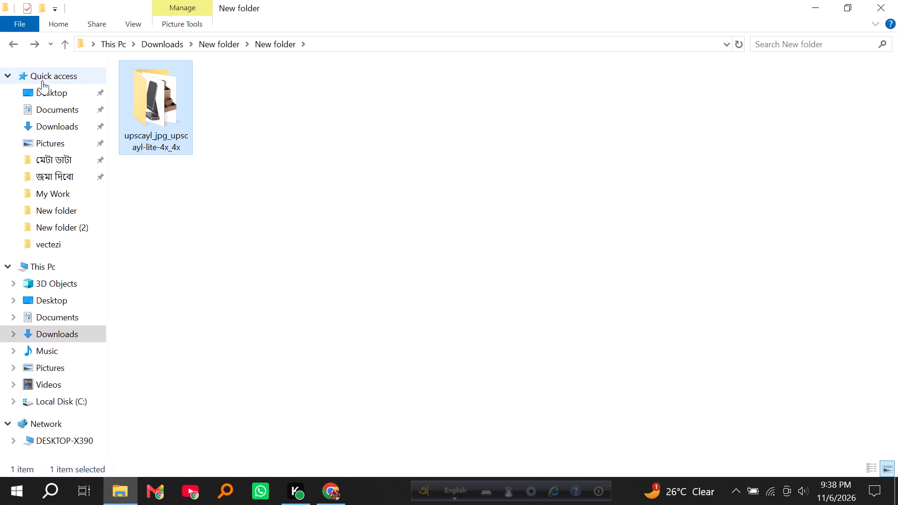
{"action": "left_click", "coordinate": [14, 43]}
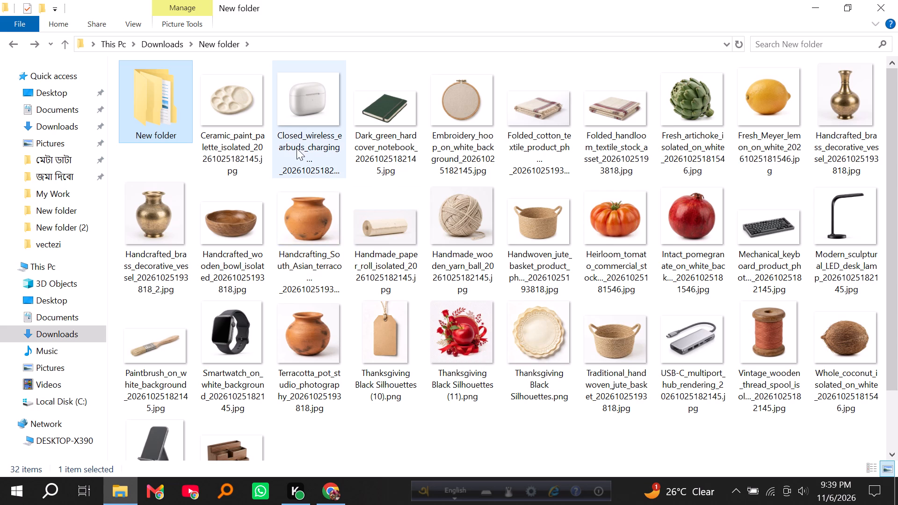
Reopen the upscayl_jpg_upscayl-lite-4x_4x folder and preview the USB-C multiport hub image.
{"action": "double_click", "coordinate": [165, 105]}
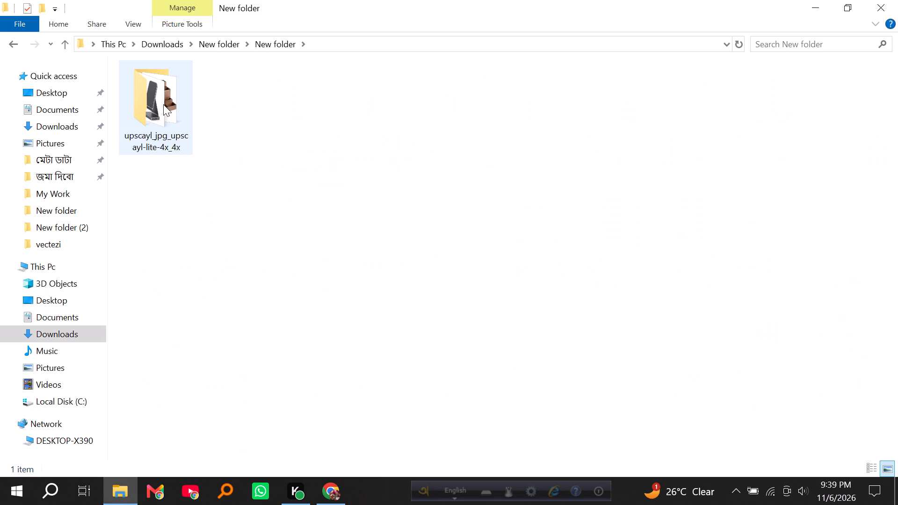
{"action": "double_click", "coordinate": [163, 104]}
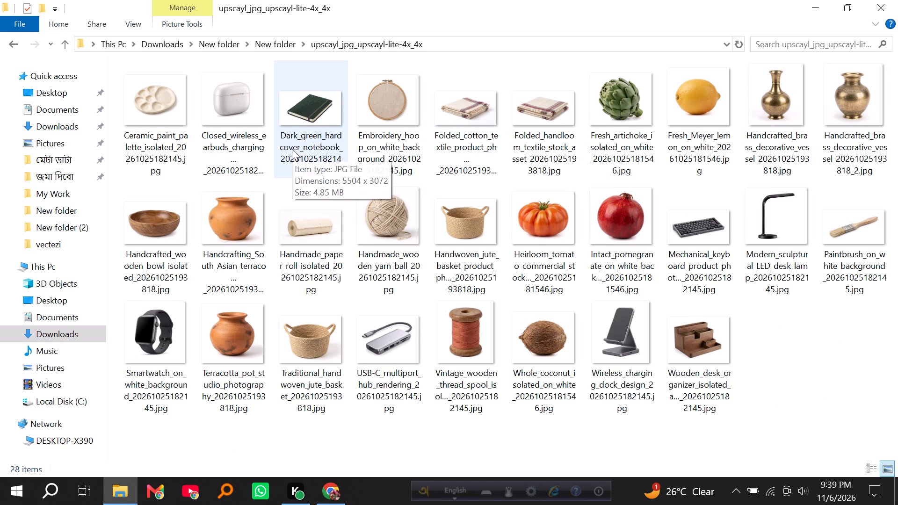
{"action": "double_click", "coordinate": [372, 344]}
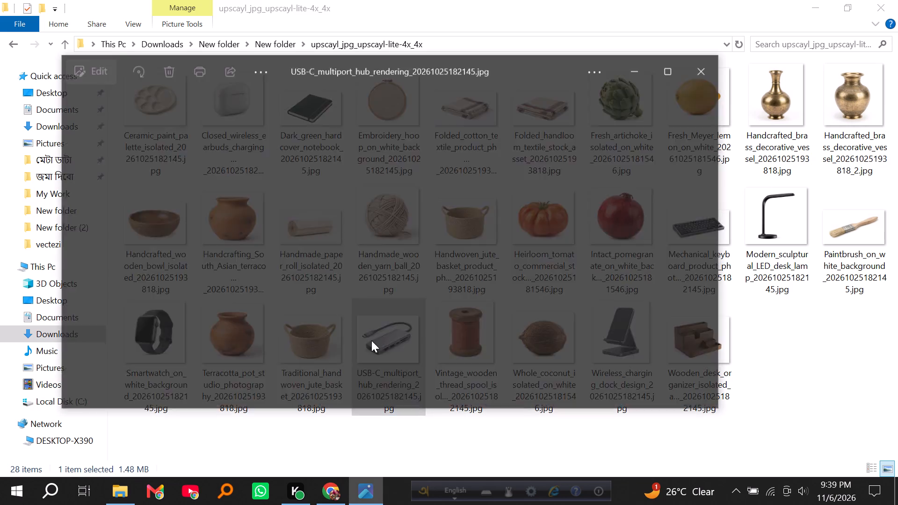
{"action": "left_click", "coordinate": [699, 71]}
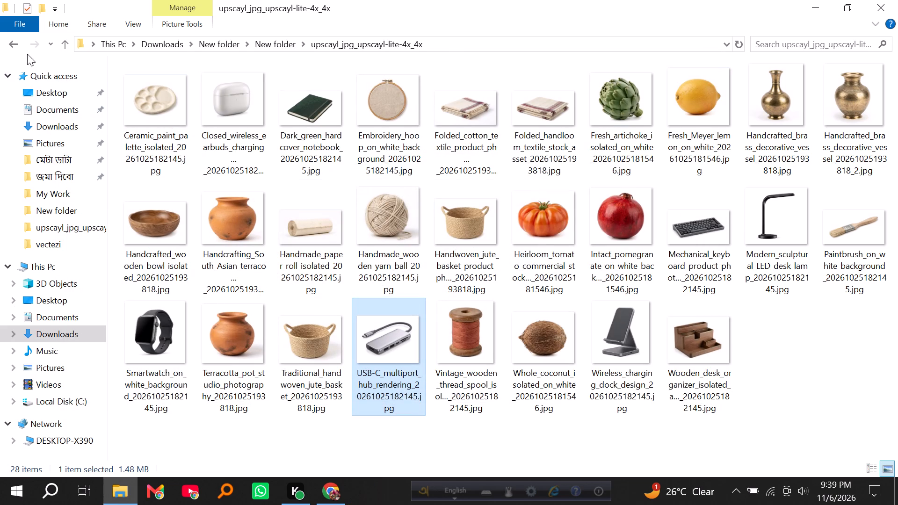
{"action": "left_click", "coordinate": [15, 43]}
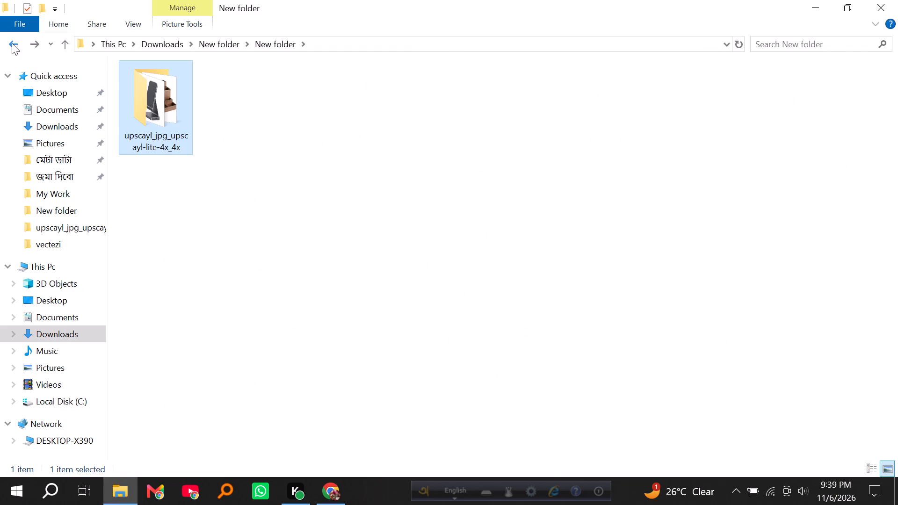
{"action": "left_click", "coordinate": [12, 43]}
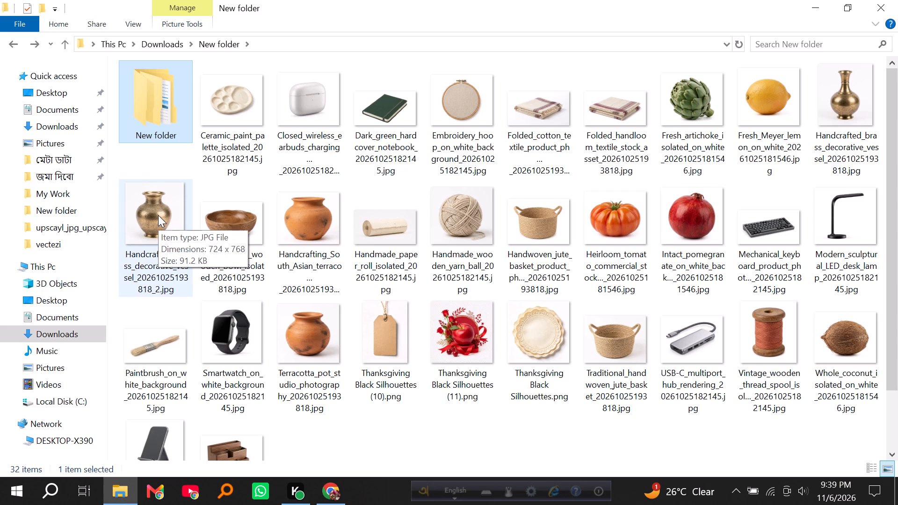
Recheck the upscaled images in the upscayl_jpg_upscayl-lite-4x_4x folder nested inside New folder.
{"action": "double_click", "coordinate": [159, 125]}
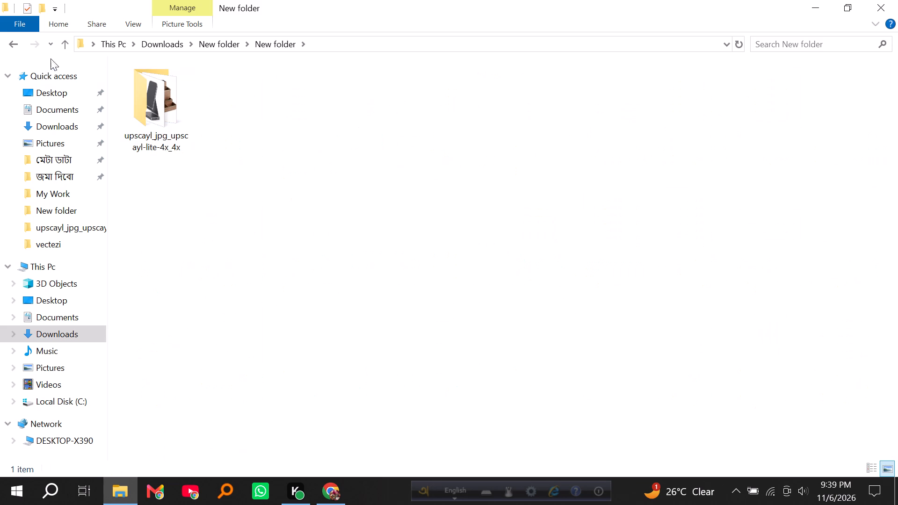
{"action": "left_click", "coordinate": [14, 41]}
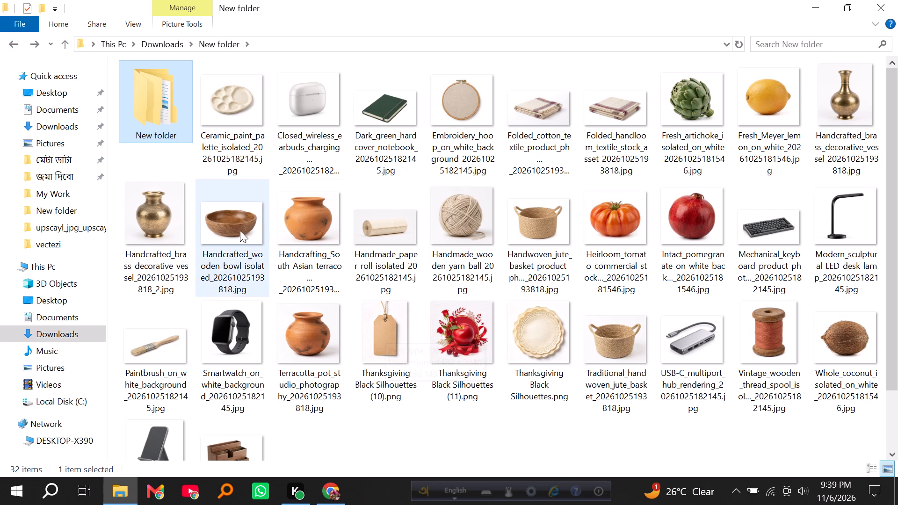
{"action": "left_click", "coordinate": [151, 117]}
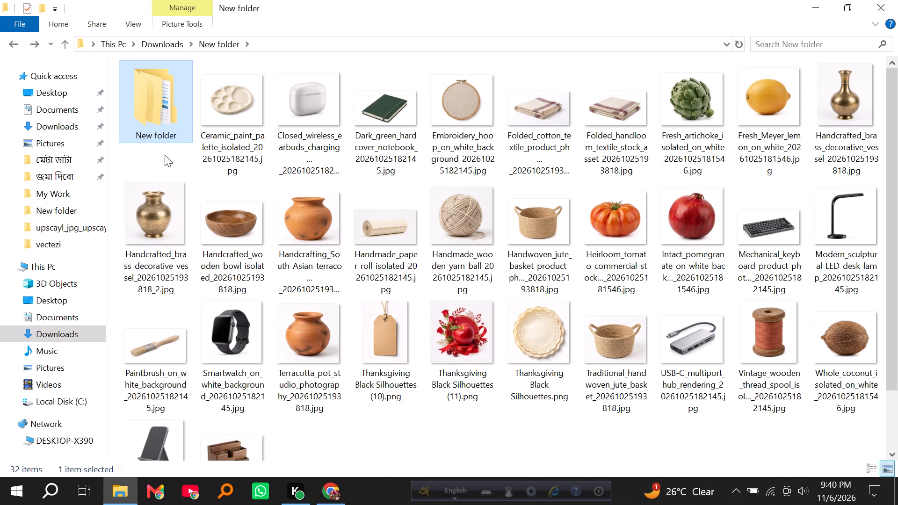
{"action": "left_click", "coordinate": [165, 161]}
{"action": "double_click", "coordinate": [158, 118]}
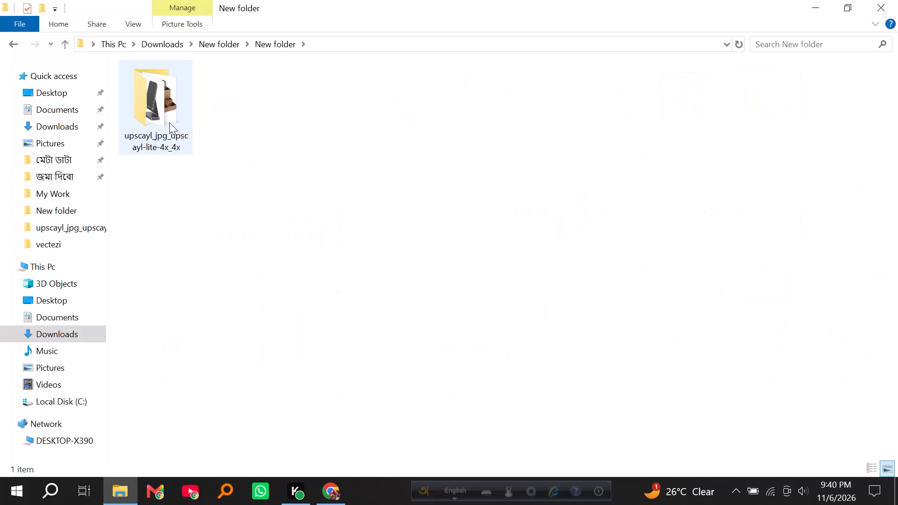
{"action": "double_click", "coordinate": [161, 113]}
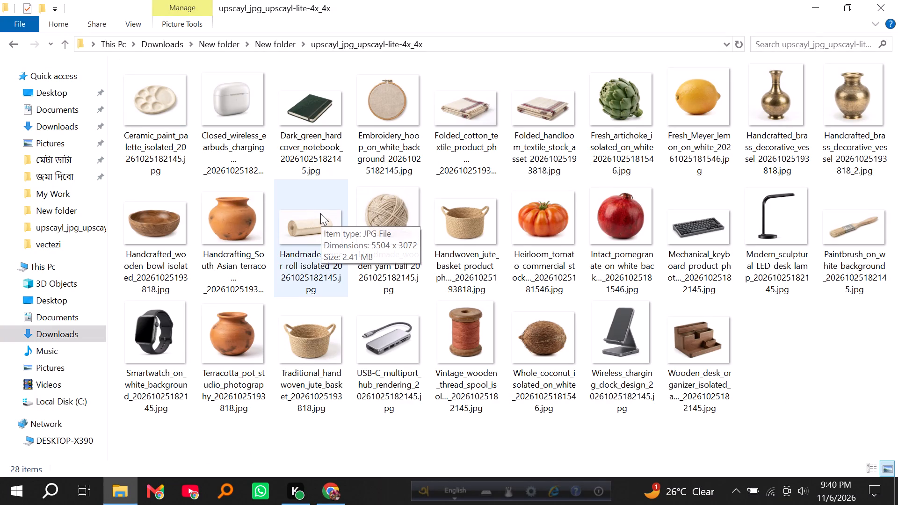
{"action": "left_click", "coordinate": [320, 213]}
{"action": "right_click", "coordinate": [320, 213]}
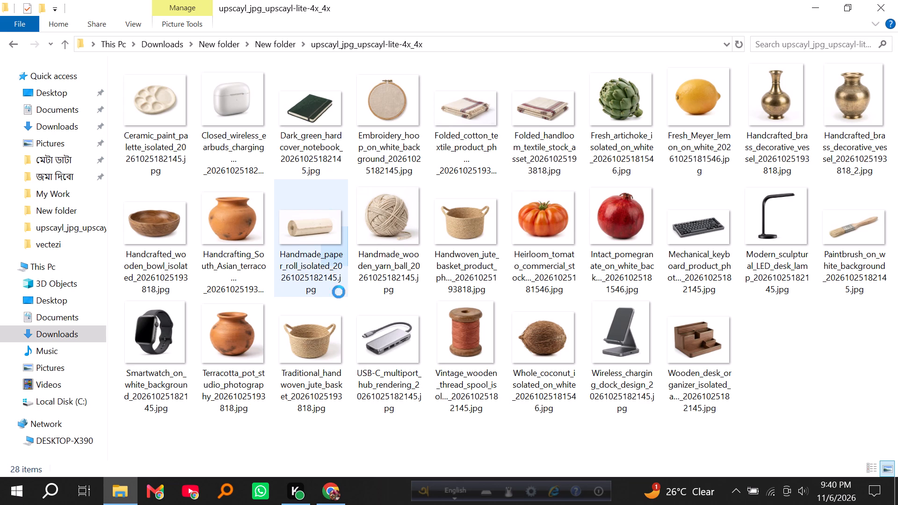
{"action": "left_click", "coordinate": [265, 415]}
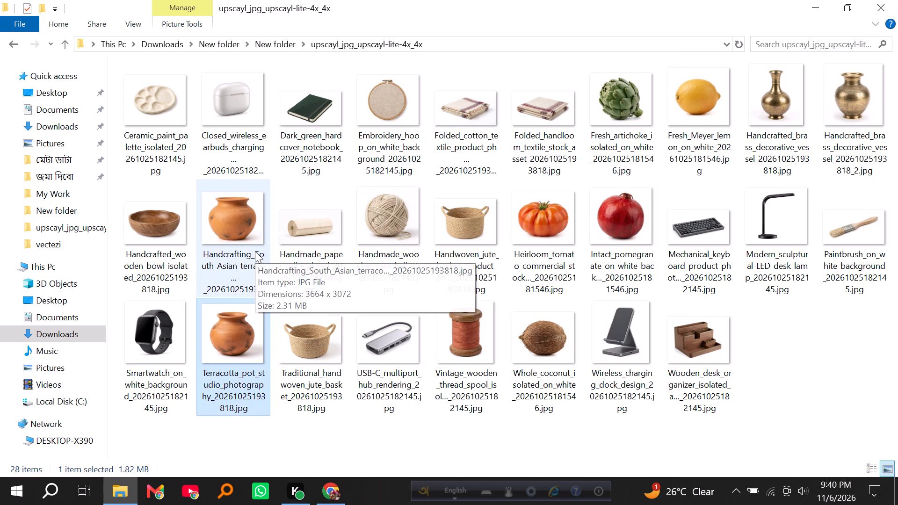
{"action": "left_click", "coordinate": [11, 43]}
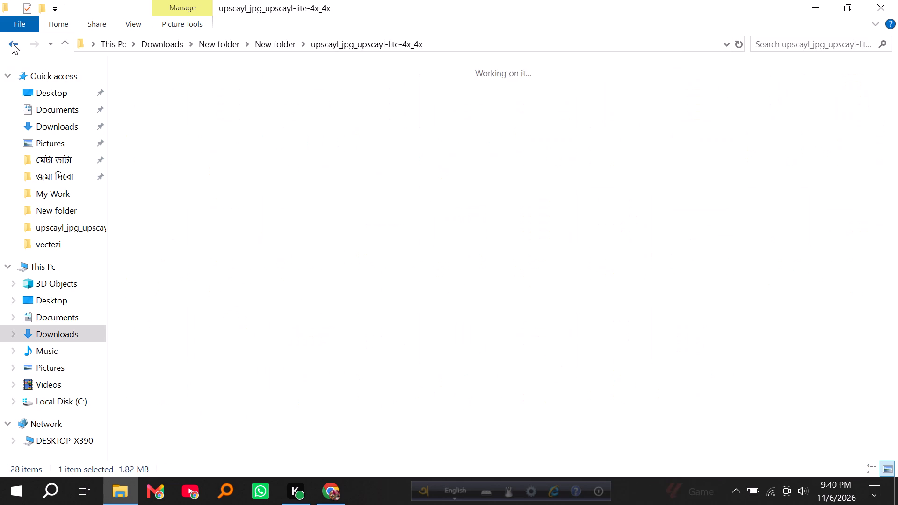
{"action": "left_click", "coordinate": [12, 45]}
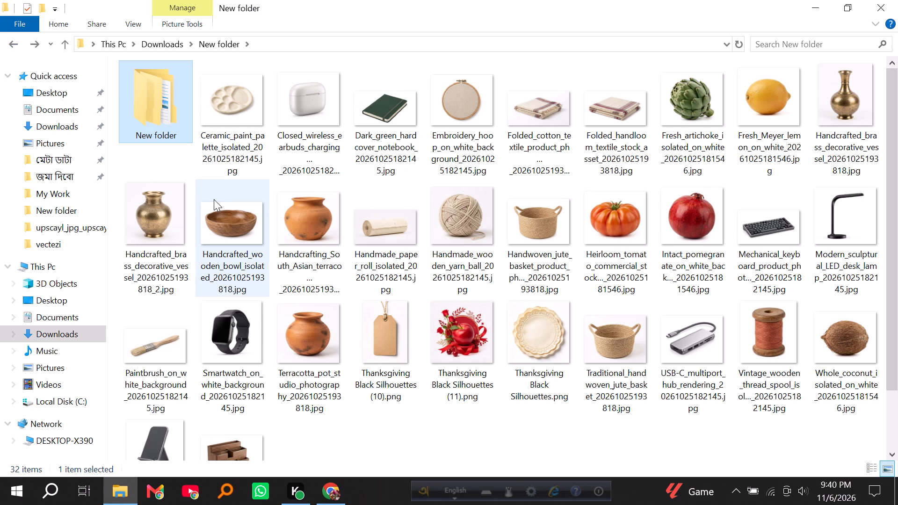
Delete the nested New folder holding the upscaled images from New folder in Downloads.
{"action": "left_click", "coordinate": [224, 197]}
{"action": "left_click", "coordinate": [156, 120]}
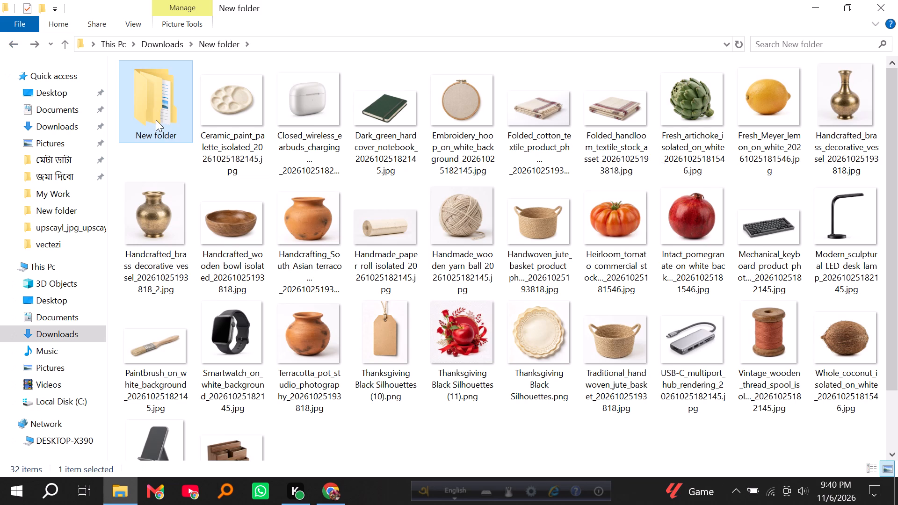
{"action": "key", "text": "Delete"}
Look over the vectezi folder in Downloads and the images remaining in New folder.
{"action": "left_click", "coordinate": [80, 129]}
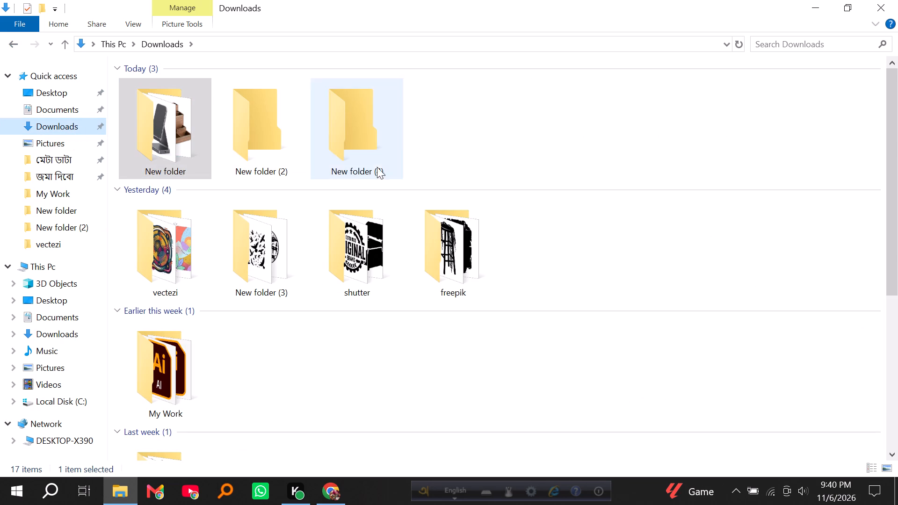
{"action": "left_click", "coordinate": [418, 150]}
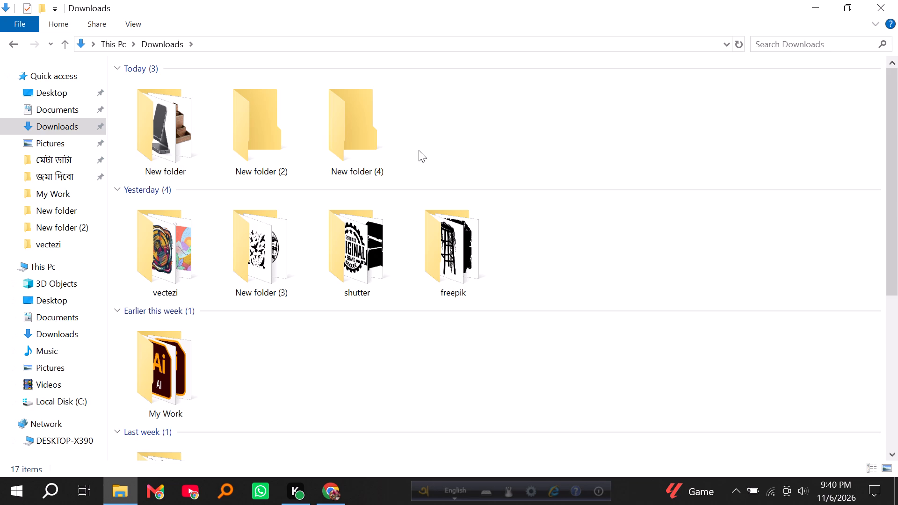
{"action": "double_click", "coordinate": [189, 258]}
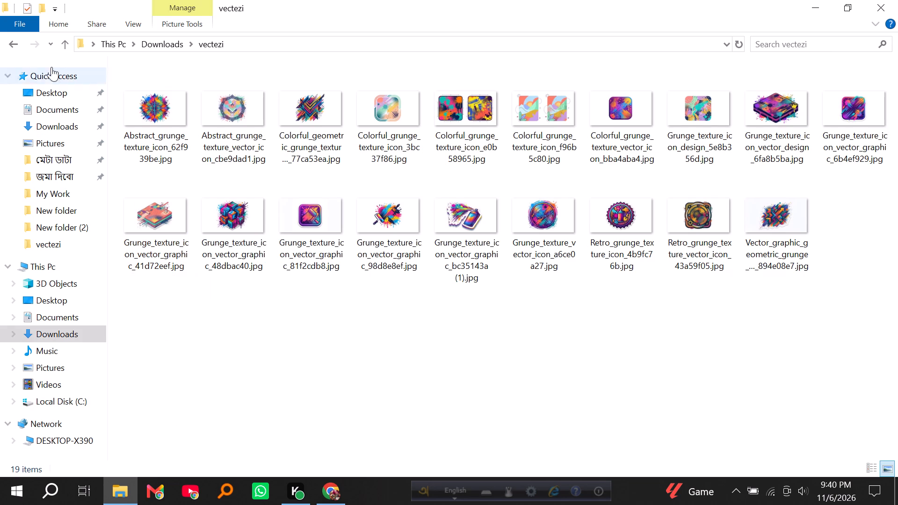
{"action": "left_click", "coordinate": [16, 43]}
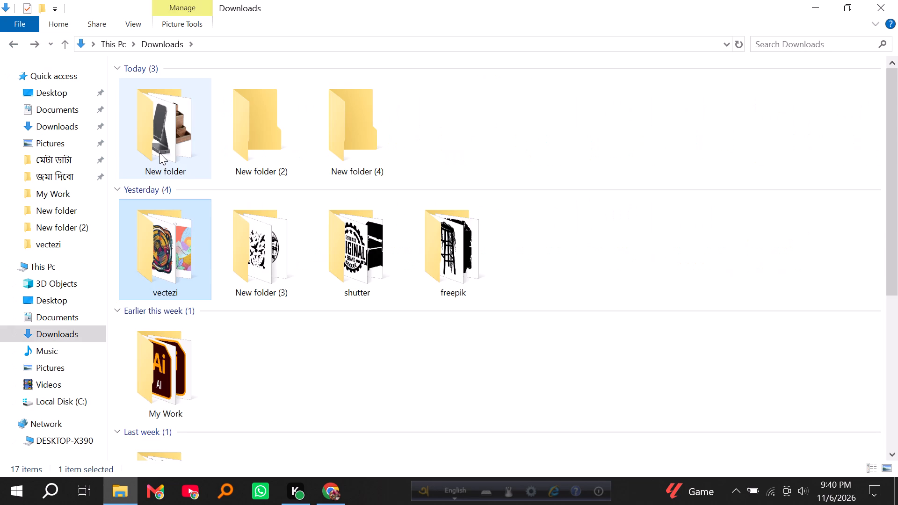
{"action": "double_click", "coordinate": [159, 153]}
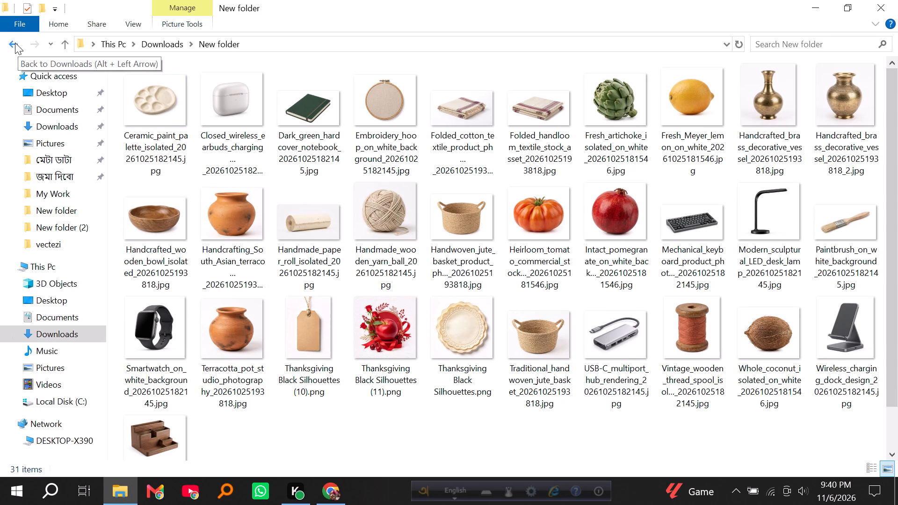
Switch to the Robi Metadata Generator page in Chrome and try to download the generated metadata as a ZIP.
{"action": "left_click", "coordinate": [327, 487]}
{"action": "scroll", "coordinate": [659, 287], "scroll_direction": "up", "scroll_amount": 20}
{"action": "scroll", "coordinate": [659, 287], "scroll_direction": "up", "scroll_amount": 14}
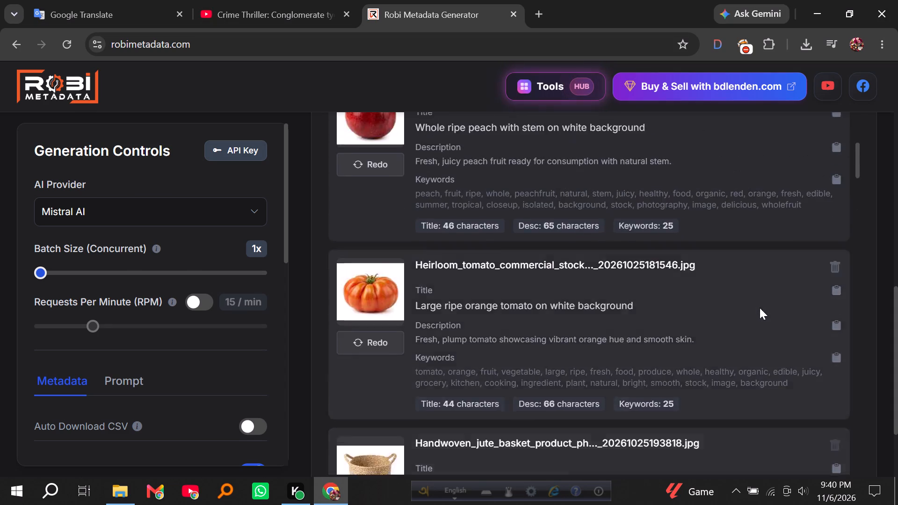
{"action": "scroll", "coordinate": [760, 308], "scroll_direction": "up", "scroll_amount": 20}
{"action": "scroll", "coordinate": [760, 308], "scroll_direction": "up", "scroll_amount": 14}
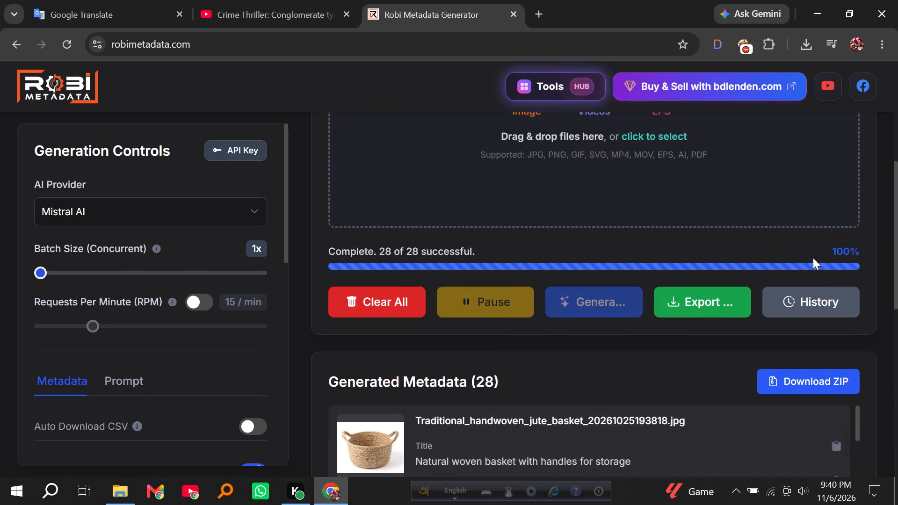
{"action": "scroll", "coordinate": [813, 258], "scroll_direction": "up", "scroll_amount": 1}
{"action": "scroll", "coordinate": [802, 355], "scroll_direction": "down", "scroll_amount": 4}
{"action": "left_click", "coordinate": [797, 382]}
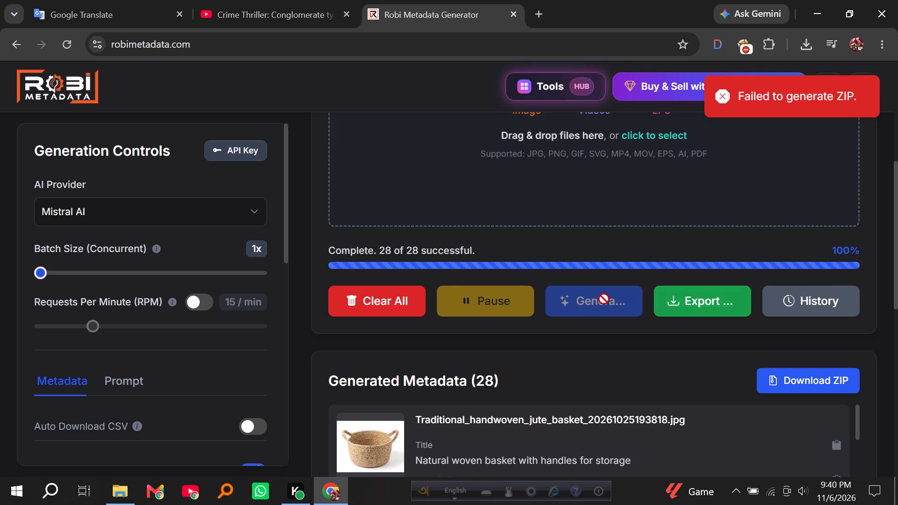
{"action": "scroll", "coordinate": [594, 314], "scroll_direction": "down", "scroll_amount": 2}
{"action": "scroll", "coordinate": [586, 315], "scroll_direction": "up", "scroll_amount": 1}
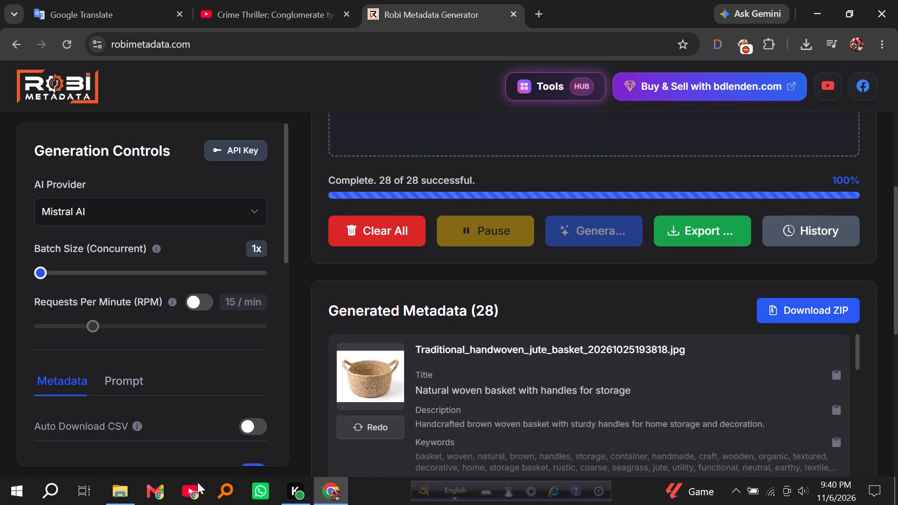
In File Explorer, delete every image in Downloads' New folder except Thanksgiving Black Silhouettes (10).png and (11).png.
{"action": "left_click", "coordinate": [127, 492]}
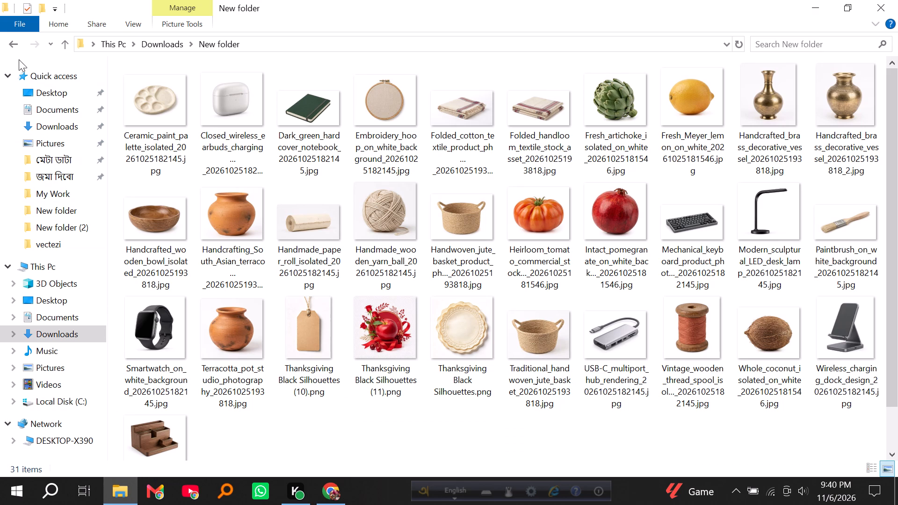
{"action": "left_click", "coordinate": [12, 43]}
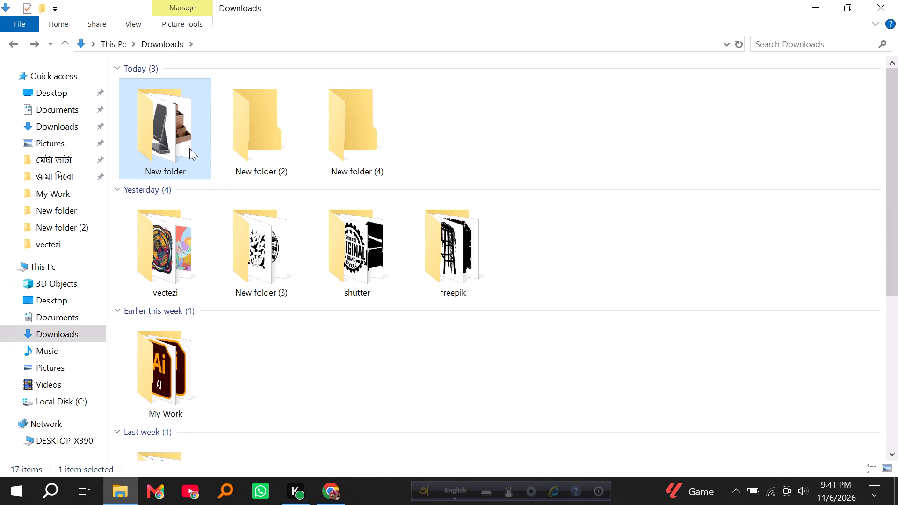
{"action": "double_click", "coordinate": [189, 148]}
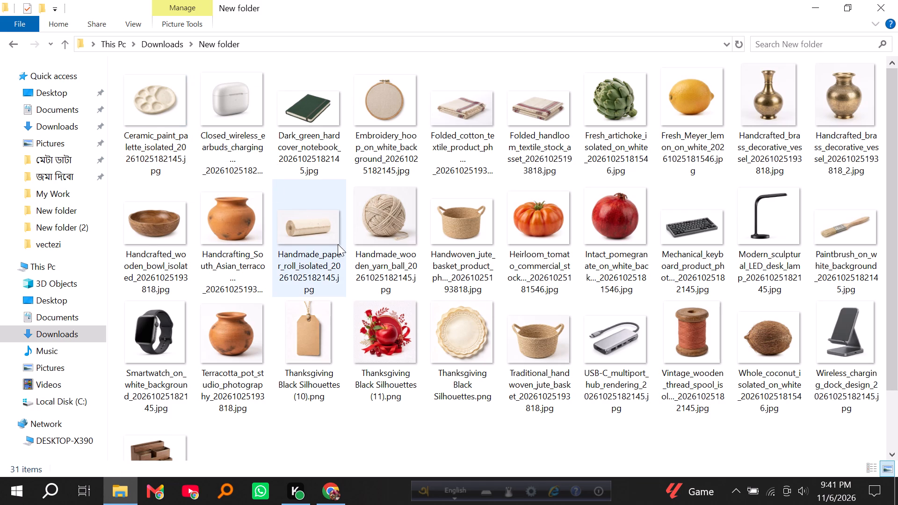
{"action": "key", "text": "ctrl+a"}
{"action": "left_click", "coordinate": [386, 348], "text": "ctrl"}
{"action": "left_click", "coordinate": [311, 370], "text": "ctrl"}
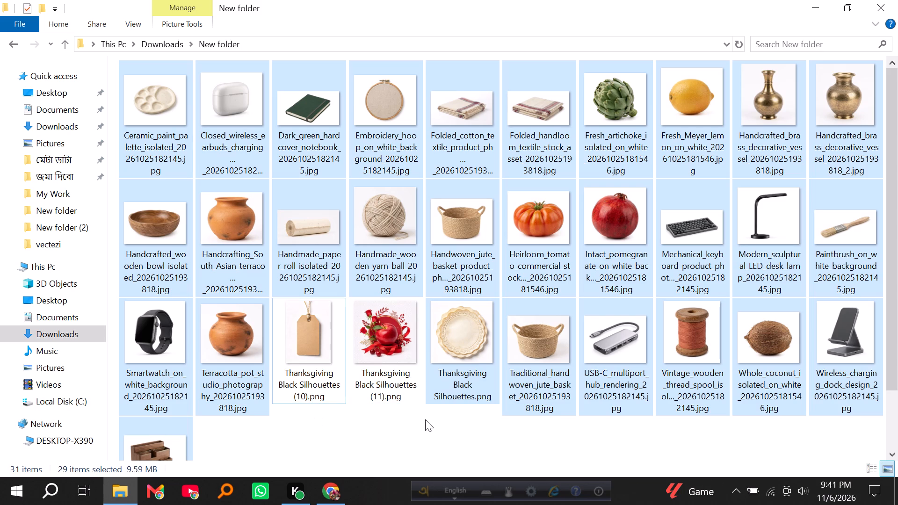
{"action": "key", "text": "Delete"}
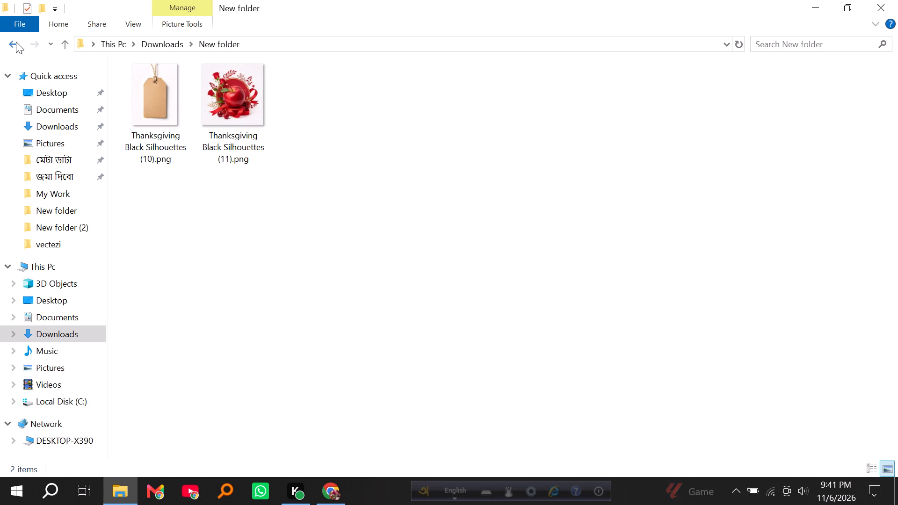
Open the vectezi folder in Downloads and preview Abstract_grunge_texture_icon_62f939be.jpg up close.
{"action": "left_click", "coordinate": [14, 42]}
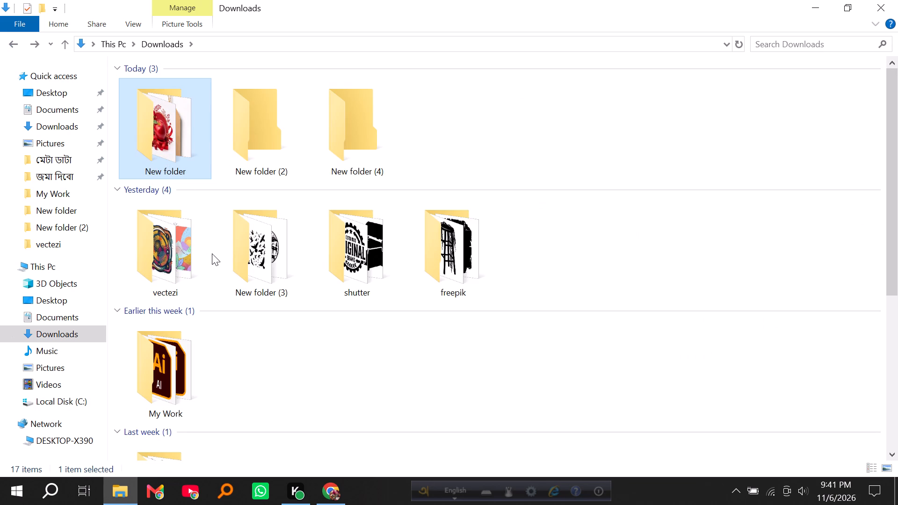
{"action": "double_click", "coordinate": [188, 269]}
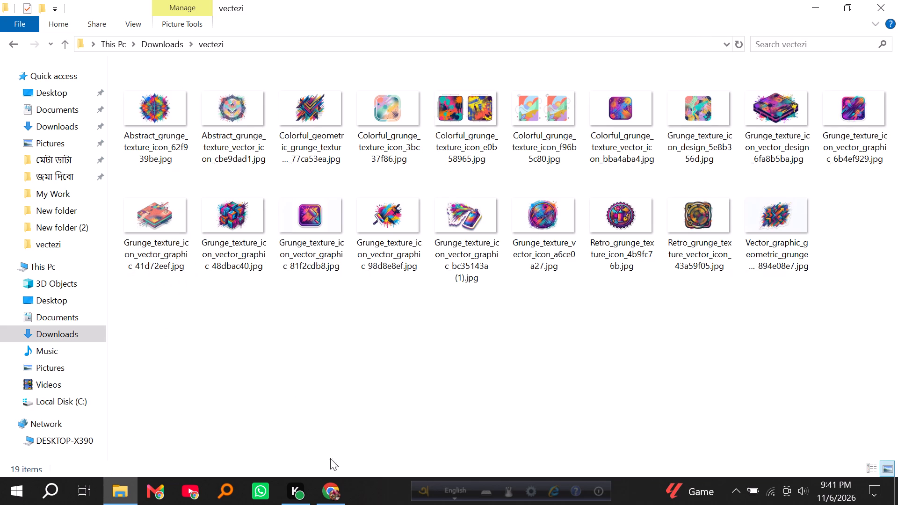
{"action": "double_click", "coordinate": [164, 134]}
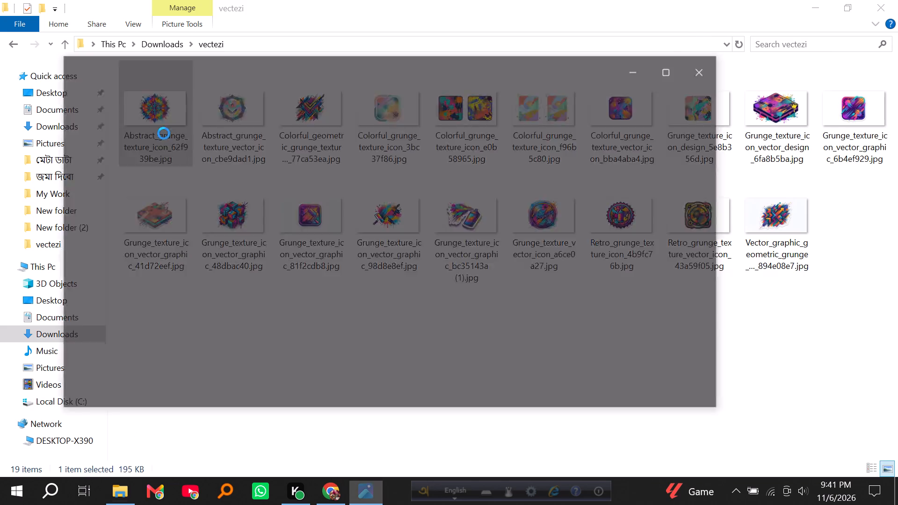
{"action": "scroll", "coordinate": [322, 218], "scroll_direction": "up", "scroll_amount": 5}
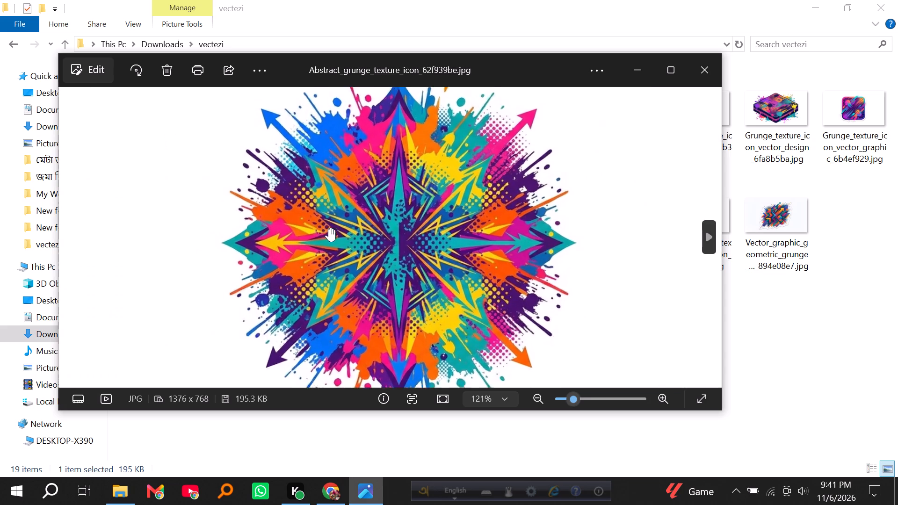
{"action": "scroll", "coordinate": [329, 228], "scroll_direction": "up", "scroll_amount": 3}
{"action": "left_click", "coordinate": [705, 72]}
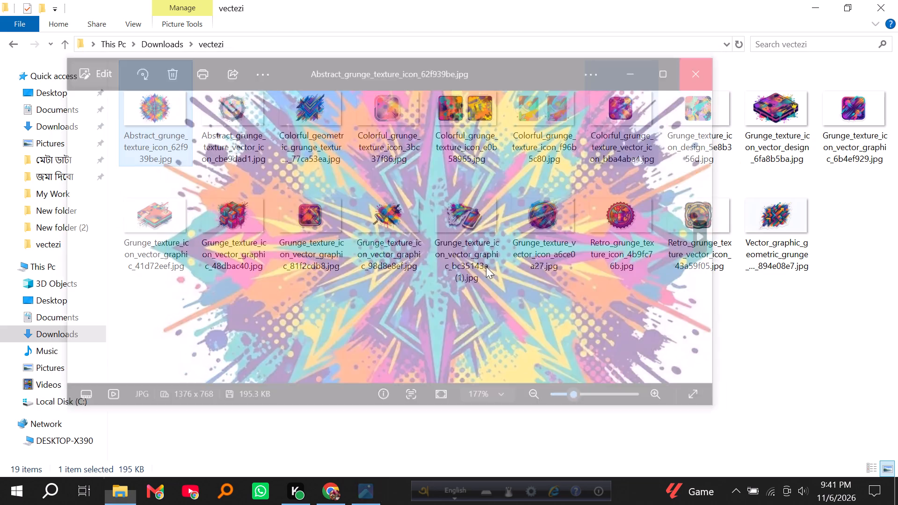
Open the জমা দিবো folder in Pictures and inspect the details of 1.jpg at close range.
{"action": "left_click", "coordinate": [58, 141]}
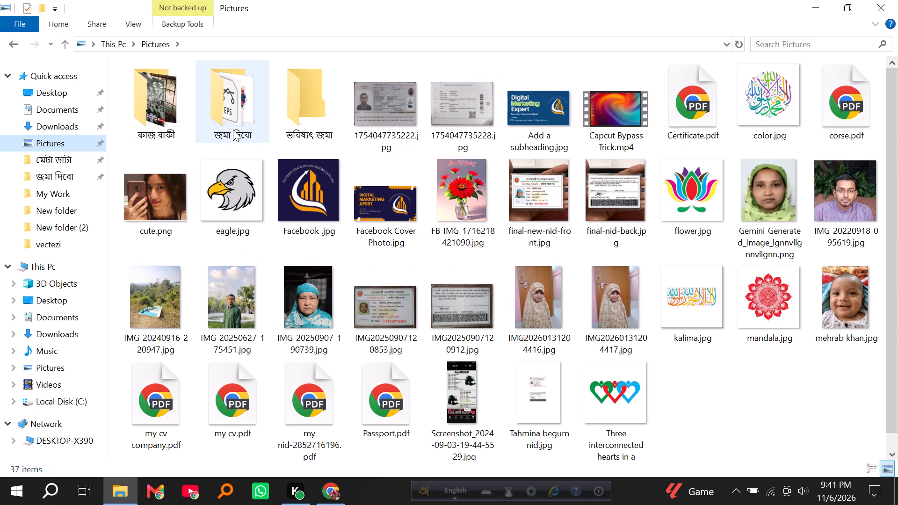
{"action": "double_click", "coordinate": [233, 130]}
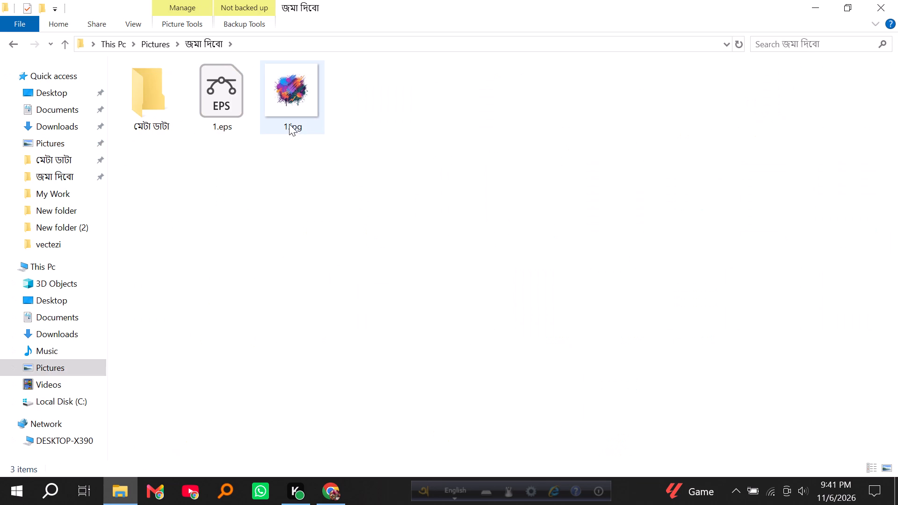
{"action": "double_click", "coordinate": [289, 123]}
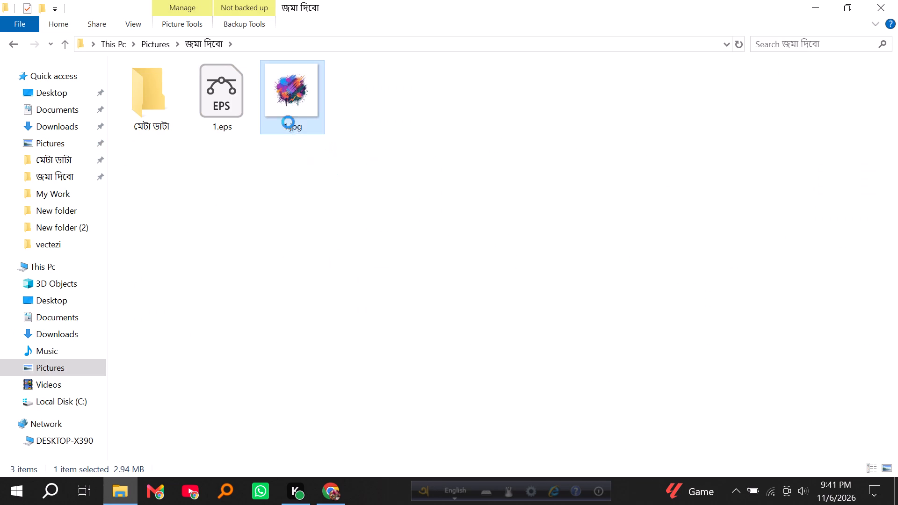
{"action": "scroll", "coordinate": [384, 266], "scroll_direction": "up", "scroll_amount": 8}
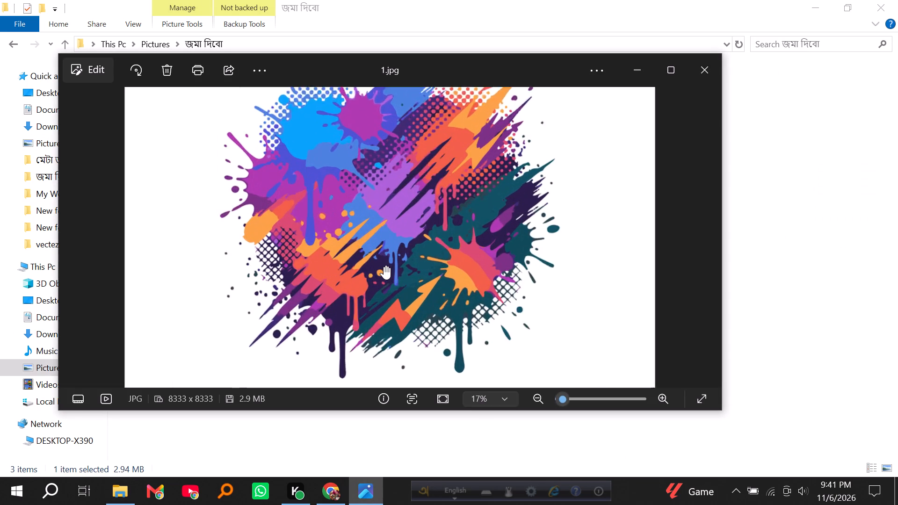
{"action": "scroll", "coordinate": [384, 266], "scroll_direction": "up", "scroll_amount": 8}
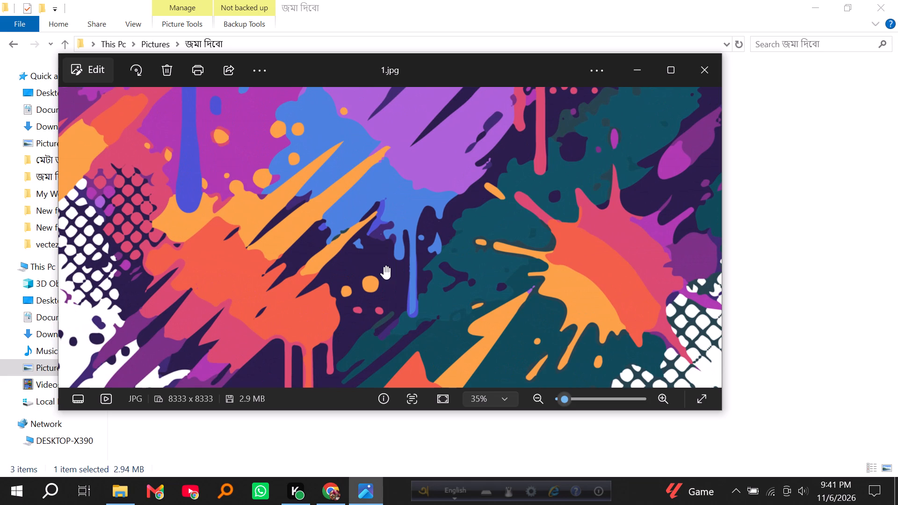
{"action": "scroll", "coordinate": [481, 238], "scroll_direction": "up", "scroll_amount": 8}
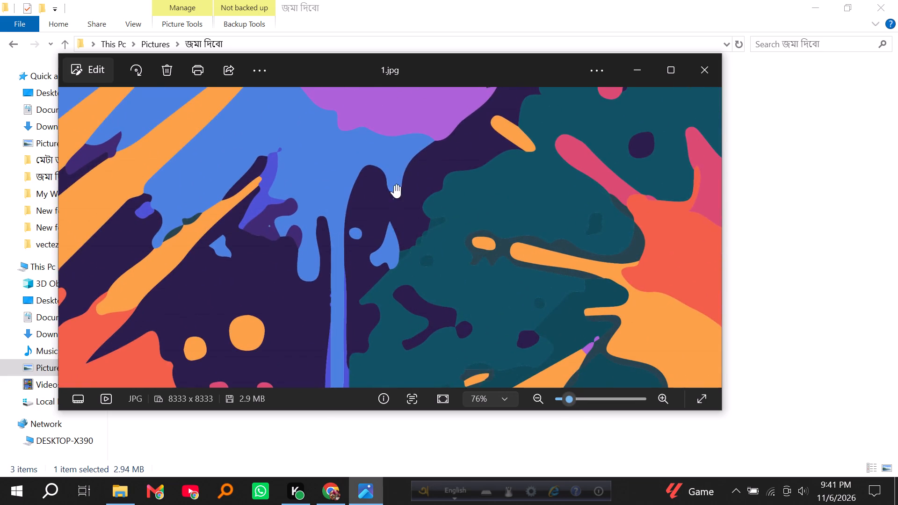
{"action": "left_click_drag", "start_coordinate": [397, 189], "coordinate": [412, 297]}
{"action": "left_click", "coordinate": [705, 73]}
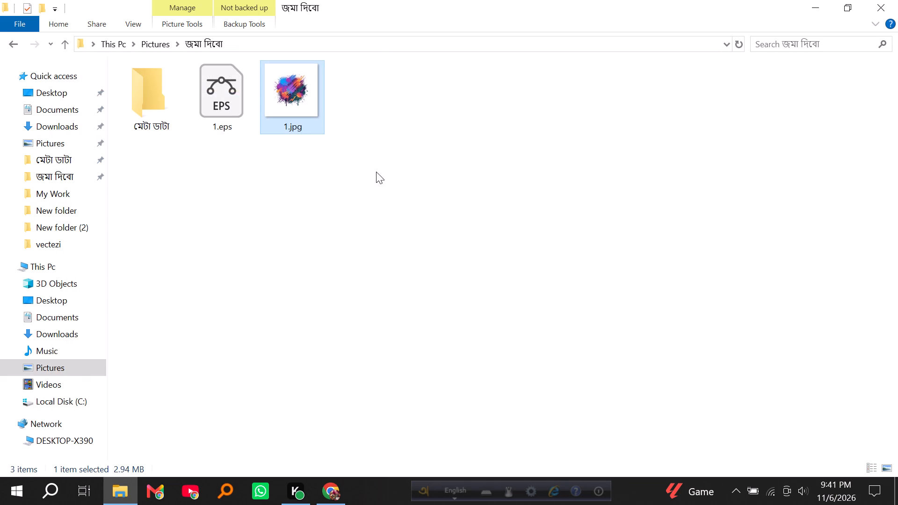
{"action": "left_click", "coordinate": [349, 144]}
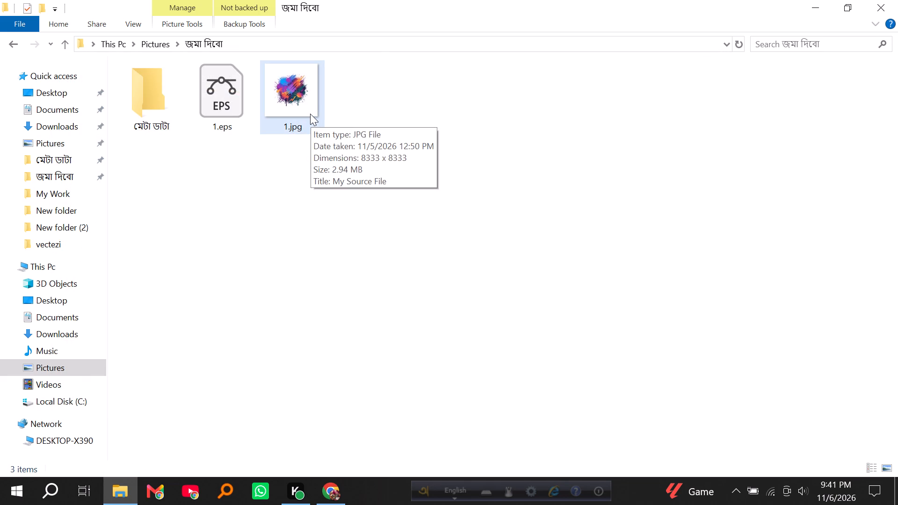
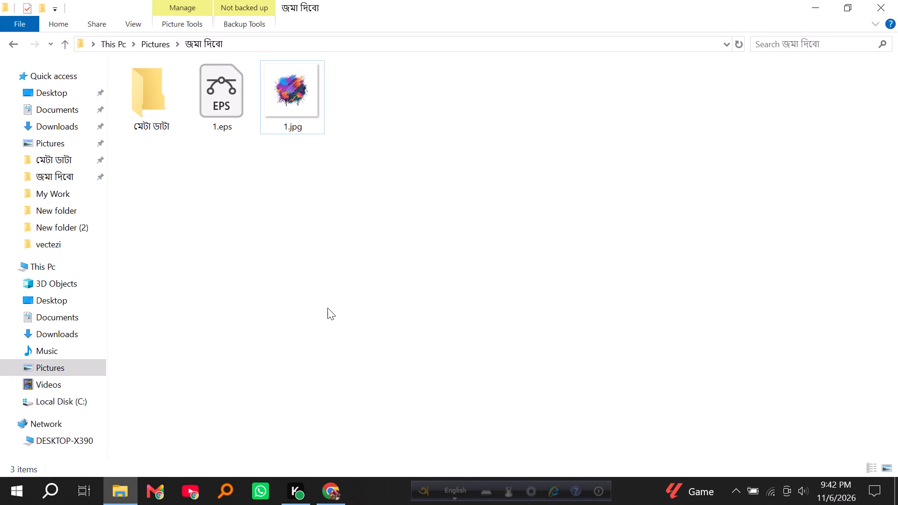
Open 1.jpg in the জমা দিবো folder and examine the splatter artwork up close.
{"action": "left_click", "coordinate": [308, 128]}
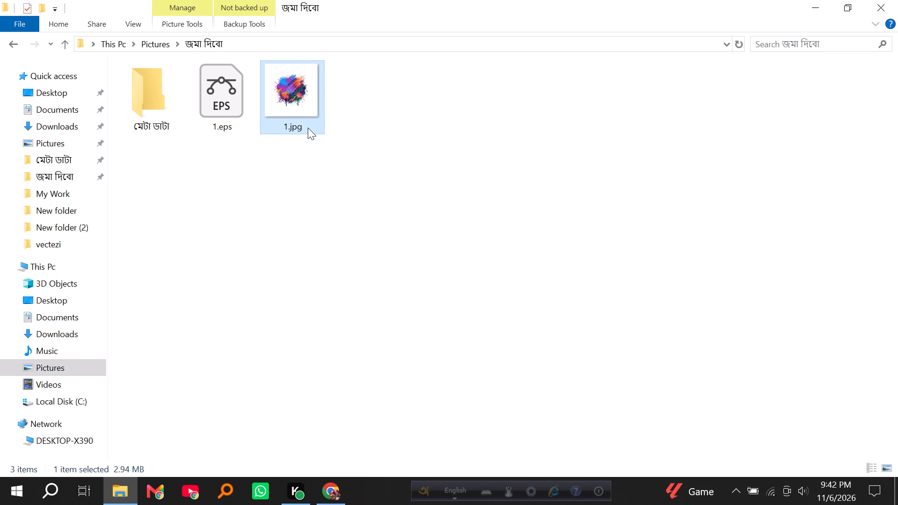
{"action": "left_click", "coordinate": [314, 156]}
{"action": "double_click", "coordinate": [308, 95]}
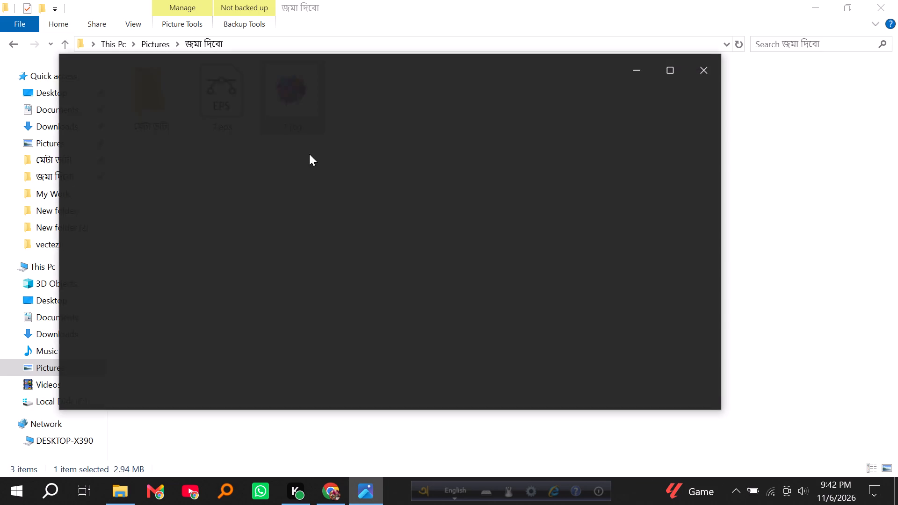
{"action": "scroll", "coordinate": [393, 245], "scroll_direction": "up", "scroll_amount": 8}
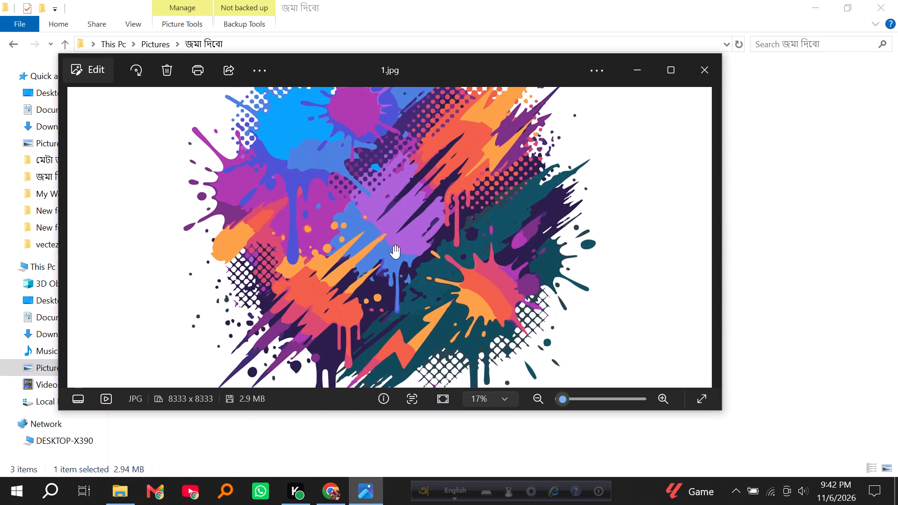
{"action": "scroll", "coordinate": [393, 245], "scroll_direction": "up", "scroll_amount": 4}
{"action": "scroll", "coordinate": [393, 245], "scroll_direction": "down", "scroll_amount": 10}
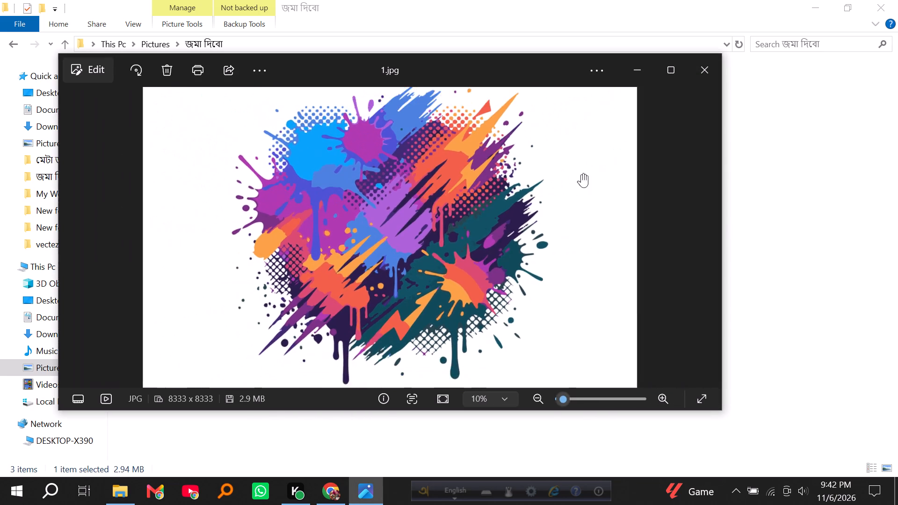
{"action": "left_click", "coordinate": [709, 69]}
{"action": "left_click", "coordinate": [335, 208]}
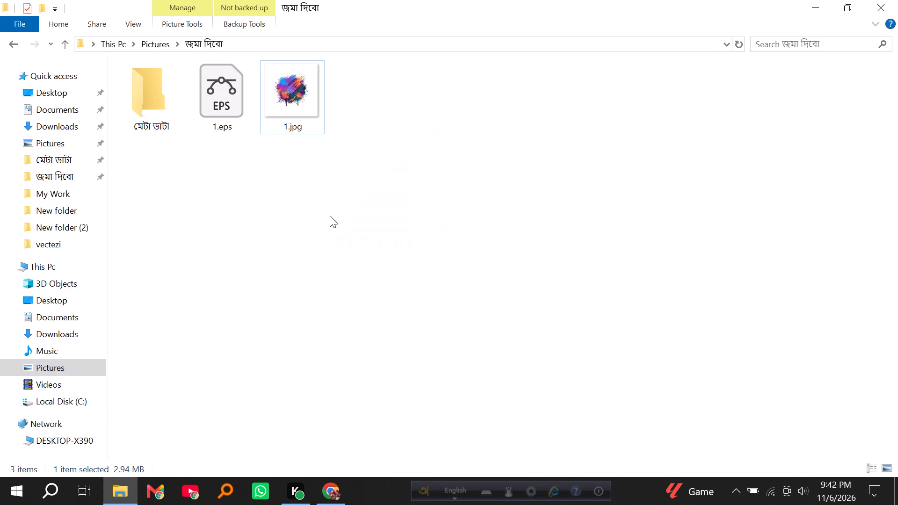
Switch to the Robi Metadata Generator page in Chrome and clear all uploaded files and current results.
{"action": "left_click", "coordinate": [331, 499]}
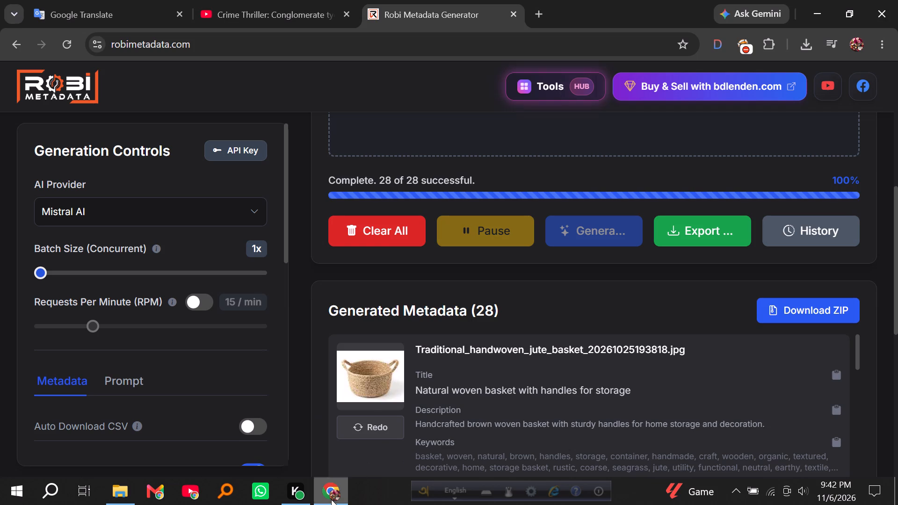
{"action": "scroll", "coordinate": [370, 384], "scroll_direction": "up", "scroll_amount": 9}
{"action": "scroll", "coordinate": [374, 379], "scroll_direction": "down", "scroll_amount": 5}
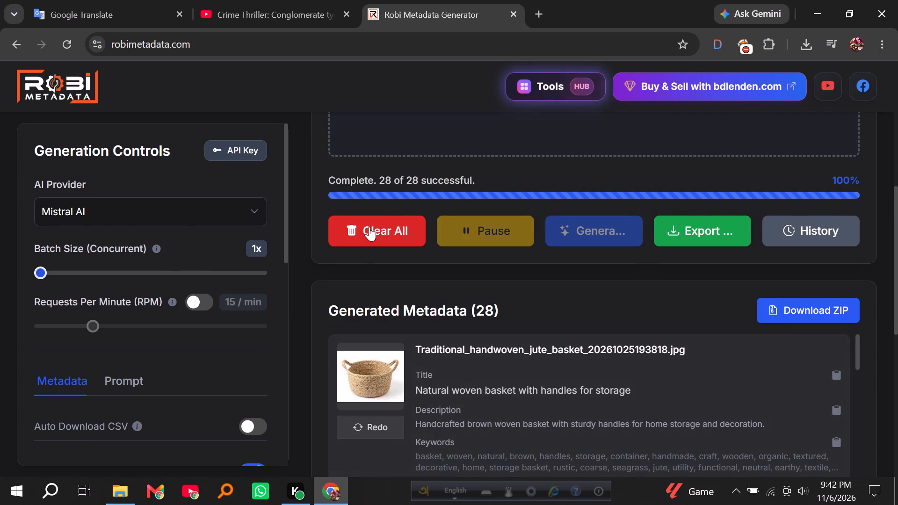
{"action": "left_click", "coordinate": [376, 229]}
{"action": "scroll", "coordinate": [466, 338], "scroll_direction": "up", "scroll_amount": 7}
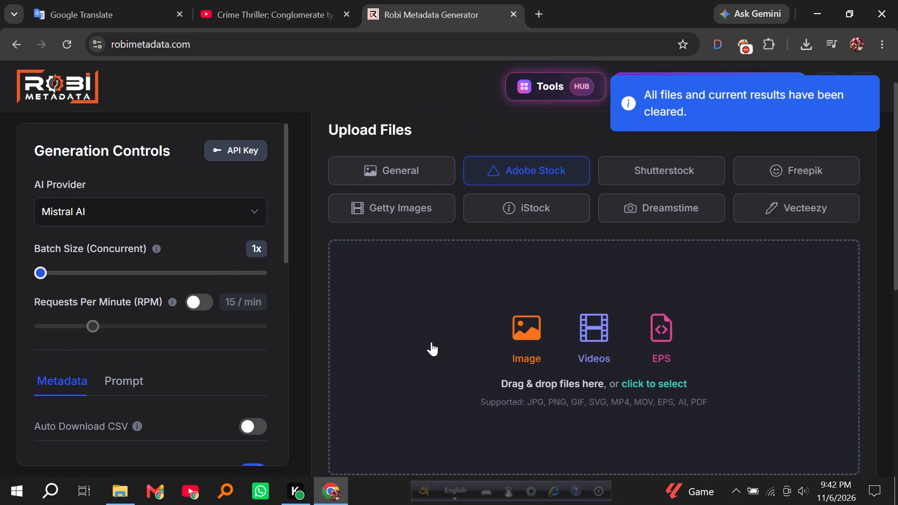
Add 1.jpg from the জমা দিবো folder in File Explorer to the Robi Metadata Generator and generate its metadata.
{"action": "left_click", "coordinate": [124, 493]}
{"action": "left_click_drag", "start_coordinate": [298, 95], "coordinate": [346, 500]}
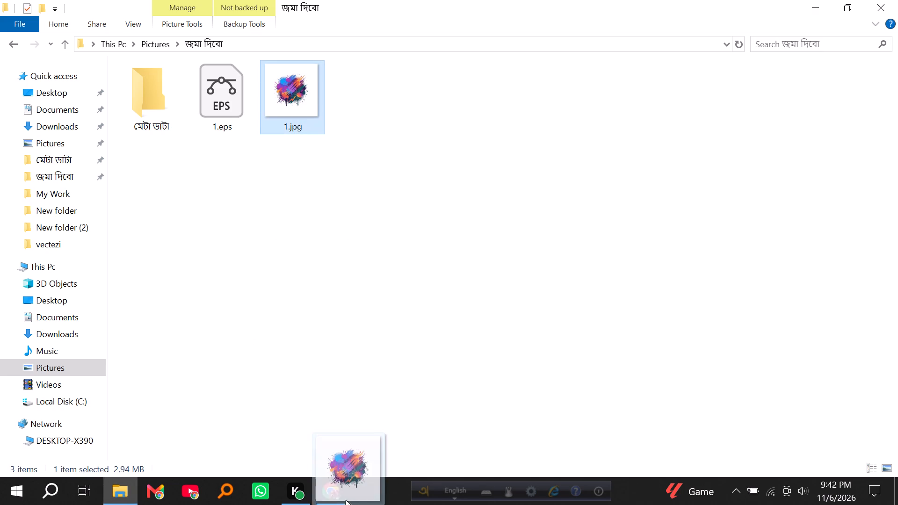
{"action": "left_click_drag", "start_coordinate": [346, 500], "coordinate": [438, 346]}
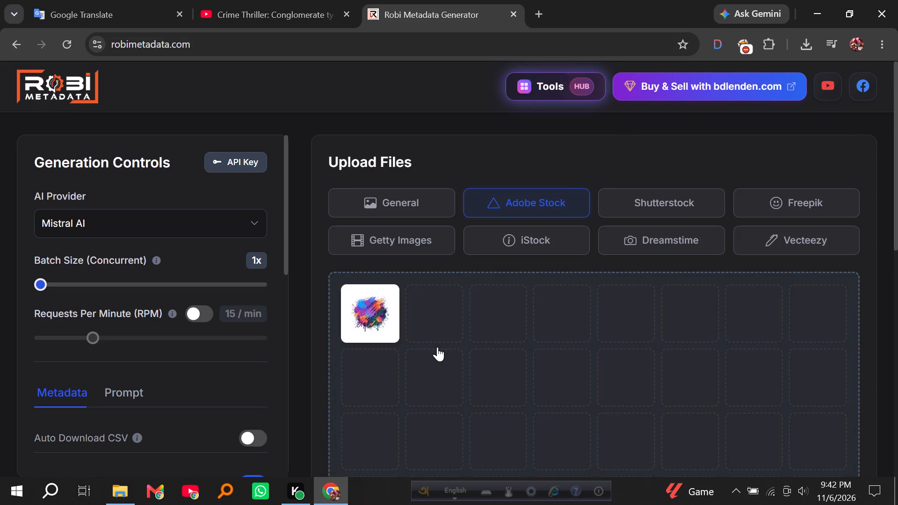
{"action": "scroll", "coordinate": [437, 354], "scroll_direction": "down", "scroll_amount": 4}
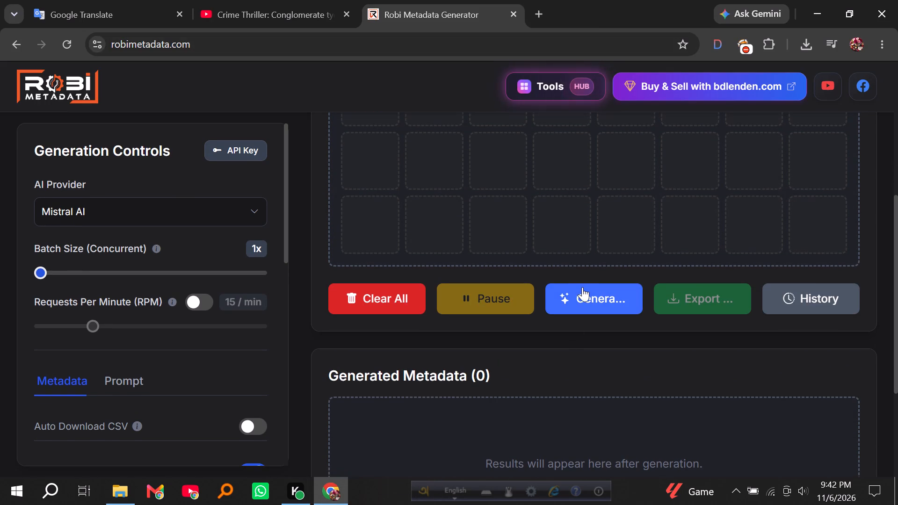
{"action": "left_click", "coordinate": [582, 293]}
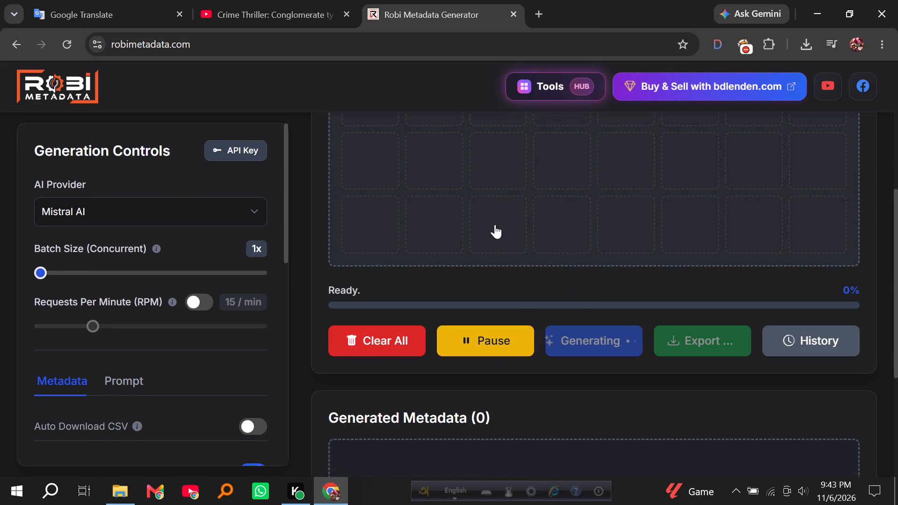
{"action": "scroll", "coordinate": [515, 281], "scroll_direction": "down", "scroll_amount": 3}
{"action": "scroll", "coordinate": [516, 285], "scroll_direction": "up", "scroll_amount": 2}
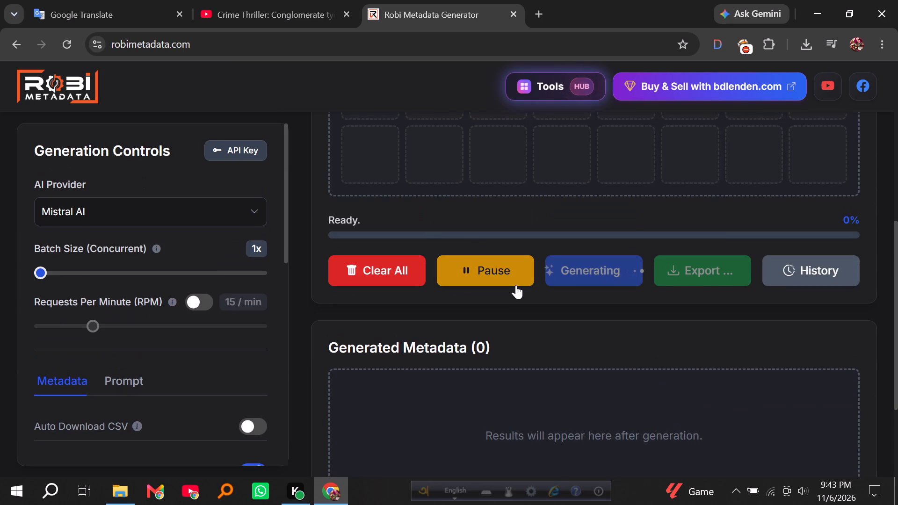
Open the Shutterstock contributor dashboard in a new tab.
{"action": "left_click", "coordinate": [538, 15]}
{"action": "key", "text": "s"}
{"action": "key", "text": "Return"}
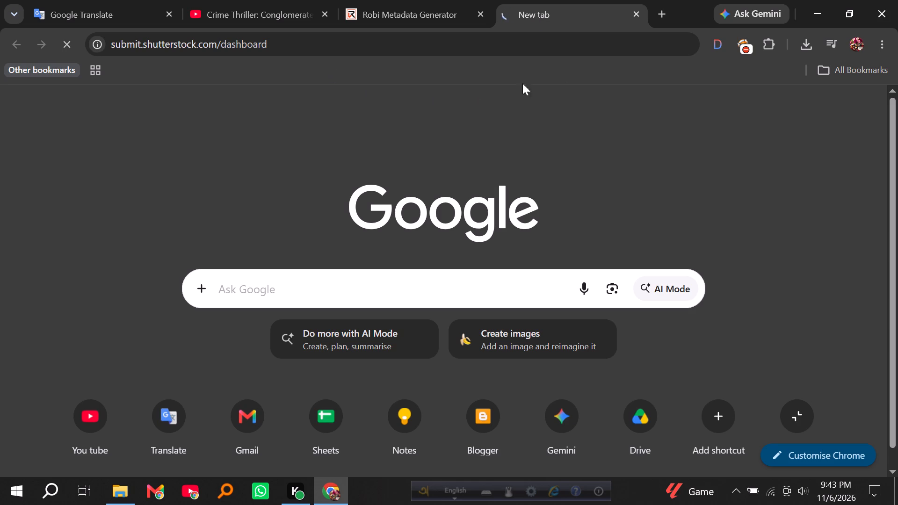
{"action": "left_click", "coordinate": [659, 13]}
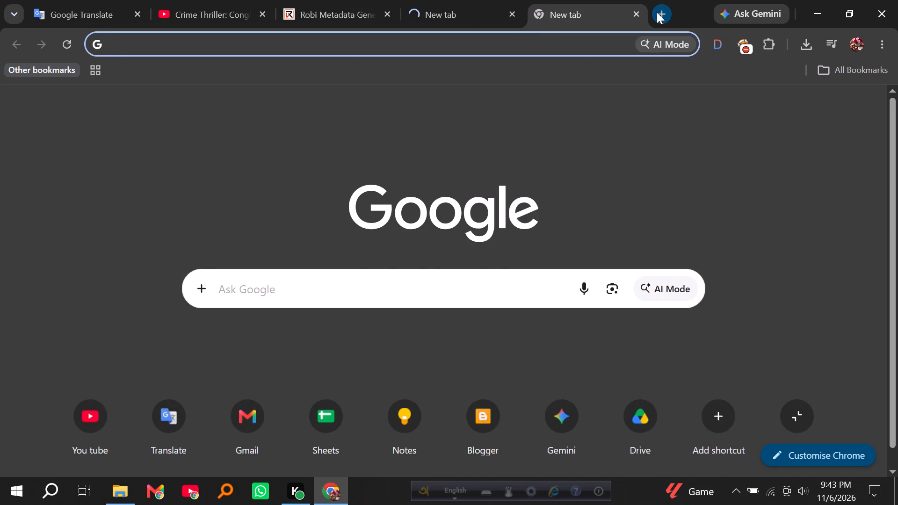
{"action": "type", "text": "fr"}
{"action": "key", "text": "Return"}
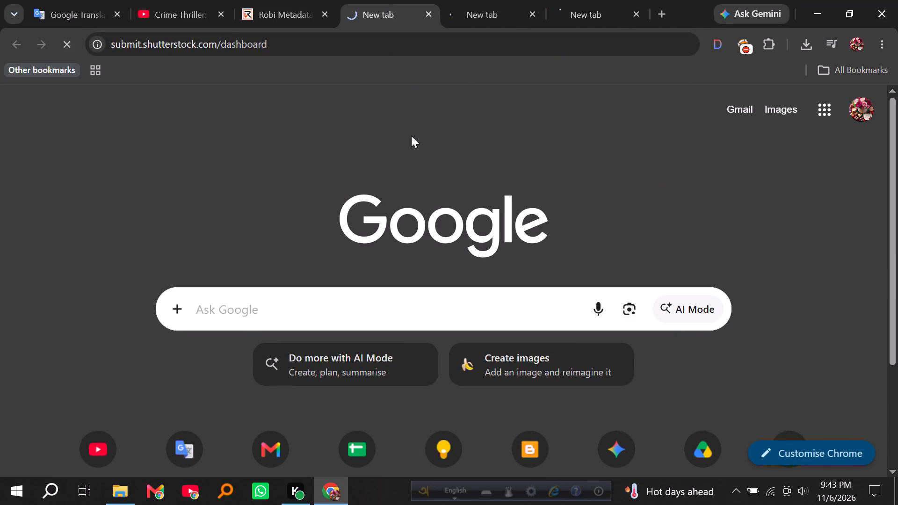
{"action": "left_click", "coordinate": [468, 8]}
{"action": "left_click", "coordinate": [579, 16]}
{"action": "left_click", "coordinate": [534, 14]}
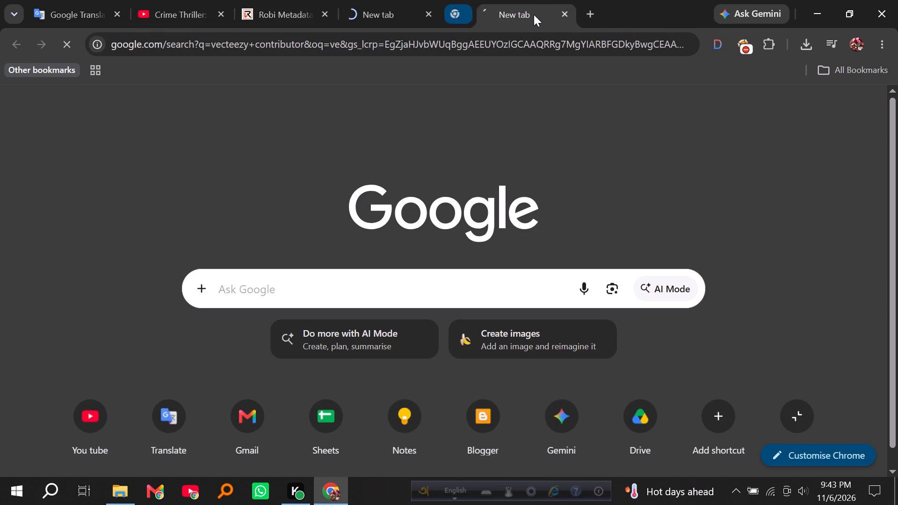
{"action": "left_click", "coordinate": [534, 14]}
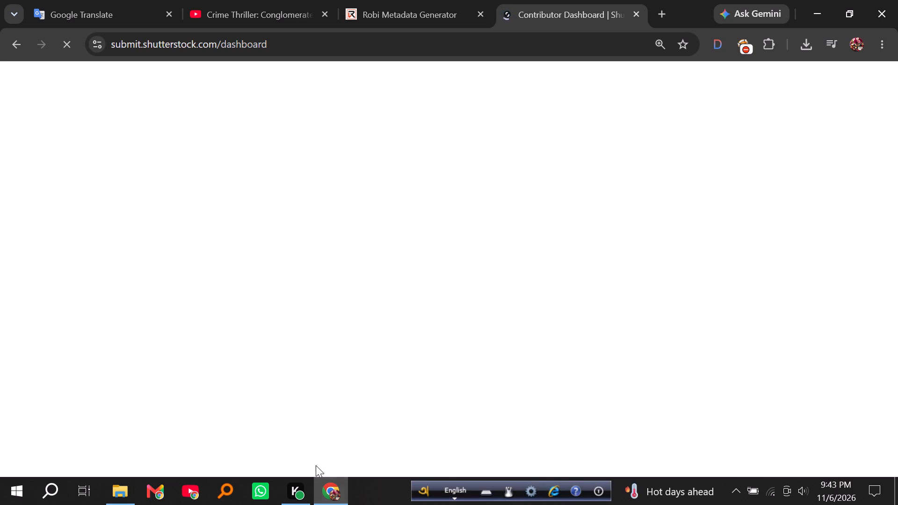
Return to the Robi Metadata Generator, dismiss the completion pop-up and review the title, description and keywords for 1.jpg.
{"action": "left_click", "coordinate": [383, 0]}
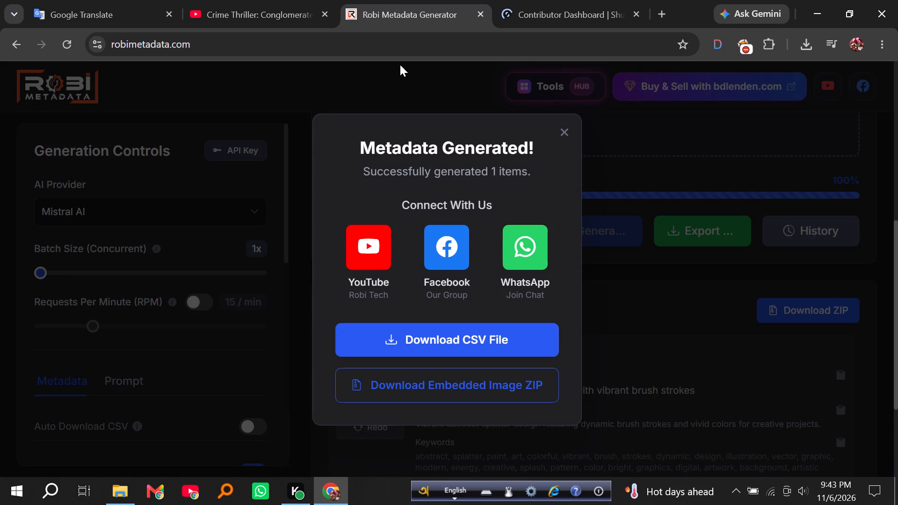
{"action": "left_click", "coordinate": [563, 130]}
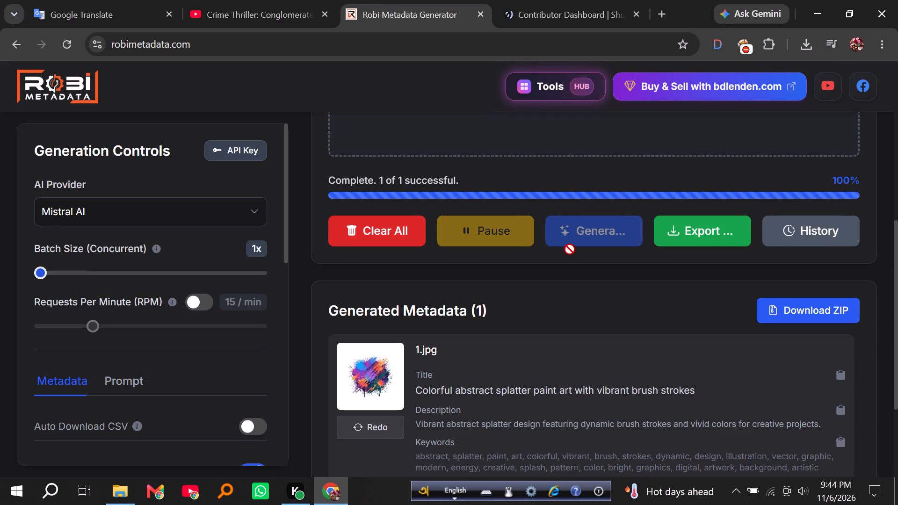
{"action": "scroll", "coordinate": [573, 269], "scroll_direction": "down", "scroll_amount": 2}
{"action": "scroll", "coordinate": [578, 294], "scroll_direction": "up", "scroll_amount": 1}
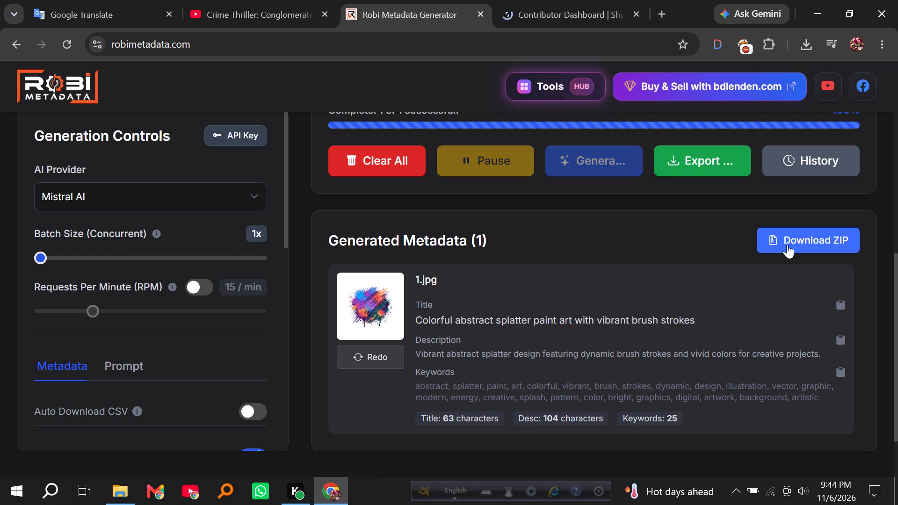
Check the portfolio status on the Shutterstock dashboard, then open the portfolio's not-submitted images.
{"action": "left_click", "coordinate": [581, 0]}
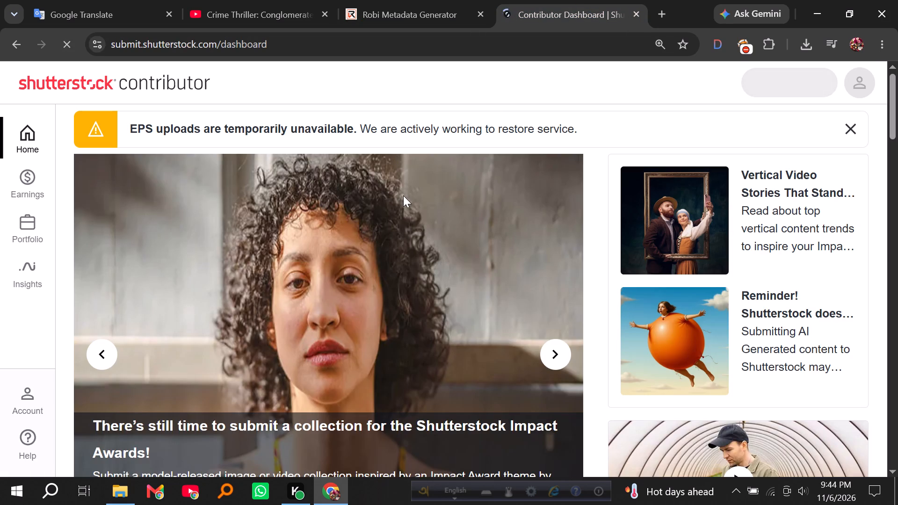
{"action": "scroll", "coordinate": [404, 197], "scroll_direction": "down", "scroll_amount": 7}
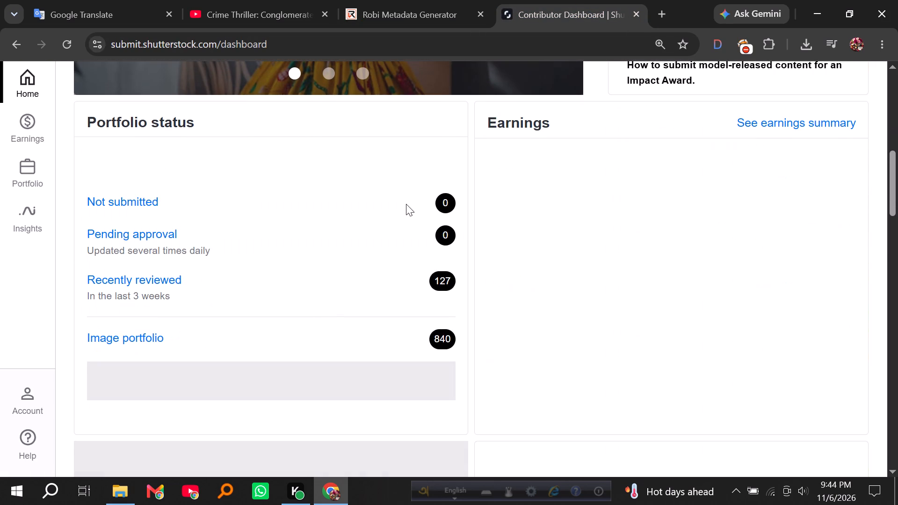
{"action": "scroll", "coordinate": [402, 208], "scroll_direction": "up", "scroll_amount": 2}
{"action": "scroll", "coordinate": [397, 213], "scroll_direction": "down", "scroll_amount": 1}
{"action": "scroll", "coordinate": [397, 213], "scroll_direction": "up", "scroll_amount": 8}
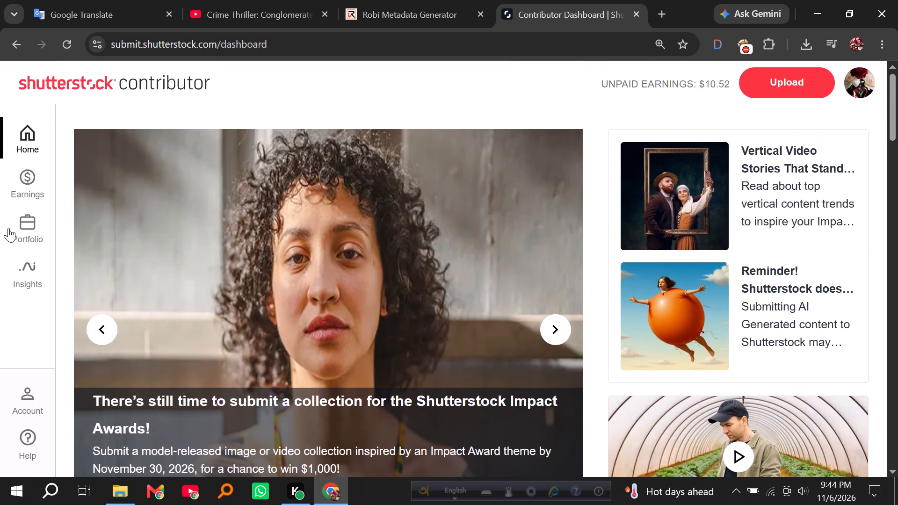
{"action": "left_click", "coordinate": [26, 229]}
{"action": "left_click", "coordinate": [167, 165]}
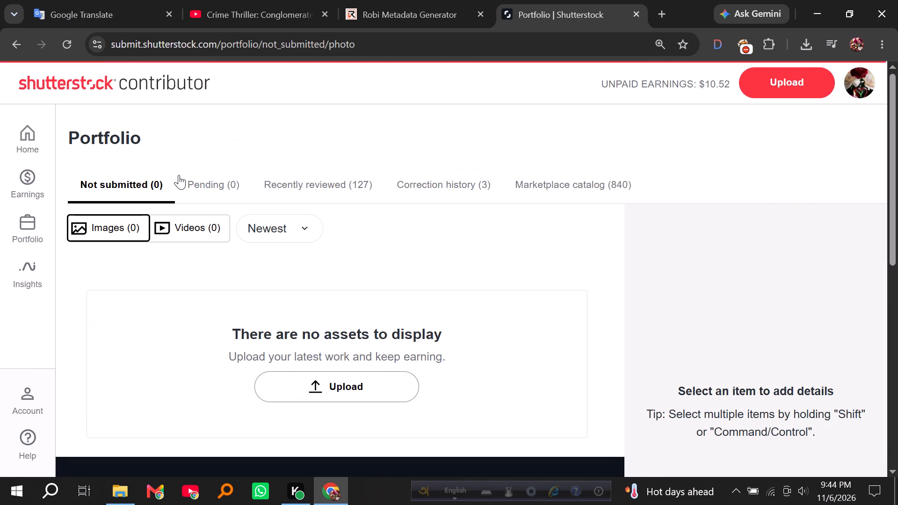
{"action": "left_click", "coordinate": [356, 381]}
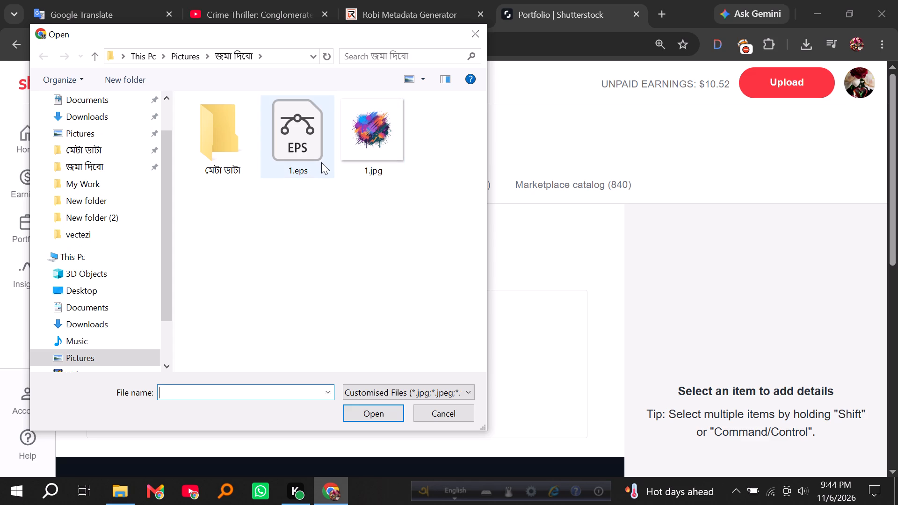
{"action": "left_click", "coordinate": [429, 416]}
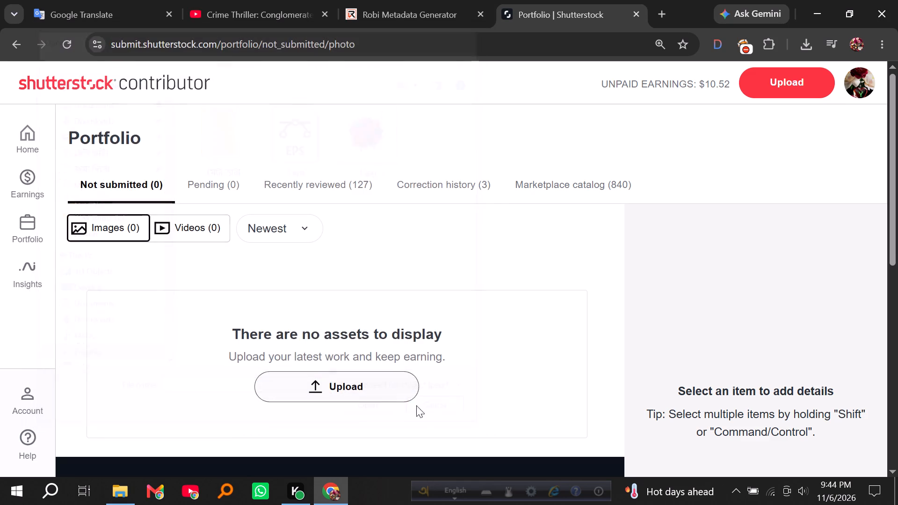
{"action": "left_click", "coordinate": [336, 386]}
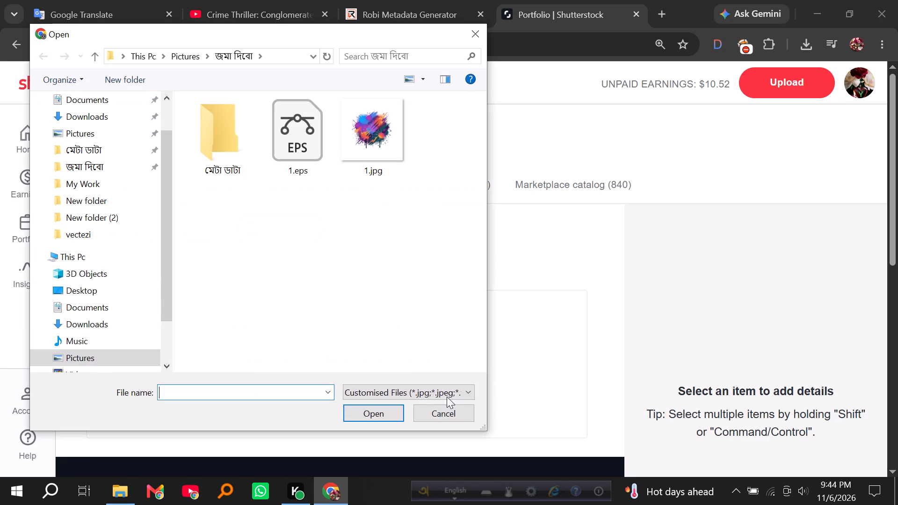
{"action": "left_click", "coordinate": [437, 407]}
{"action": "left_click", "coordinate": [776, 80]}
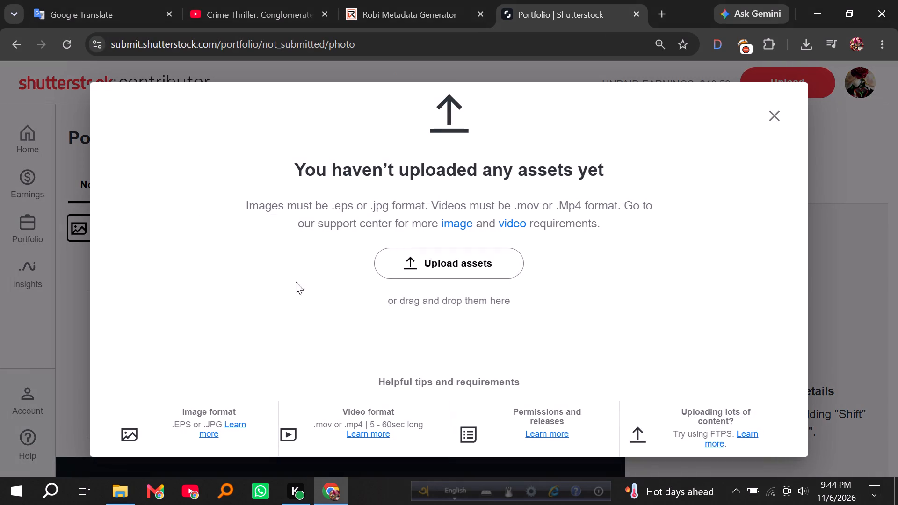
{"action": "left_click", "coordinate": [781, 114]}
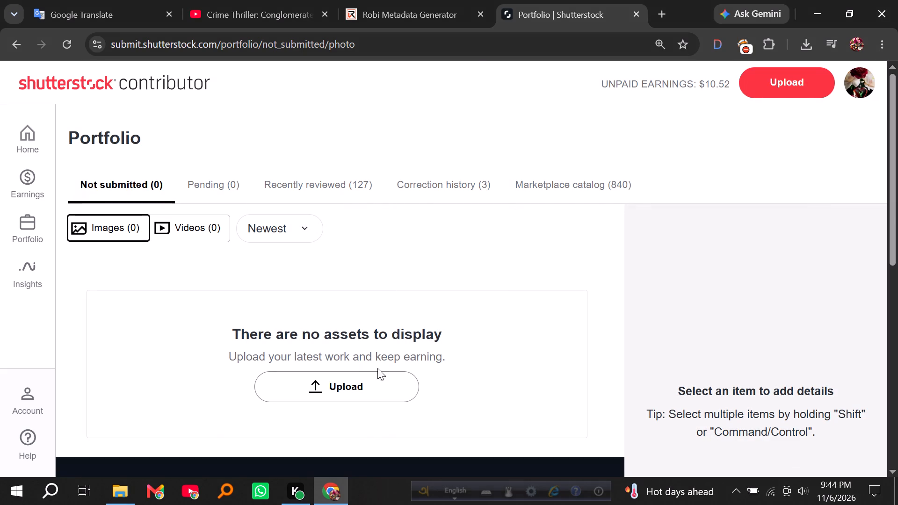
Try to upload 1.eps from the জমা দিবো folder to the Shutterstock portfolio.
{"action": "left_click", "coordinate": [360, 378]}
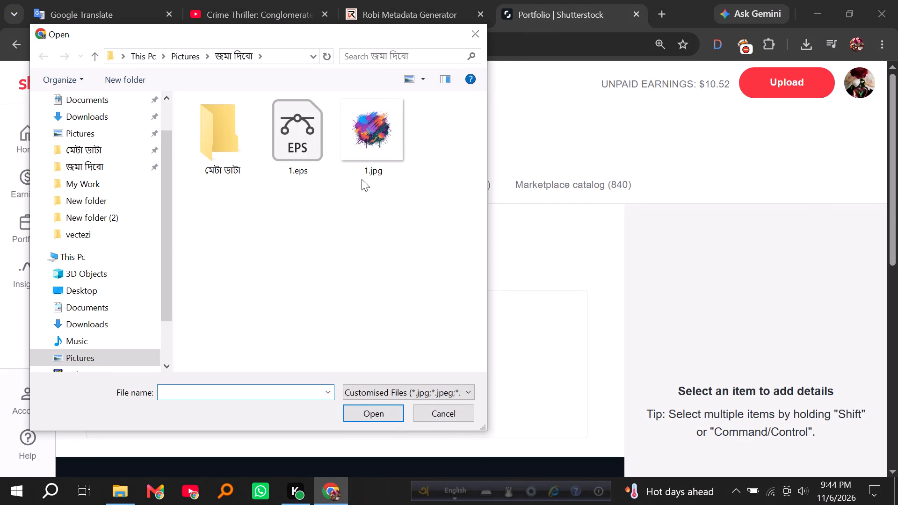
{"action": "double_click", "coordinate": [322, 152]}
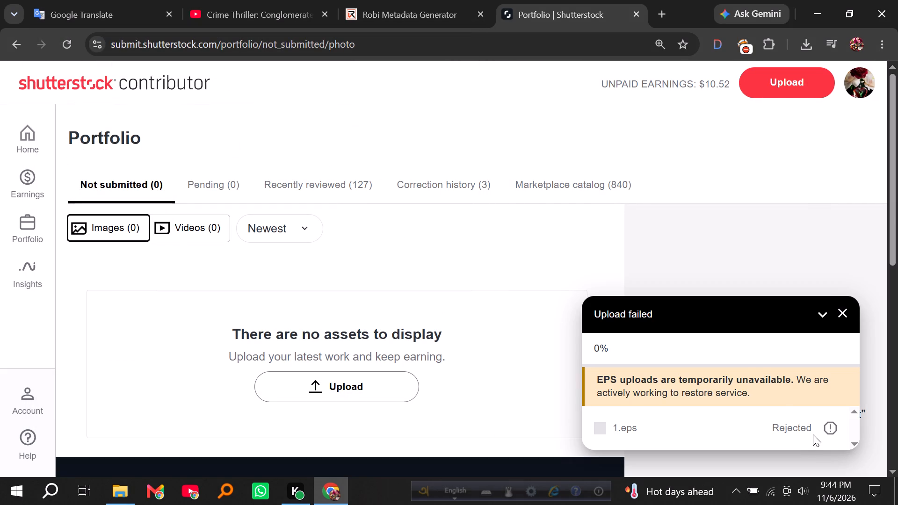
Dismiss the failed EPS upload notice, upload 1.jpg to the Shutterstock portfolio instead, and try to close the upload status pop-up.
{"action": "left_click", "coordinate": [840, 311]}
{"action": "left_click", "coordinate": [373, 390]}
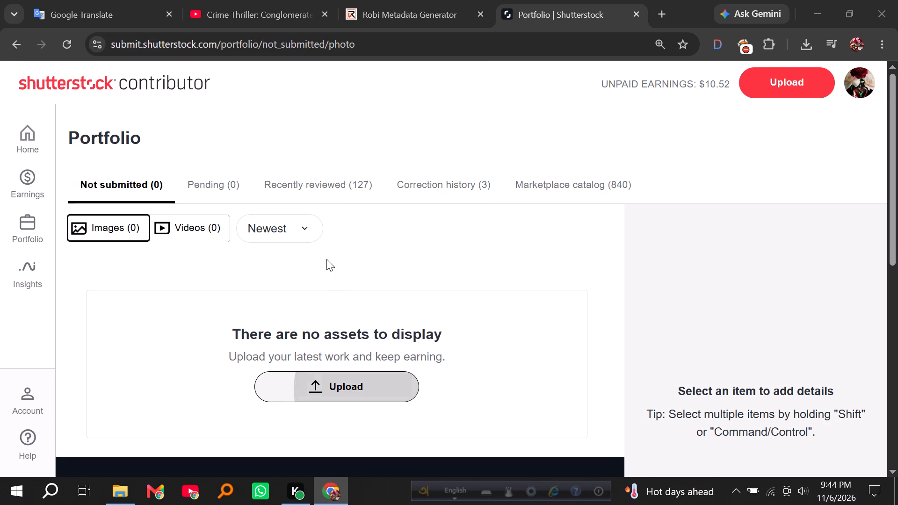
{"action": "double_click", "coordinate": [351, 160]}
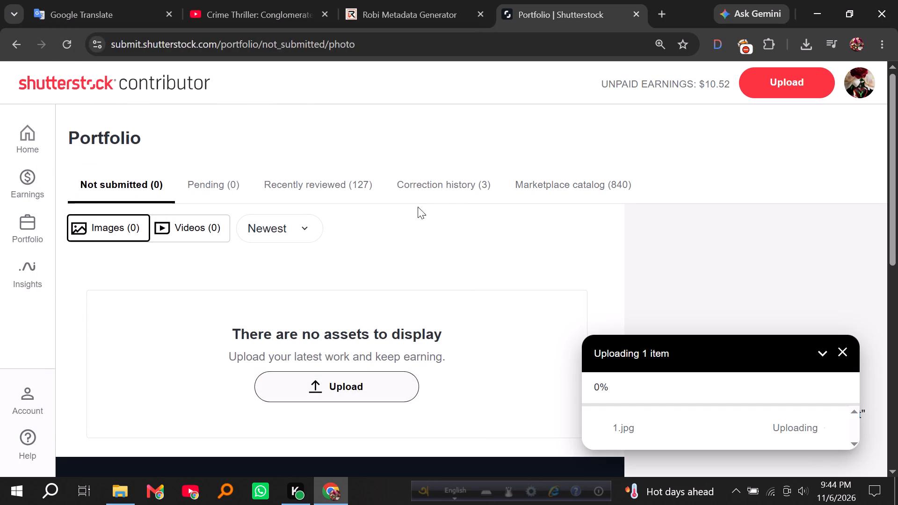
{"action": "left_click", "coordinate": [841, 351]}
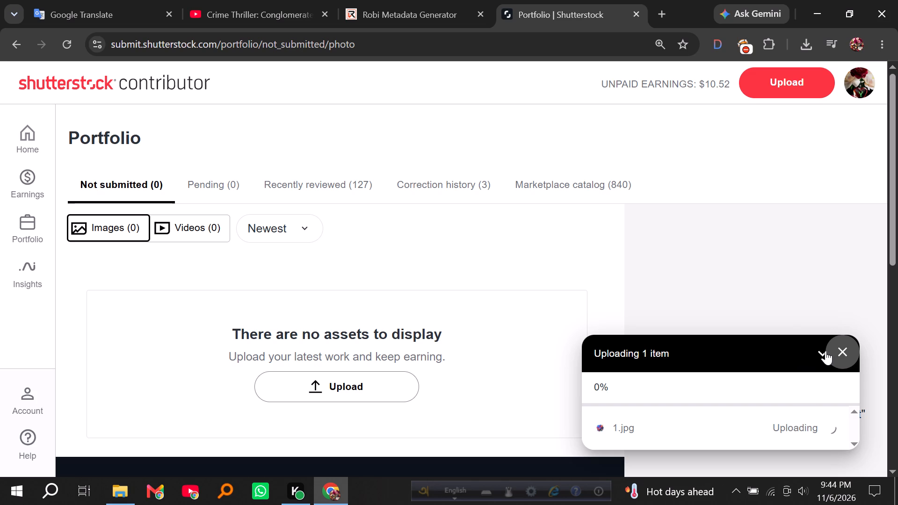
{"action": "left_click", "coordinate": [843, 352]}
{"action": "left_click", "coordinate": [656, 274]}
Try to reload the Shutterstock portfolio page, exit it, and replace its tab with a new blank one.
{"action": "left_click", "coordinate": [66, 42]}
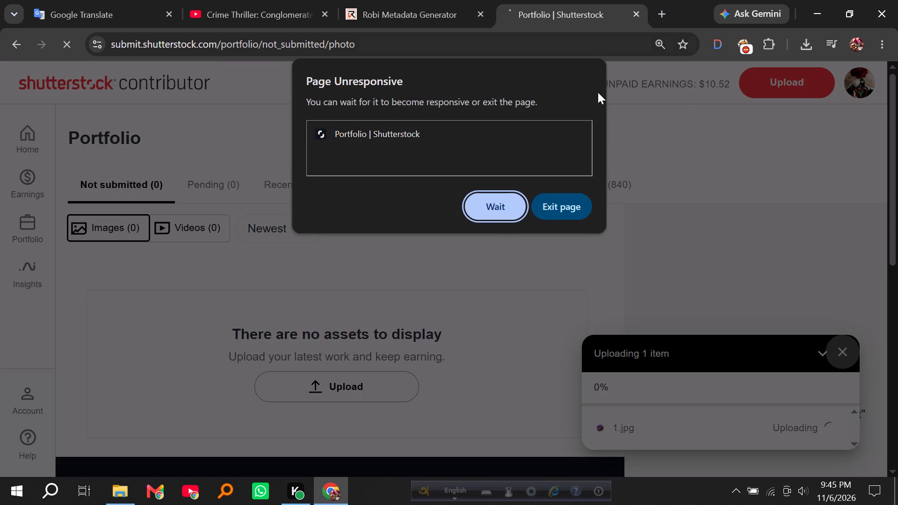
{"action": "left_click", "coordinate": [558, 211]}
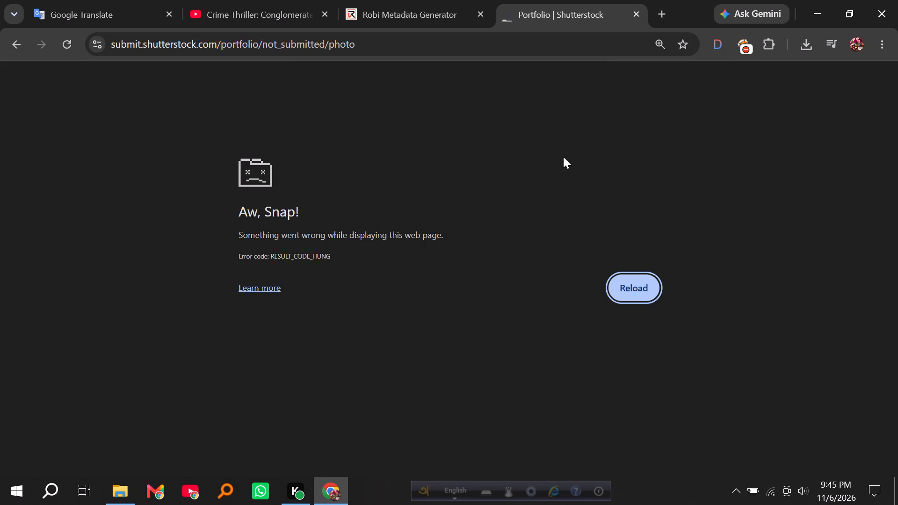
{"action": "left_click", "coordinate": [637, 12]}
{"action": "left_click", "coordinate": [538, 14]}
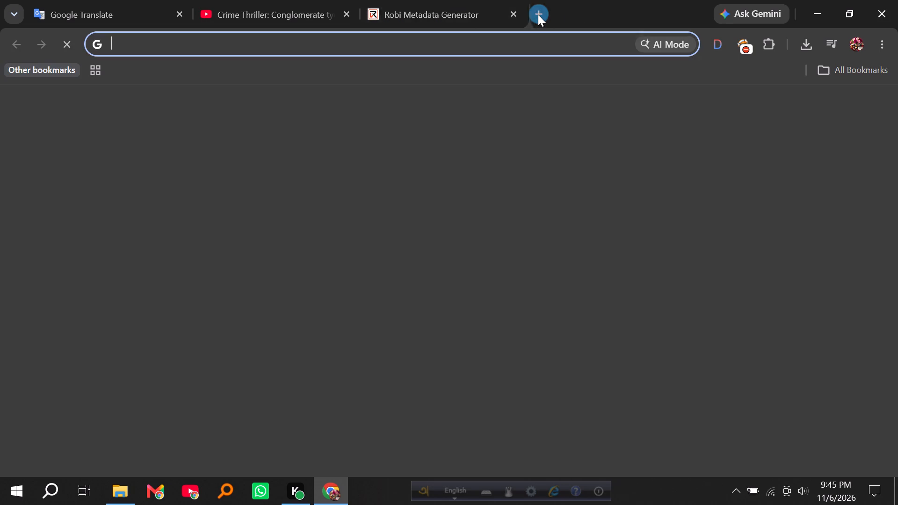
Return to the Robi Metadata Generator and download the ZIP with the metadata-embedded image.
{"action": "left_click", "coordinate": [432, 0]}
{"action": "left_click", "coordinate": [795, 245]}
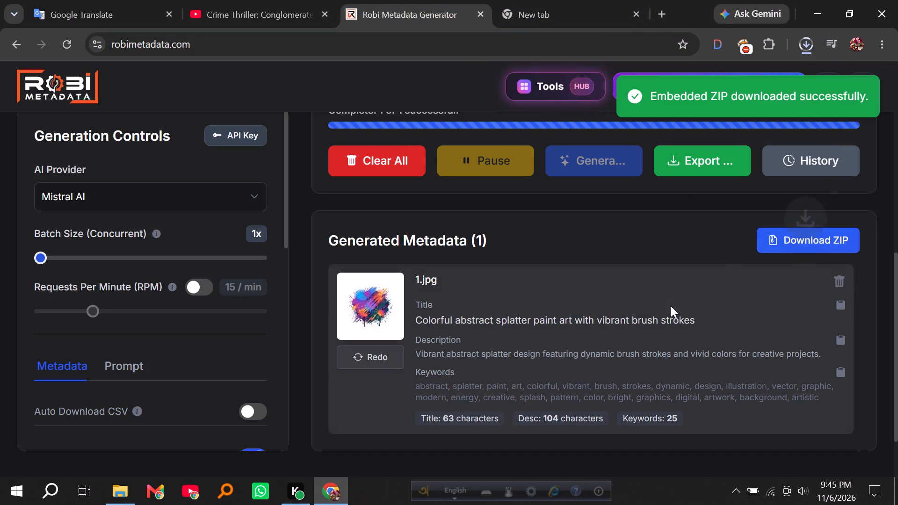
Open the Shutterstock contributor dashboard in the blank tab and go to the portfolio's not-submitted images.
{"action": "left_click", "coordinate": [590, 0]}
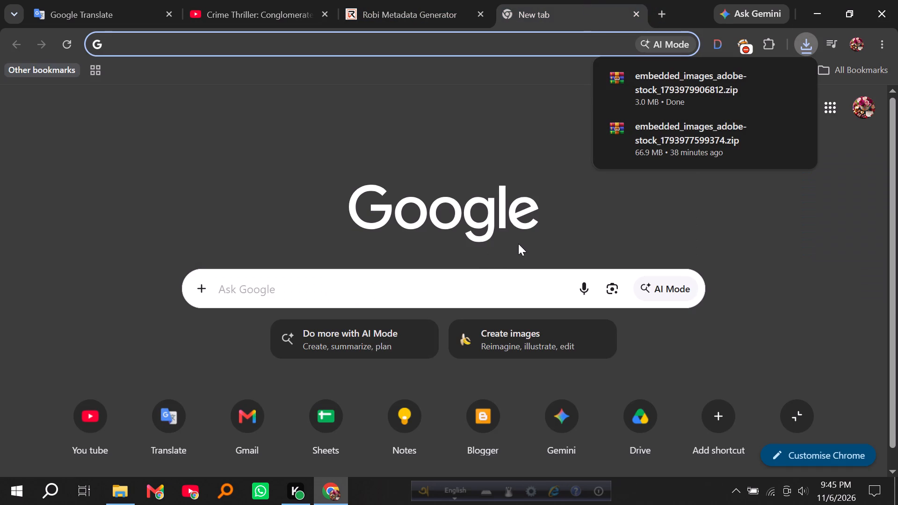
{"action": "key", "text": "s"}
{"action": "key", "text": "Return"}
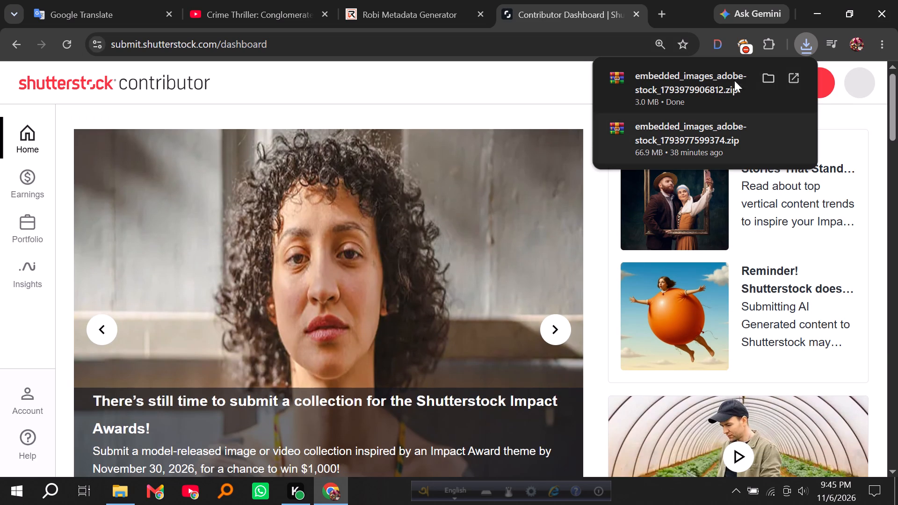
{"action": "left_click", "coordinate": [805, 43]}
{"action": "scroll", "coordinate": [299, 299], "scroll_direction": "down", "scroll_amount": 2}
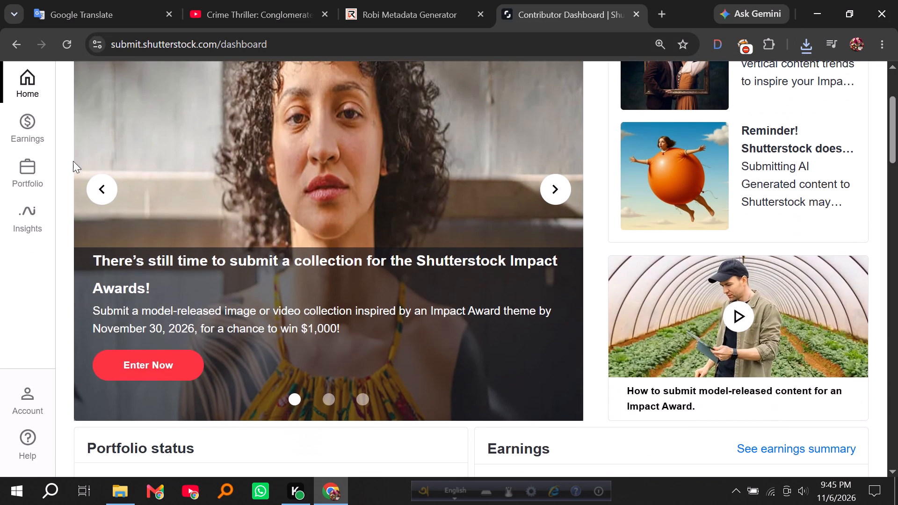
{"action": "left_click", "coordinate": [18, 175]}
{"action": "left_click", "coordinate": [197, 130]}
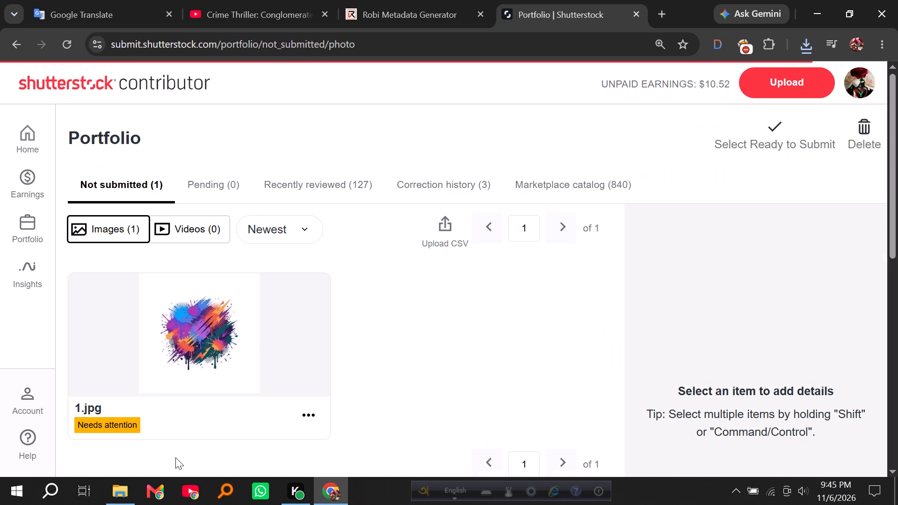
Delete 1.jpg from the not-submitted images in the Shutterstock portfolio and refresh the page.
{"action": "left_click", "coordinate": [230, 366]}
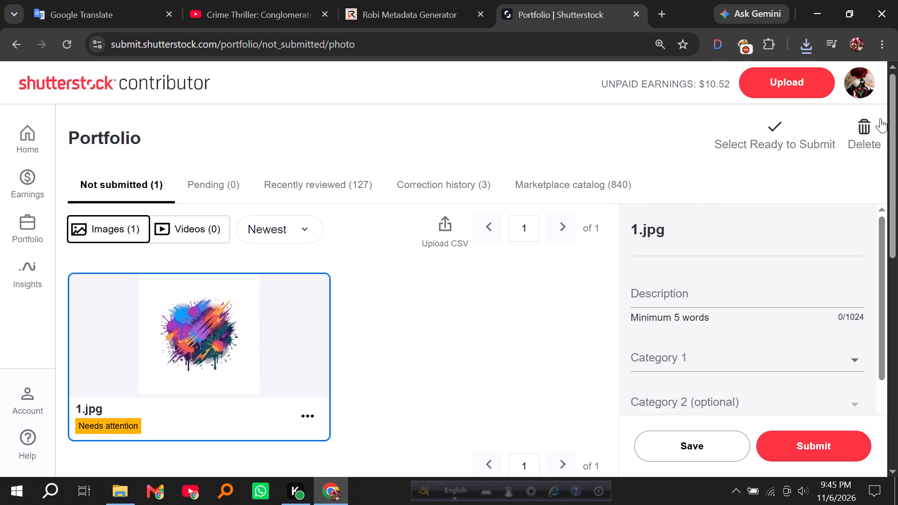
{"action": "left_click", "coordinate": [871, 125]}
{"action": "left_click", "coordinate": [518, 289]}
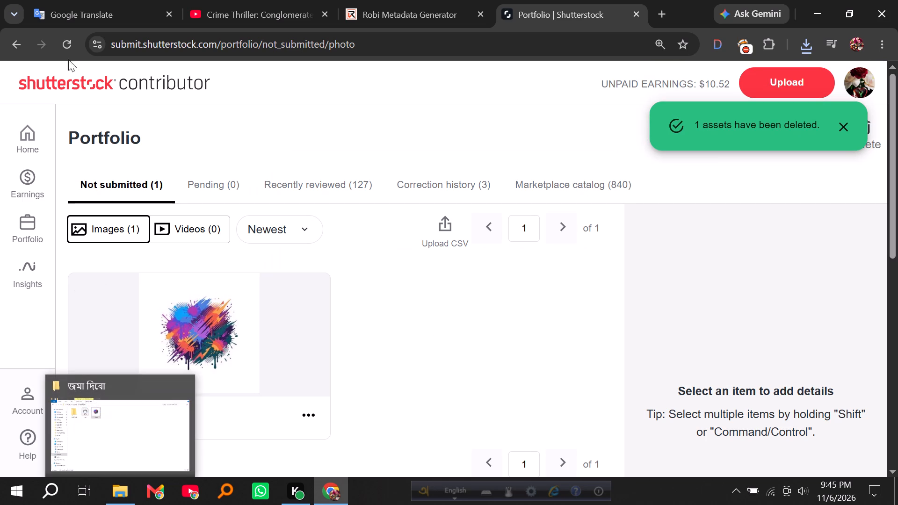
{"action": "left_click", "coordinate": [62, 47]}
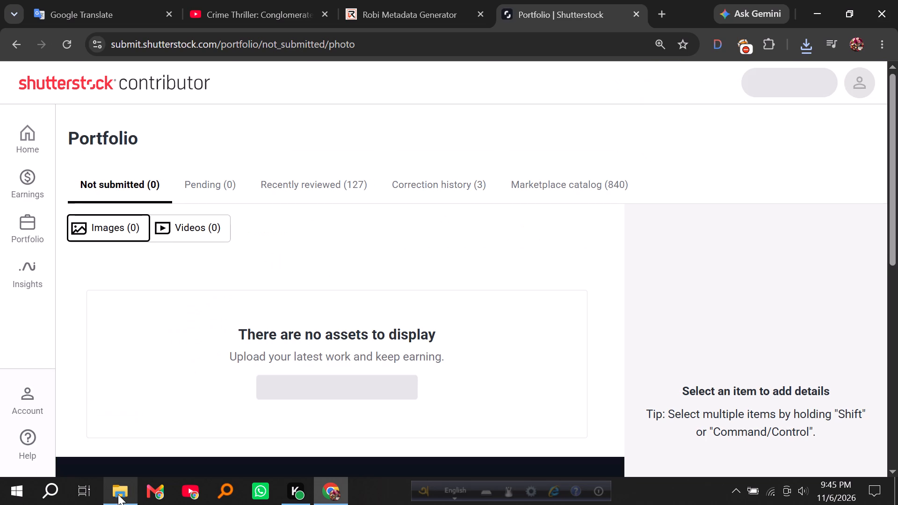
In File Explorer, move the downloaded embedded-images ZIP into New folder (2) in Downloads and open that folder.
{"action": "left_click", "coordinate": [117, 495]}
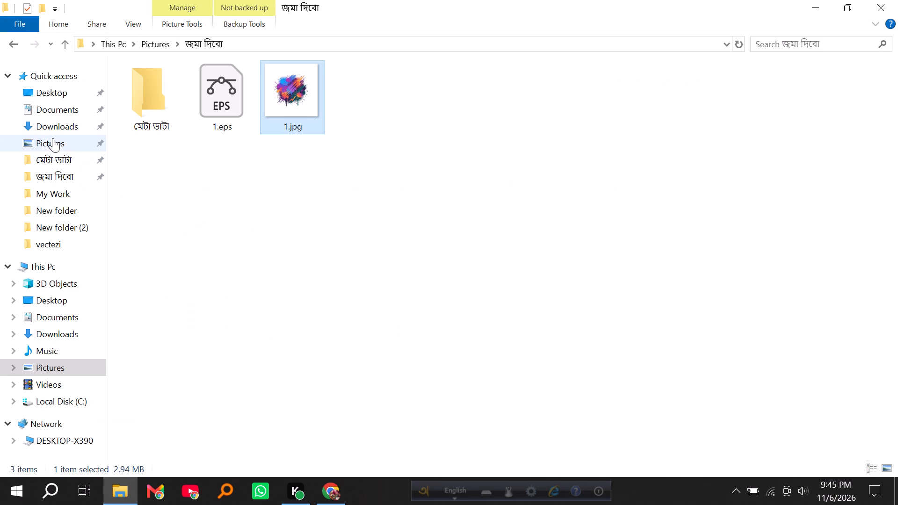
{"action": "left_click", "coordinate": [59, 123]}
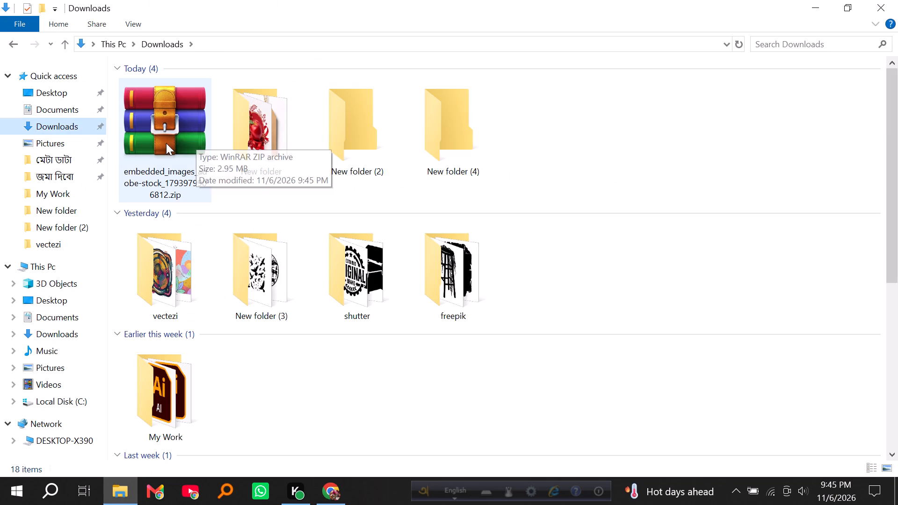
{"action": "left_click_drag", "start_coordinate": [166, 143], "coordinate": [342, 153]}
{"action": "double_click", "coordinate": [257, 143]}
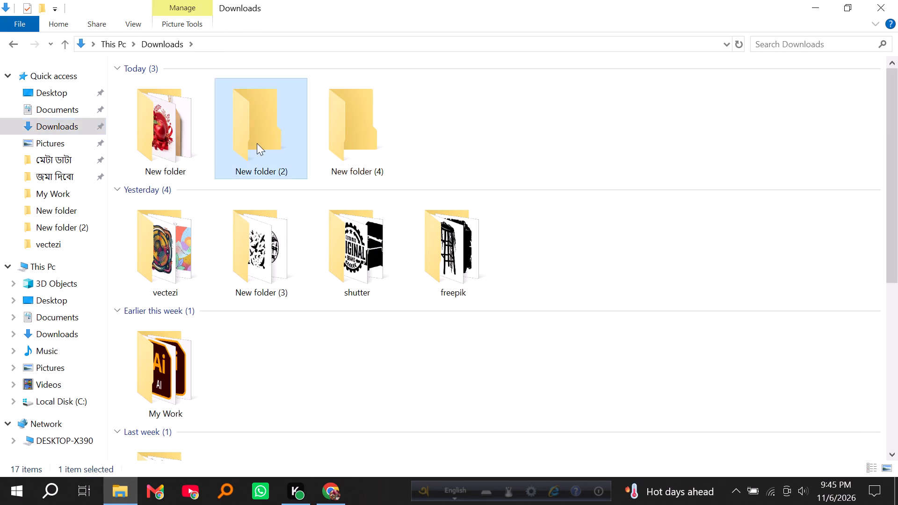
Extract the embedded-images ZIP directly into New folder (2), then delete the archive.
{"action": "left_click", "coordinate": [155, 125]}
{"action": "right_click", "coordinate": [155, 124]}
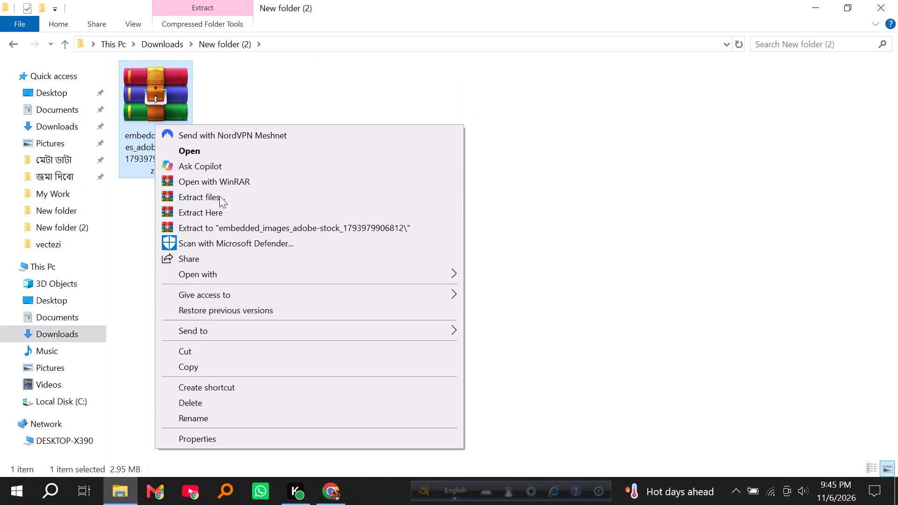
{"action": "left_click", "coordinate": [221, 214]}
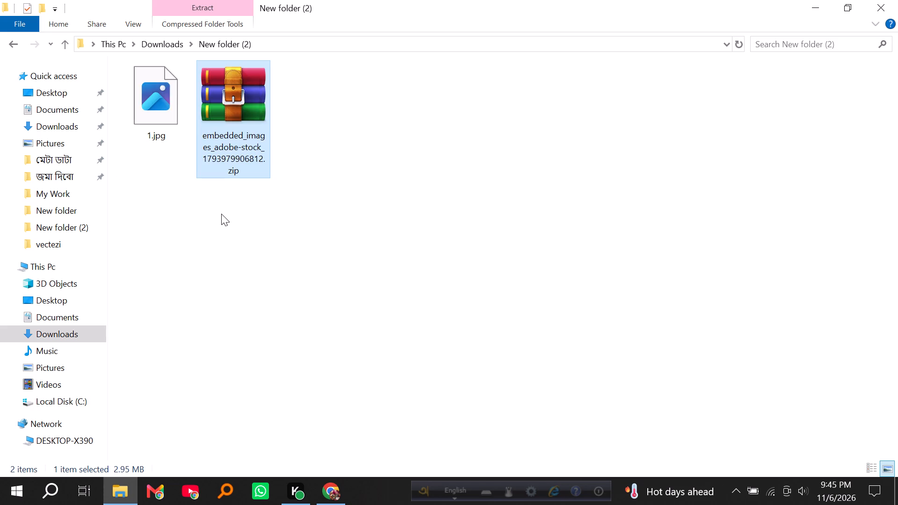
{"action": "left_click", "coordinate": [222, 214]}
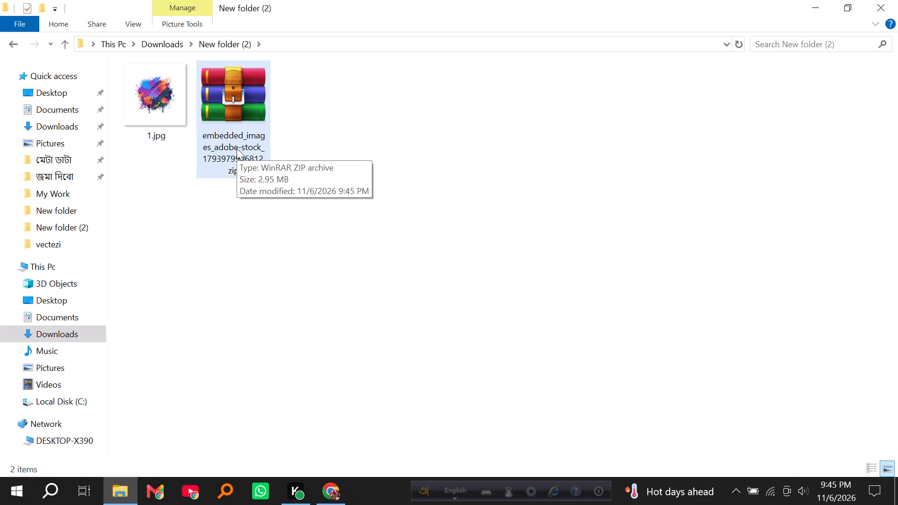
{"action": "left_click", "coordinate": [238, 221]}
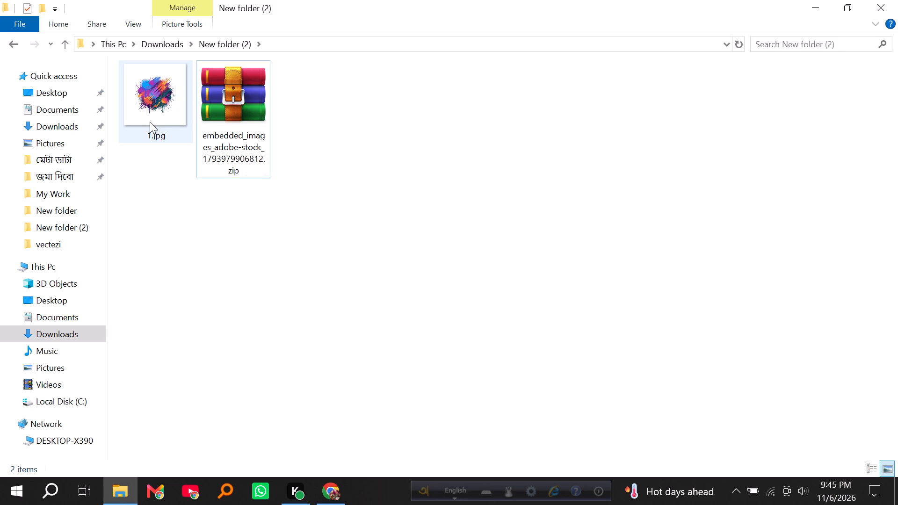
{"action": "left_click", "coordinate": [222, 126]}
{"action": "key", "text": "Delete"}
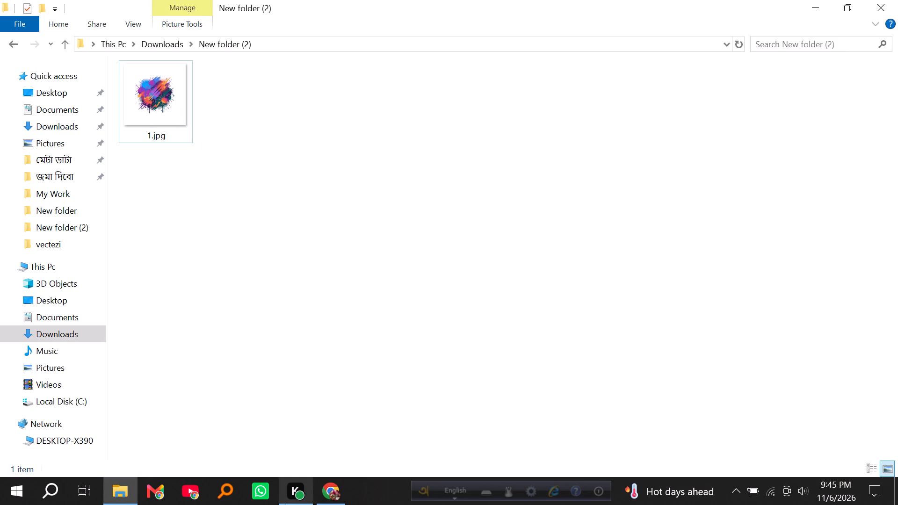
Switch to Chrome, copy 1.jpg's generated description from the Robi Metadata Generator, and translate it from English to Bengali in Google Translate.
{"action": "left_click", "coordinate": [347, 498]}
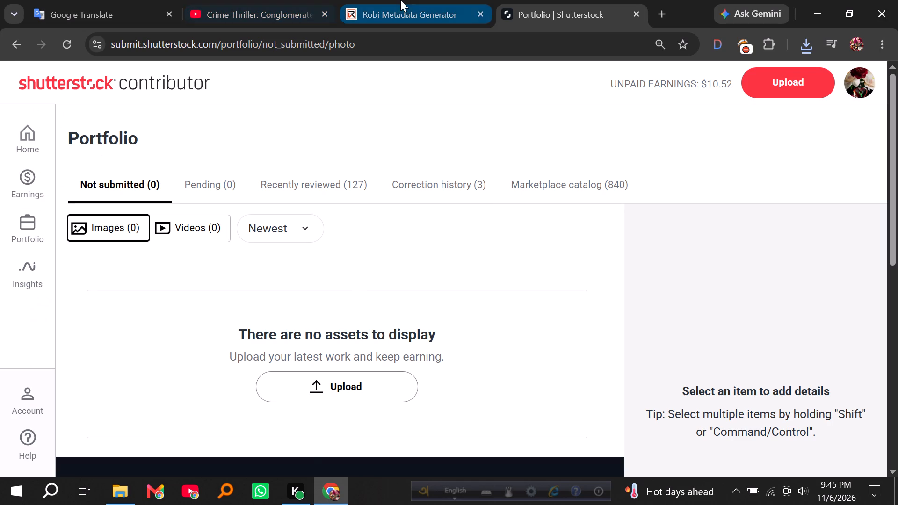
{"action": "left_click", "coordinate": [400, 0]}
{"action": "left_click", "coordinate": [842, 337]}
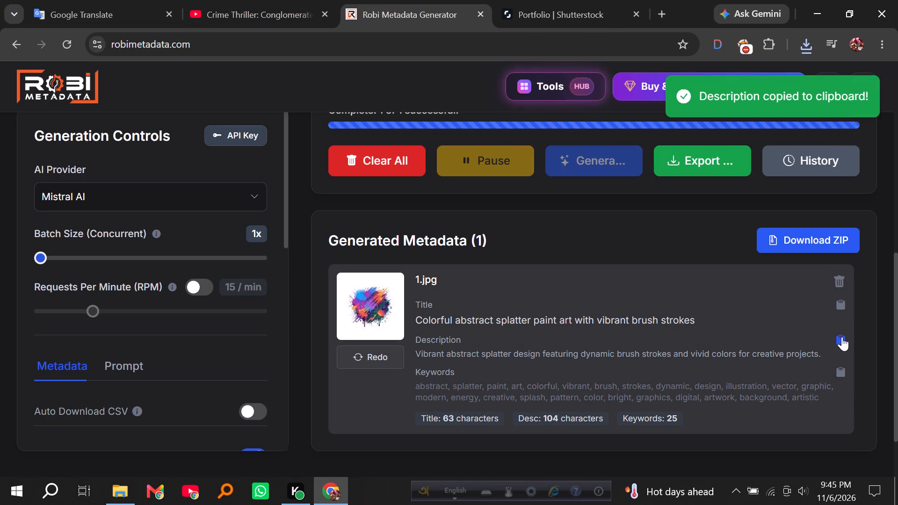
{"action": "left_click", "coordinate": [88, 0]}
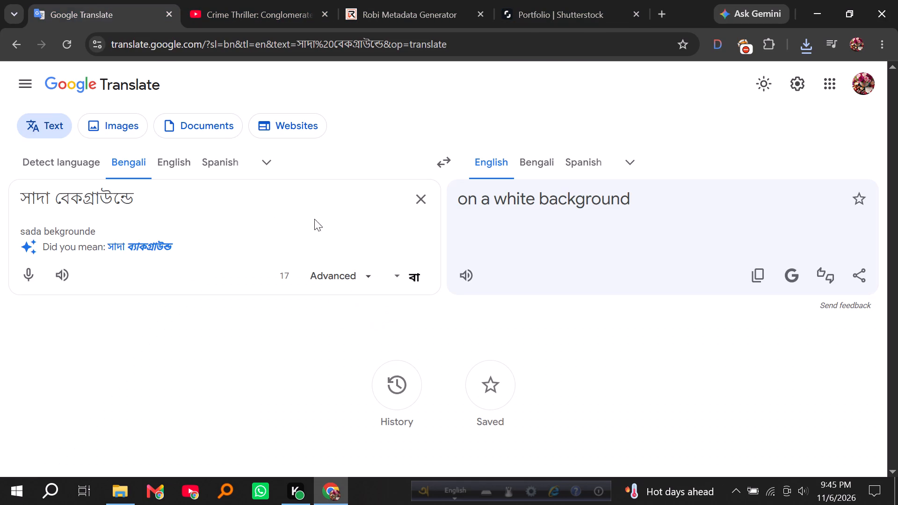
{"action": "left_click", "coordinate": [423, 202]}
{"action": "left_click", "coordinate": [181, 162]}
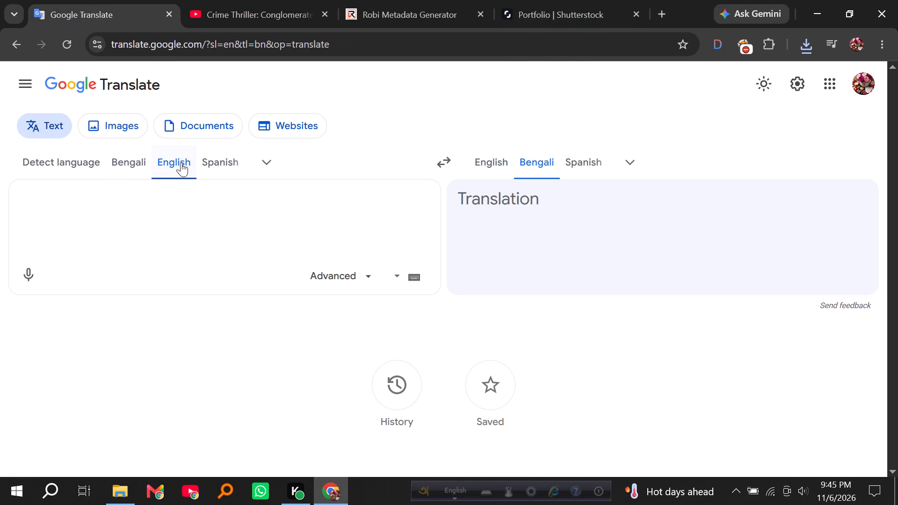
{"action": "key", "text": "ctrl+v"}
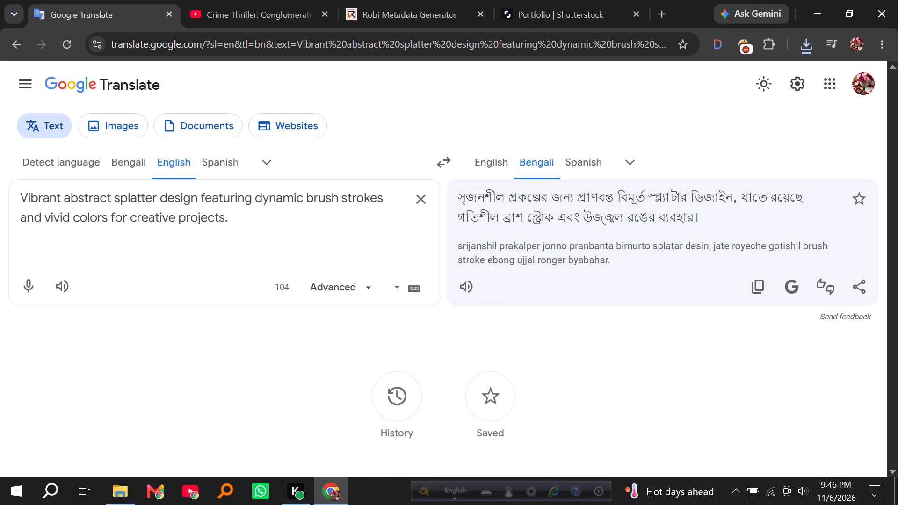
{"action": "left_click", "coordinate": [233, 195]}
{"action": "left_click", "coordinate": [410, 0]}
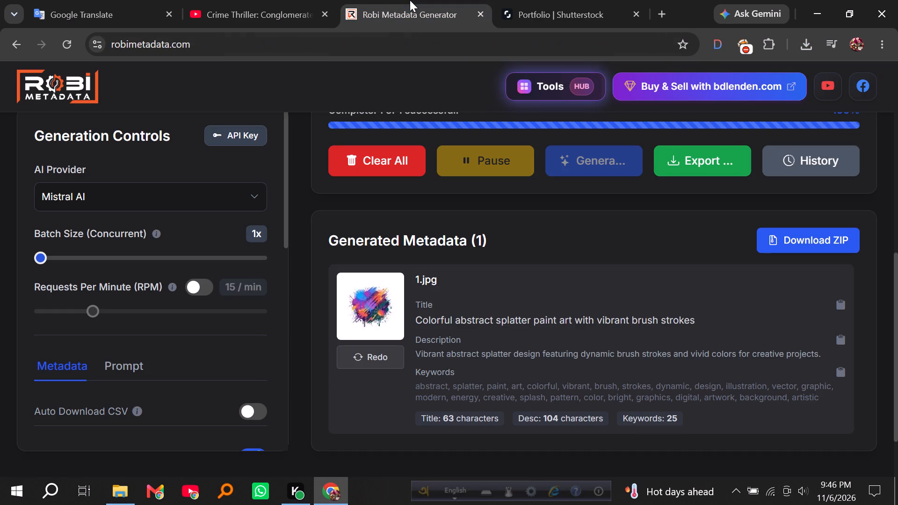
{"action": "left_click", "coordinate": [141, 0]}
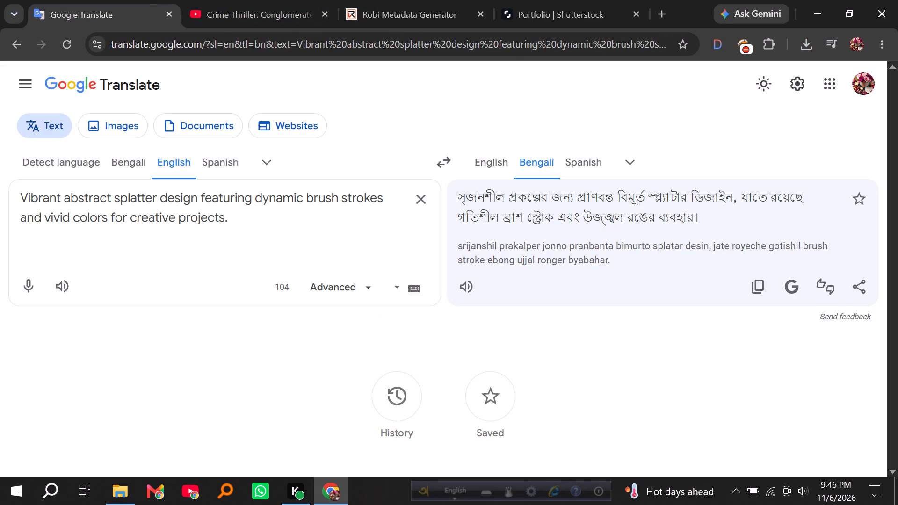
With text cut from Google Translate, rename 1.jpg in File Explorer as "Vibrant abstract splatter design featuring dynamic brush strokes and vivid colors for creative projects".
{"action": "triple_click", "coordinate": [227, 198]}
{"action": "key", "text": "ctrl+c"}
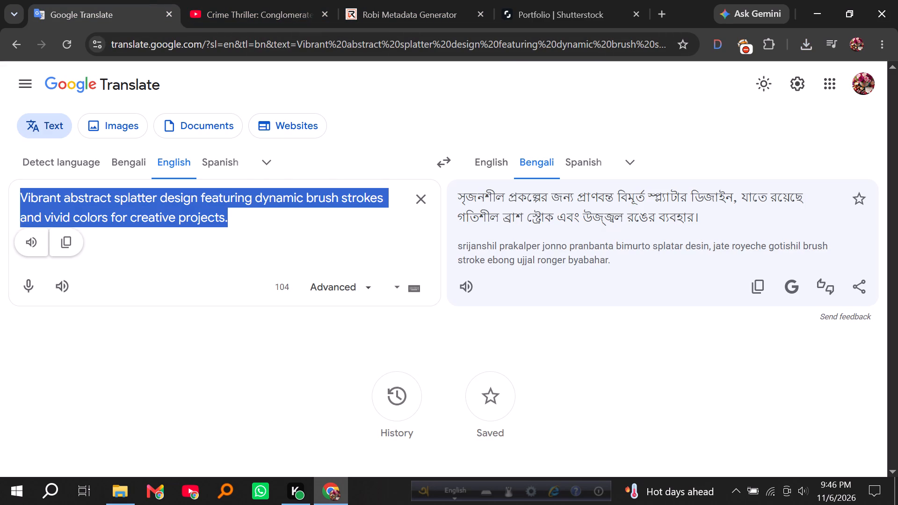
{"action": "key", "text": "ctrl+x"}
{"action": "left_click", "coordinate": [122, 495]}
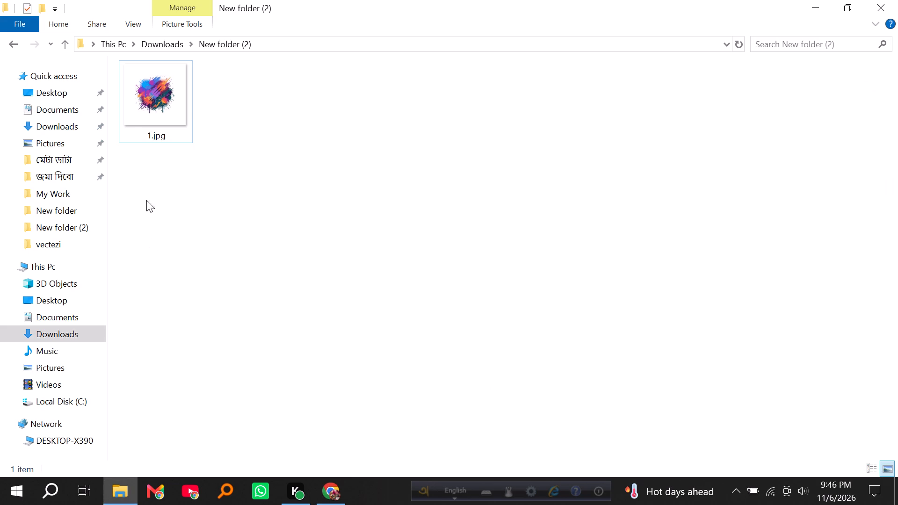
{"action": "left_click", "coordinate": [159, 137]}
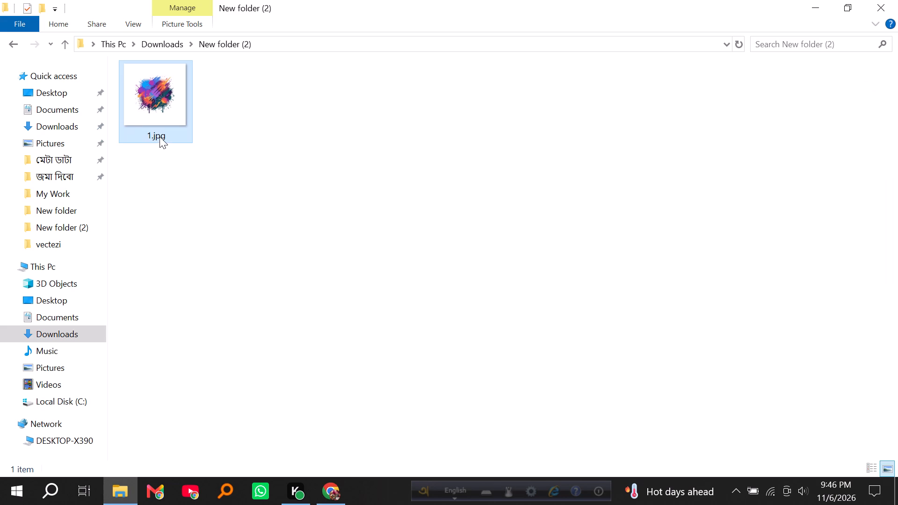
{"action": "left_click", "coordinate": [159, 137]}
{"action": "key", "text": "ctrl+v"}
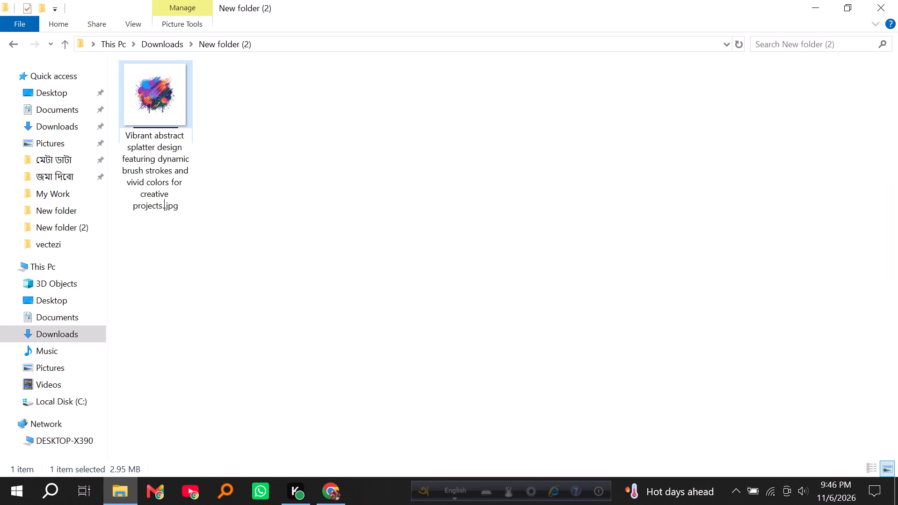
{"action": "key", "text": "BackSpace"}
{"action": "left_click", "coordinate": [216, 233]}
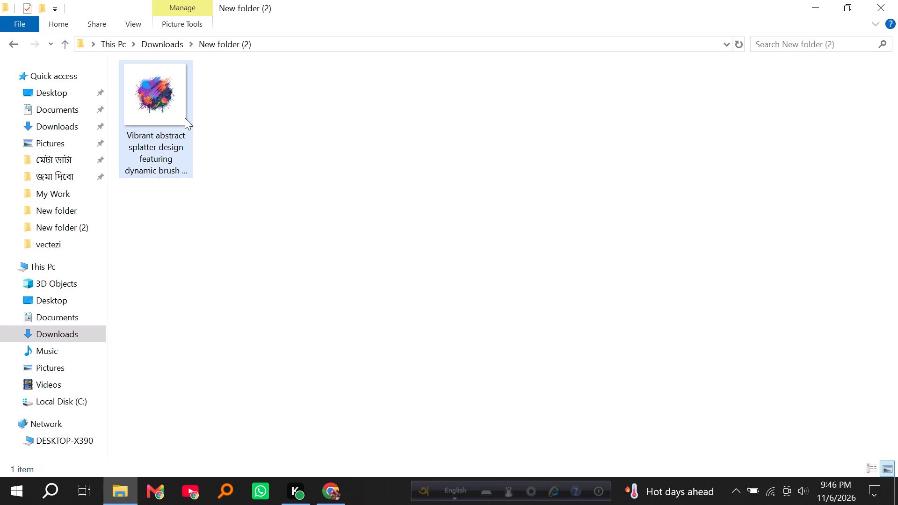
Open the renamed splatter JPG's detailed file properties and clear its Comments value.
{"action": "right_click", "coordinate": [180, 115]}
{"action": "left_click", "coordinate": [275, 467]}
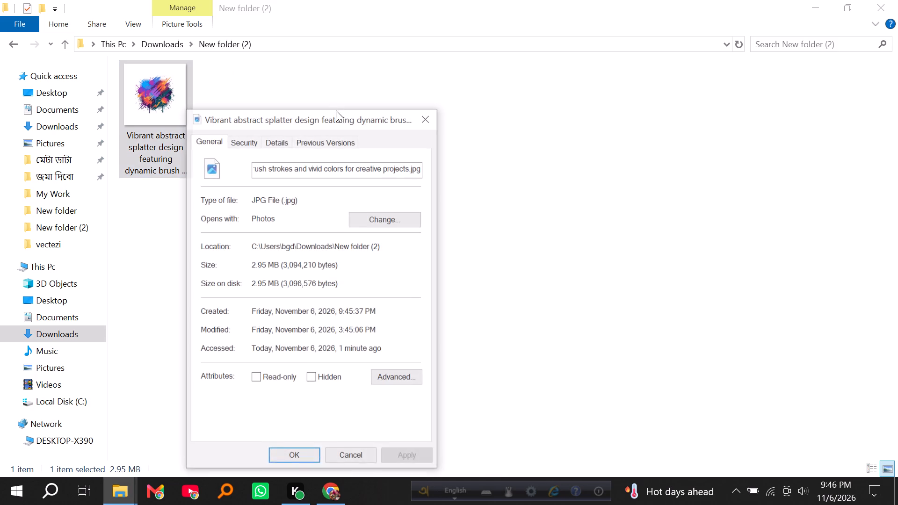
{"action": "left_click", "coordinate": [277, 144]}
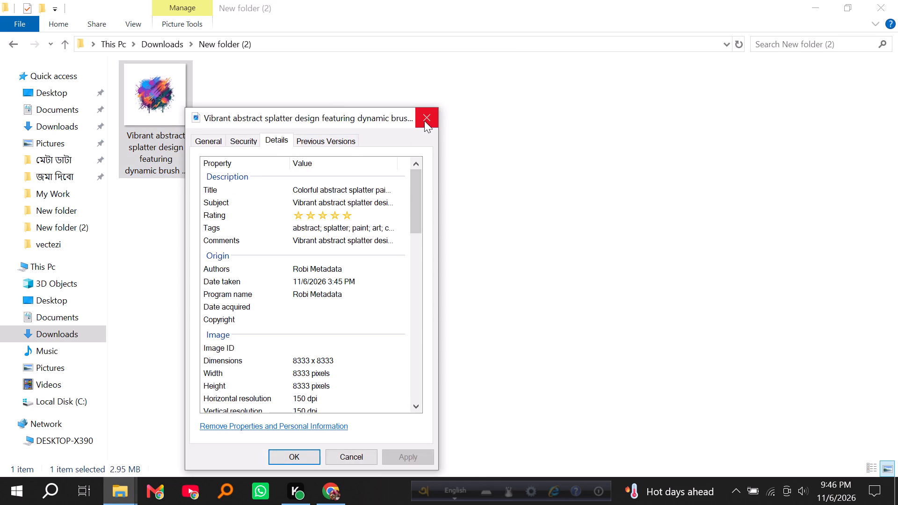
{"action": "left_click", "coordinate": [333, 240]}
{"action": "key", "text": "BackSpace"}
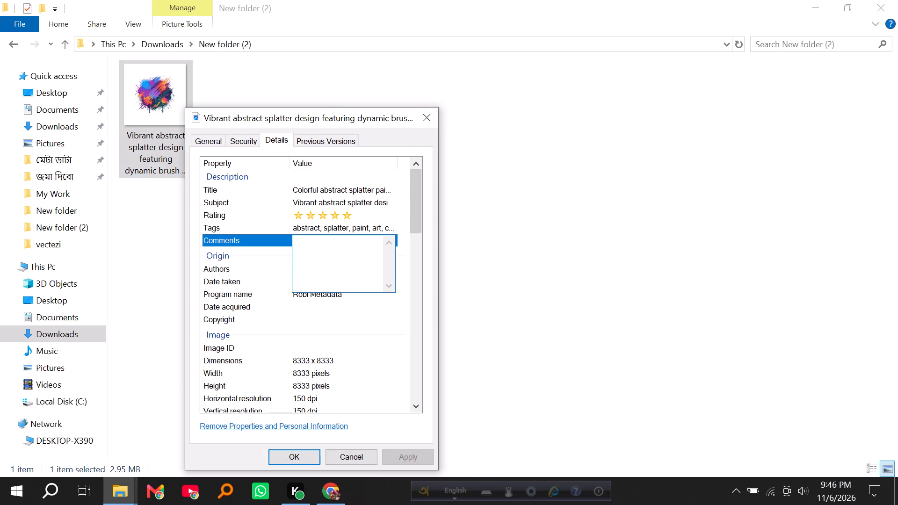
{"action": "left_click", "coordinate": [402, 195]}
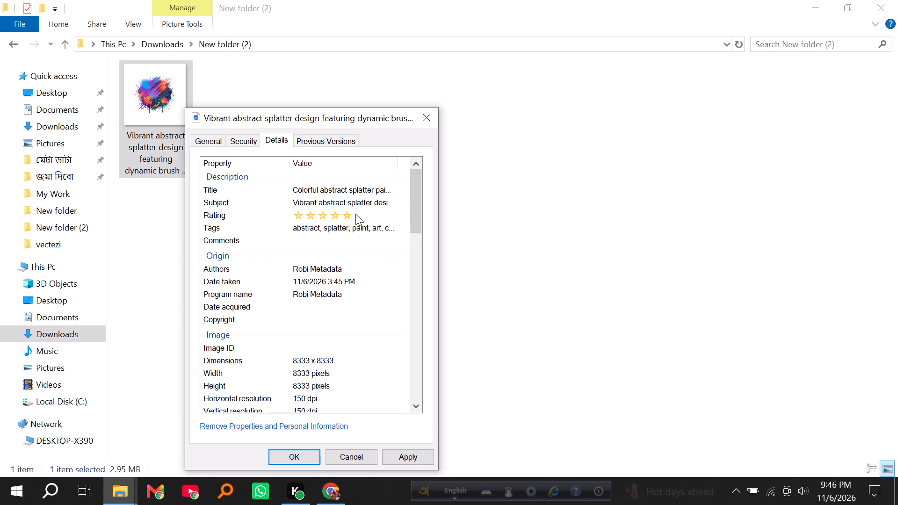
Replace the JPG's Title with "Vibrant abstract splatter design featuring dynamic brush strokes and vivid colors for creative projects." and review the entered text.
{"action": "left_click", "coordinate": [324, 190]}
{"action": "key", "text": "BackSpace"}
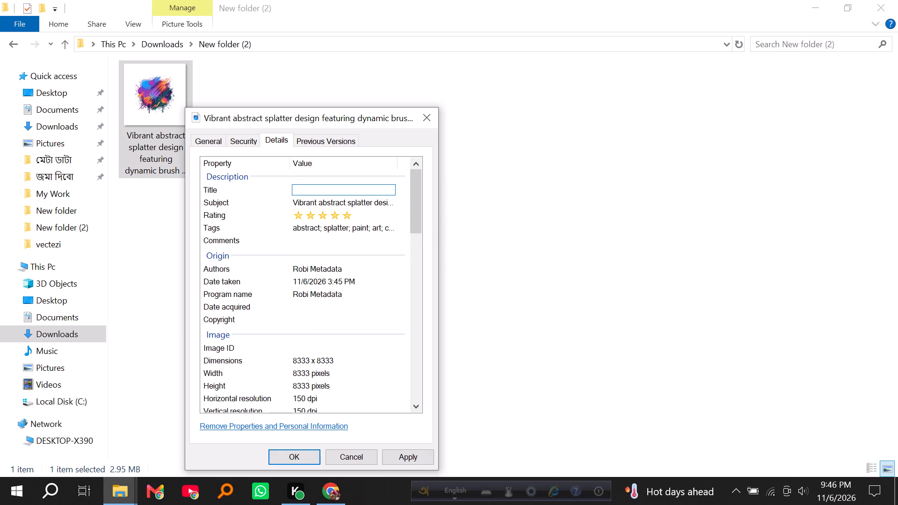
{"action": "key", "text": "ctrl+v"}
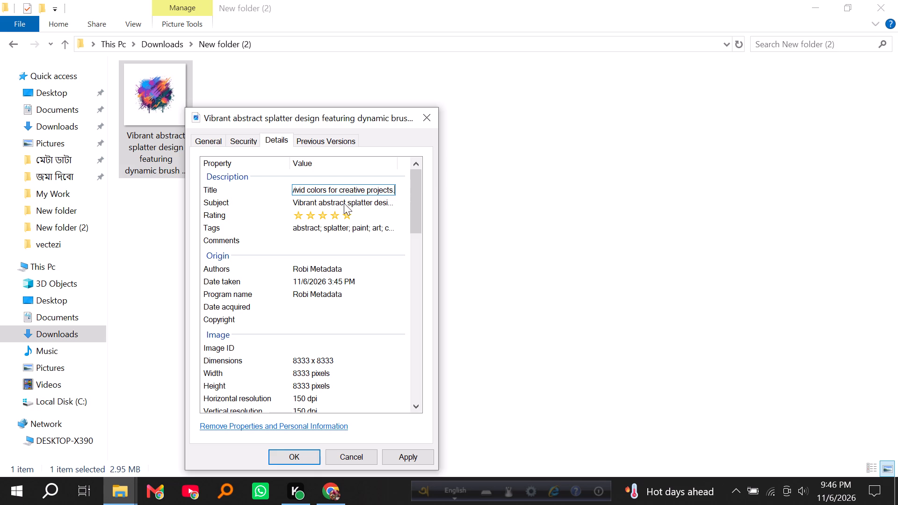
{"action": "key", "text": "Up"}
{"action": "key", "text": "Up"}
{"action": "key", "text": "Down"}
{"action": "key", "text": "Down"}
{"action": "key", "text": "Down"}
{"action": "key", "text": "Down"}
{"action": "key", "text": "Down"}
{"action": "key", "text": "Down"}
{"action": "key", "text": "Left"}
{"action": "key", "text": "Left"}
{"action": "key", "text": "Left"}
{"action": "key", "text": "Left"}
{"action": "key", "text": "Left"}
{"action": "key", "text": "Left"}
{"action": "key", "text": "Left"}
{"action": "key", "text": "Left"}
{"action": "key", "text": "Left"}
{"action": "key", "text": "Left"}
{"action": "key", "text": "Left"}
{"action": "key", "text": "Left"}
{"action": "key", "text": "Left"}
{"action": "key", "text": "Left"}
{"action": "key", "text": "Left"}
{"action": "key", "text": "Left"}
{"action": "key", "text": "Left"}
{"action": "key", "text": "Left"}
{"action": "key", "text": "Left"}
{"action": "key", "text": "Left"}
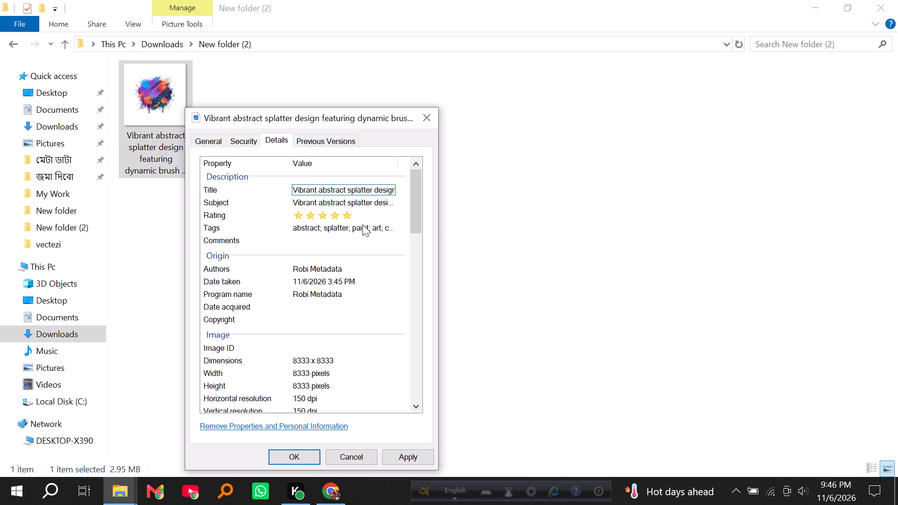
Clear the JPG's Subject value, apply the metadata changes and close its properties.
{"action": "left_click", "coordinate": [351, 203]}
{"action": "key", "text": "BackSpace"}
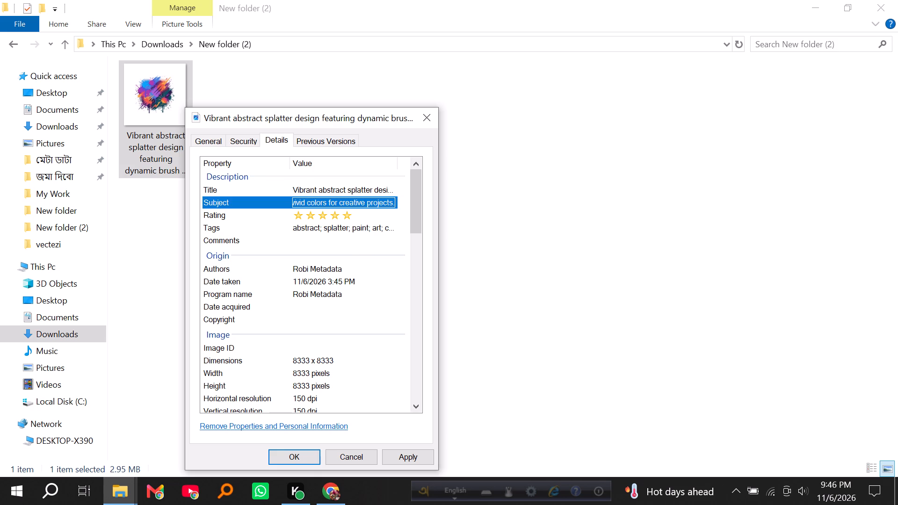
{"action": "left_click", "coordinate": [397, 456]}
{"action": "left_click", "coordinate": [305, 457]}
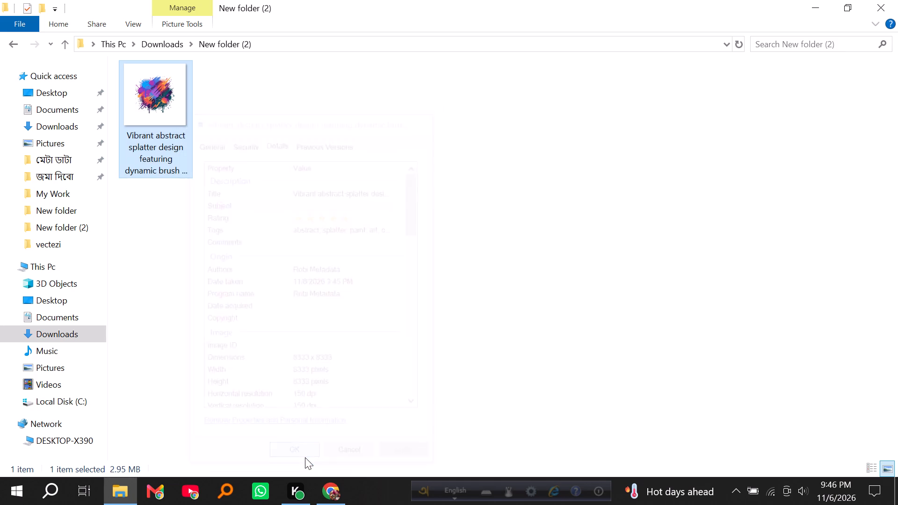
{"action": "left_click", "coordinate": [291, 288]}
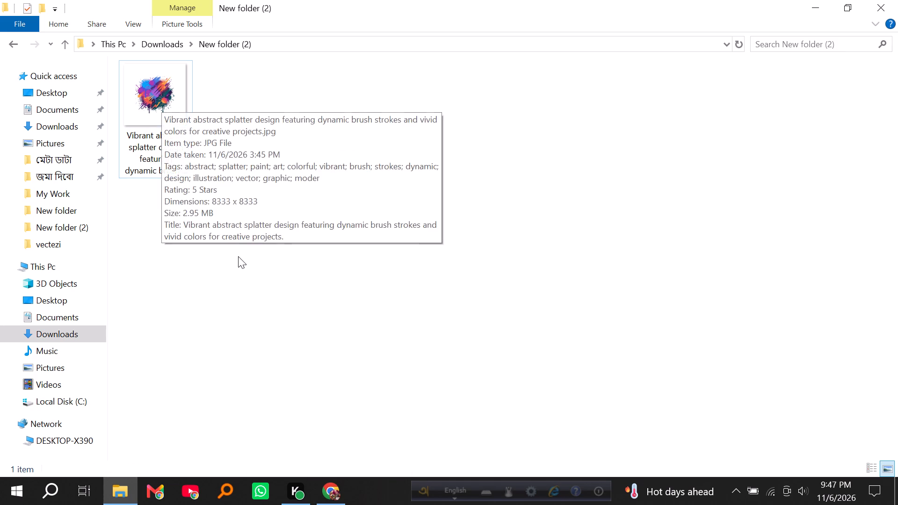
{"action": "left_click", "coordinate": [238, 256]}
{"action": "left_click", "coordinate": [328, 486]}
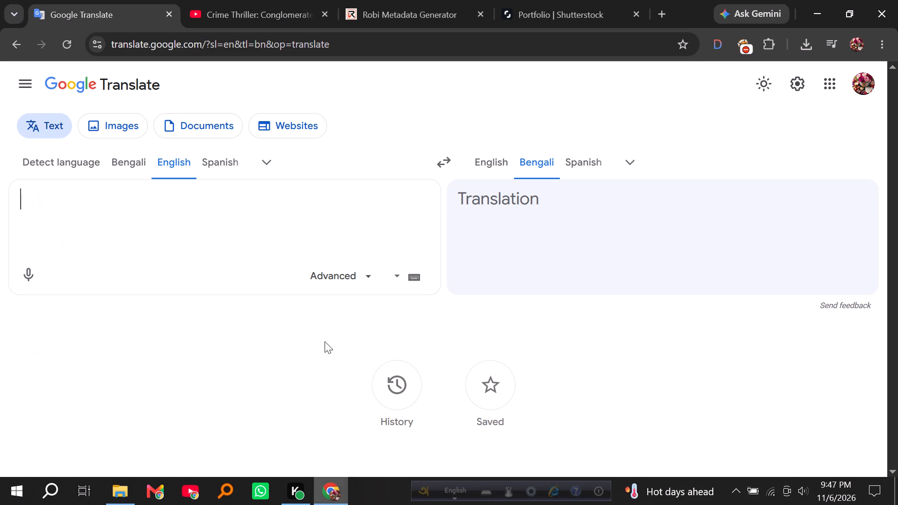
{"action": "left_click", "coordinate": [548, 0]}
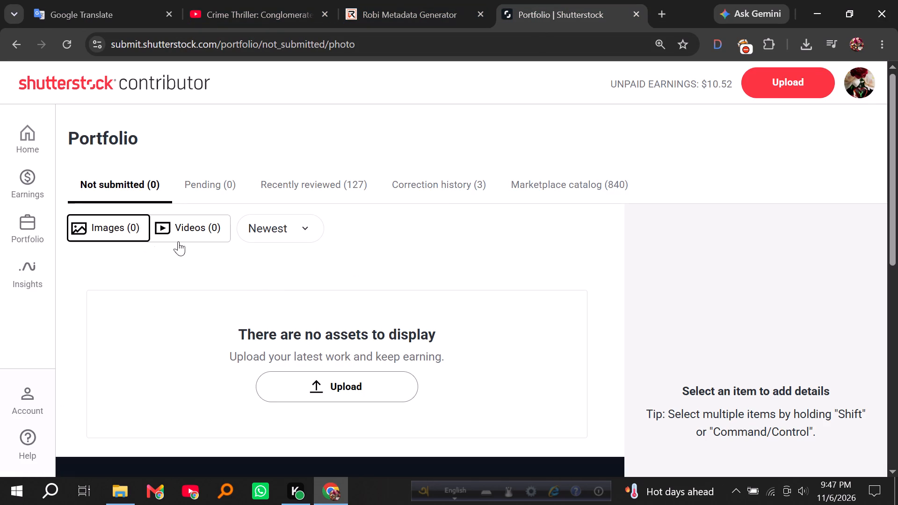
{"action": "left_click", "coordinate": [321, 384]}
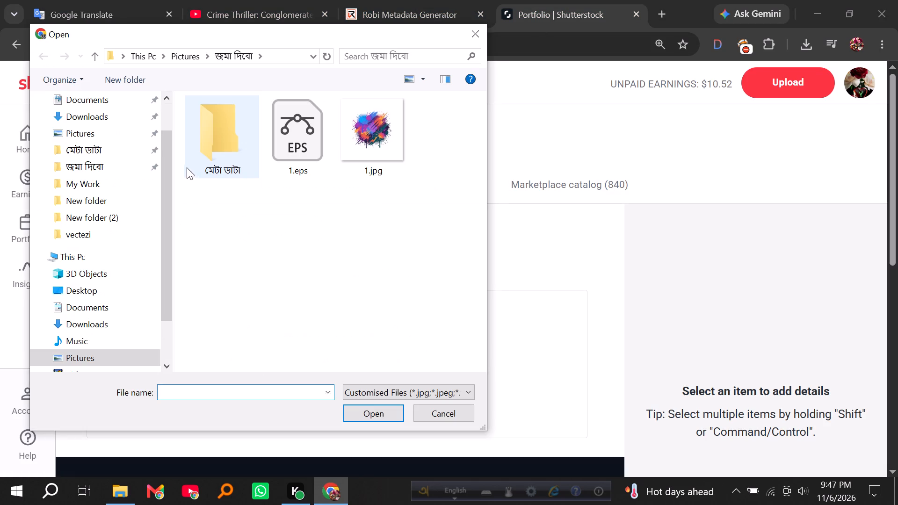
{"action": "left_click_drag", "start_coordinate": [167, 166], "coordinate": [166, 109]}
{"action": "left_click", "coordinate": [111, 162]}
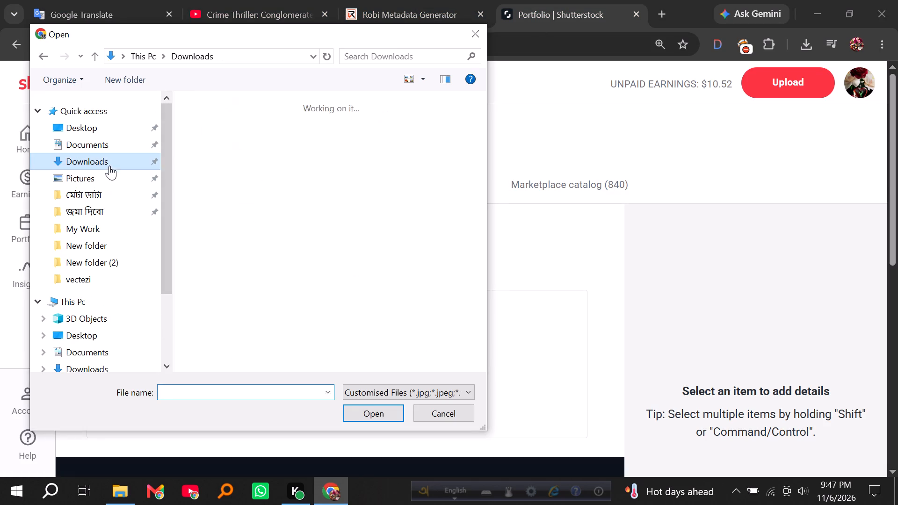
{"action": "double_click", "coordinate": [218, 173]}
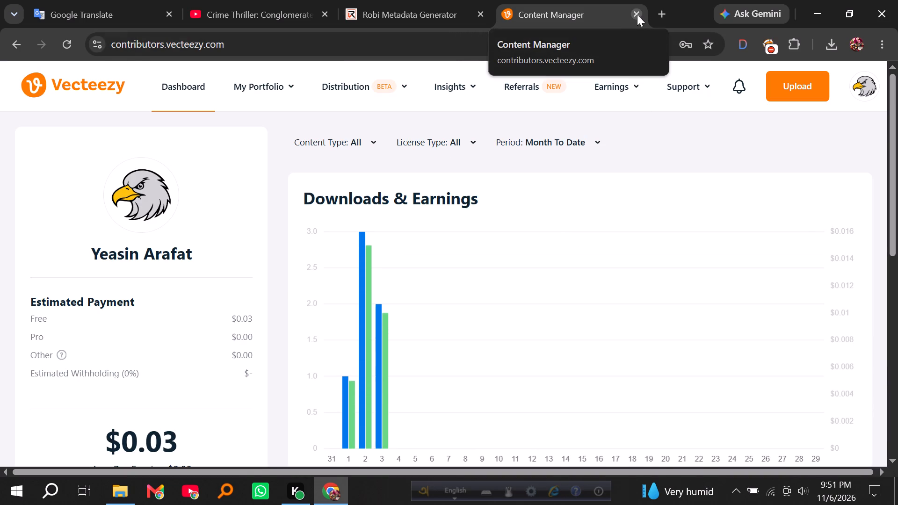
Open Dreamstime in a new tab and go through the account dashboard to its file upload page.
{"action": "left_click", "coordinate": [543, 14]}
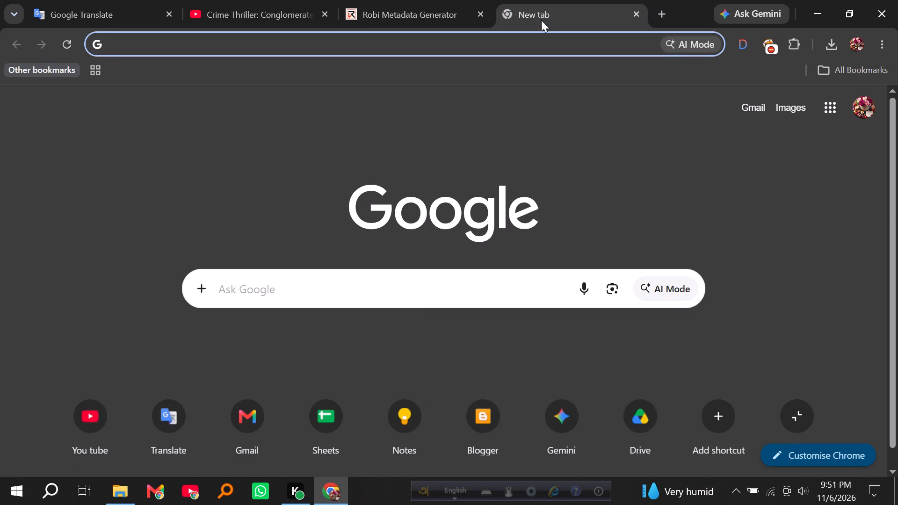
{"action": "type", "text": "dr"}
{"action": "key", "text": "Return"}
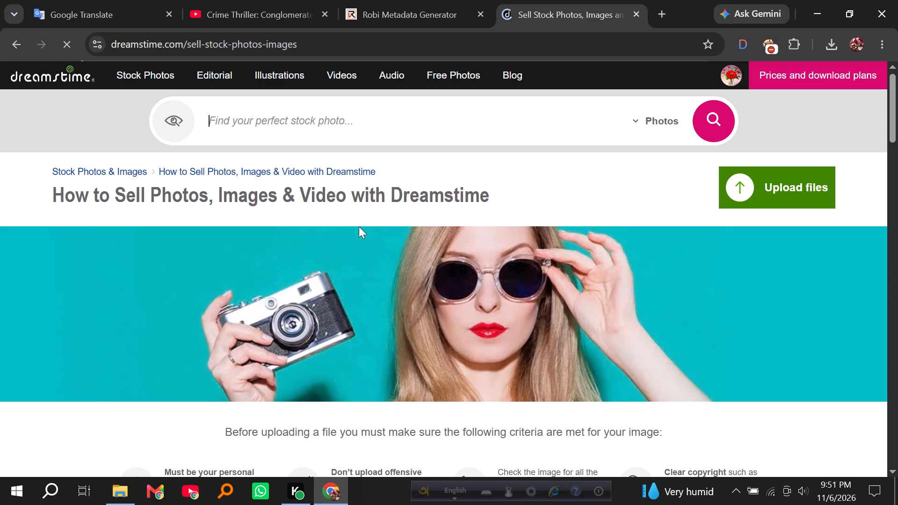
{"action": "scroll", "coordinate": [373, 352], "scroll_direction": "down", "scroll_amount": 3}
{"action": "left_click", "coordinate": [729, 72]}
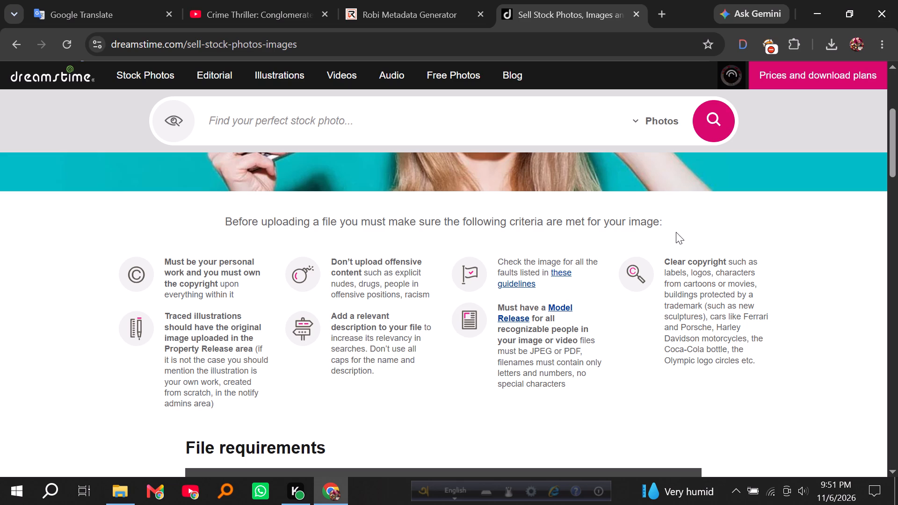
{"action": "left_click", "coordinate": [808, 125]}
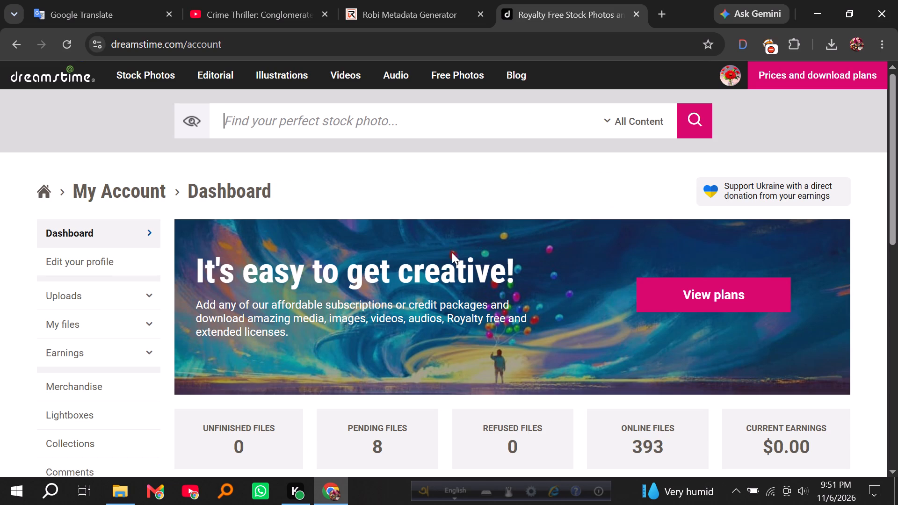
{"action": "scroll", "coordinate": [404, 294], "scroll_direction": "down", "scroll_amount": 4}
{"action": "left_click", "coordinate": [277, 289]}
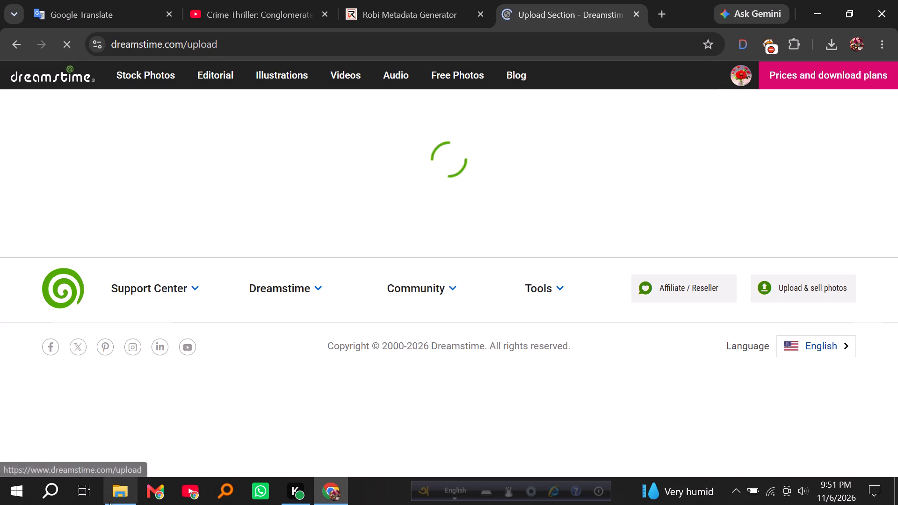
Upload the splatter design JPG from the জমা দিবো folder to Dreamstime.
{"action": "left_click", "coordinate": [116, 498]}
{"action": "left_click", "coordinate": [350, 177]}
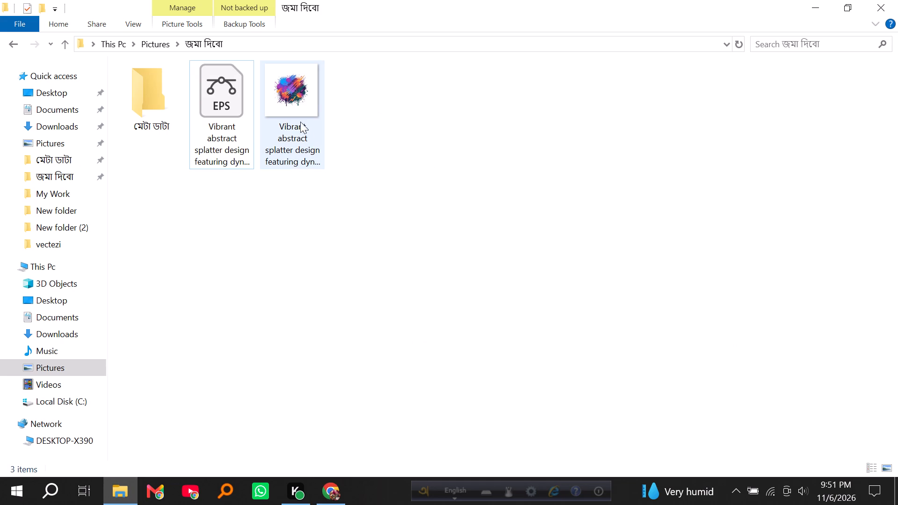
{"action": "left_click_drag", "start_coordinate": [292, 115], "coordinate": [420, 354]}
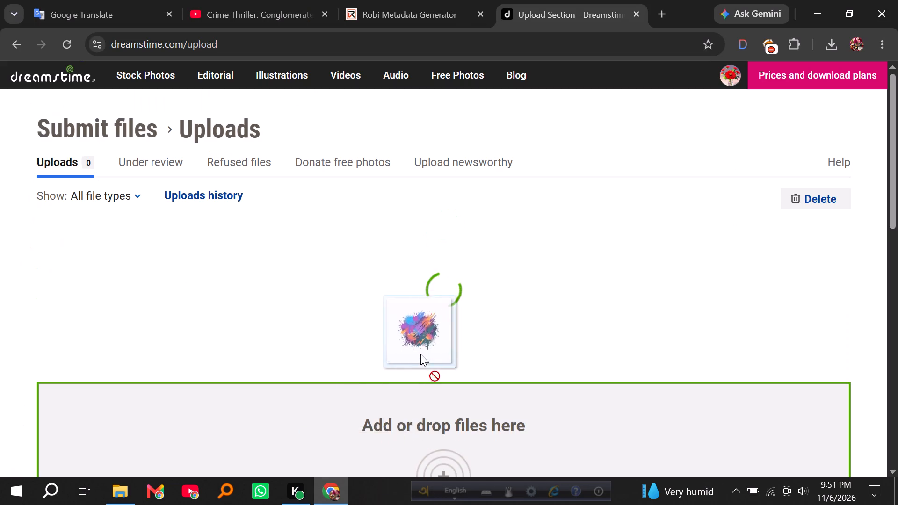
{"action": "left_click_drag", "start_coordinate": [420, 354], "coordinate": [475, 409]}
{"action": "scroll", "coordinate": [500, 388], "scroll_direction": "down", "scroll_amount": 1}
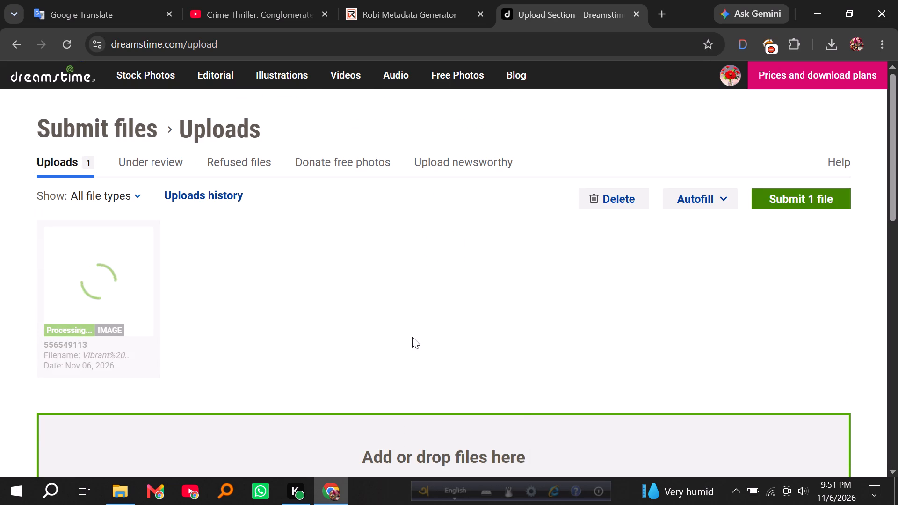
Look over the splatter image's generated title, description and keywords in Robi Metadata, and return to the Dreamstime uploads.
{"action": "left_click", "coordinate": [420, 0]}
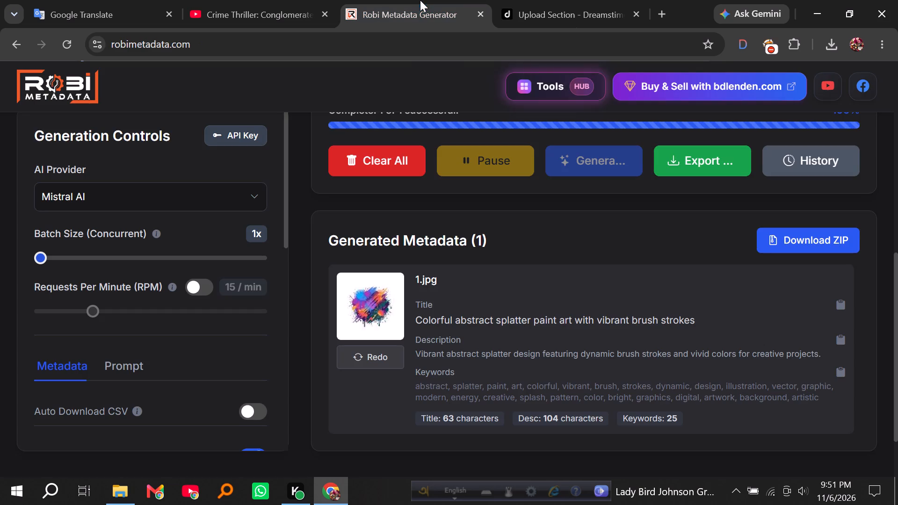
{"action": "scroll", "coordinate": [504, 319], "scroll_direction": "down", "scroll_amount": 8}
{"action": "scroll", "coordinate": [540, 258], "scroll_direction": "up", "scroll_amount": 9}
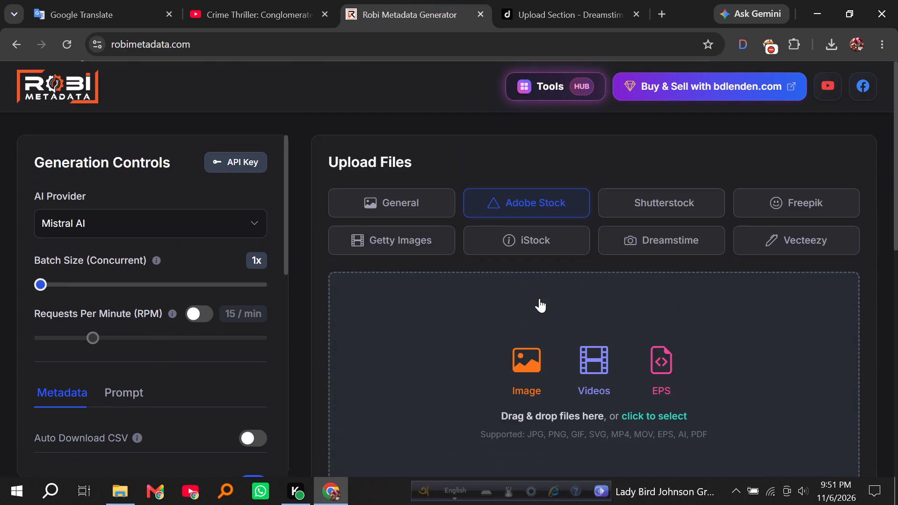
{"action": "scroll", "coordinate": [542, 302], "scroll_direction": "down", "scroll_amount": 4}
{"action": "scroll", "coordinate": [511, 361], "scroll_direction": "down", "scroll_amount": 4}
{"action": "scroll", "coordinate": [520, 315], "scroll_direction": "up", "scroll_amount": 3}
{"action": "left_click", "coordinate": [579, 0]}
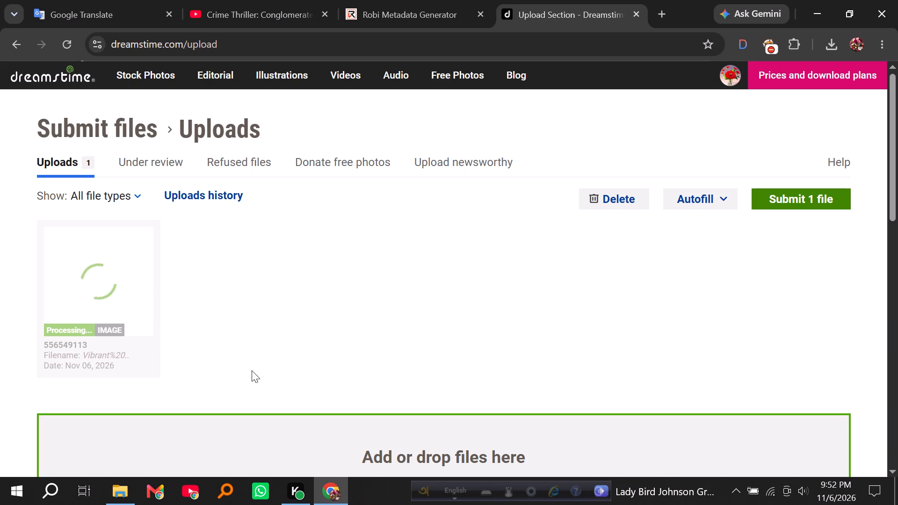
Open the vectezi folder in Downloads and inspect Abstract_grunge_texture_icon_62f939be.jpg up close, closing the image viewer when done.
{"action": "left_click", "coordinate": [120, 491]}
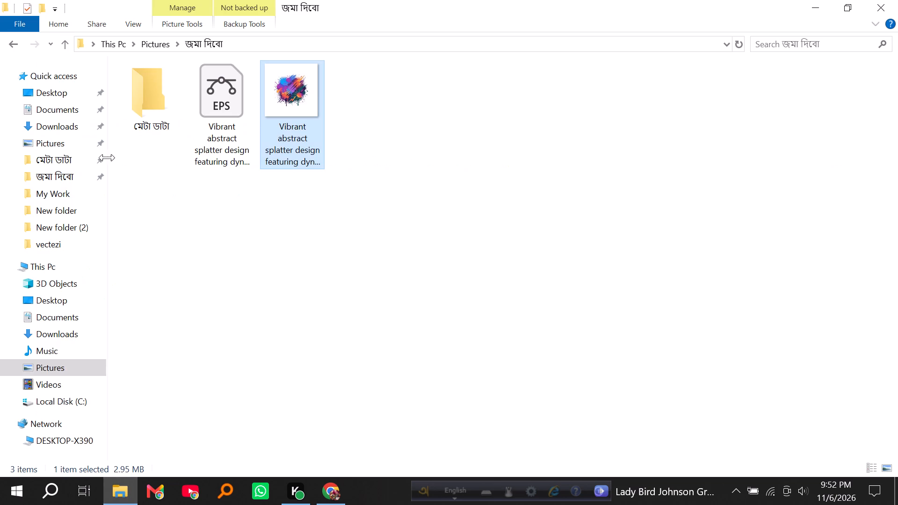
{"action": "left_click", "coordinate": [80, 125]}
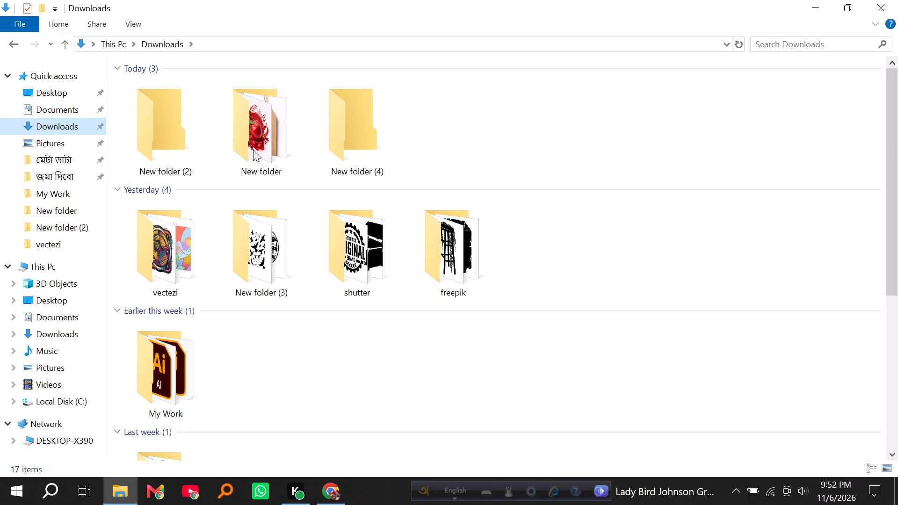
{"action": "double_click", "coordinate": [177, 234]}
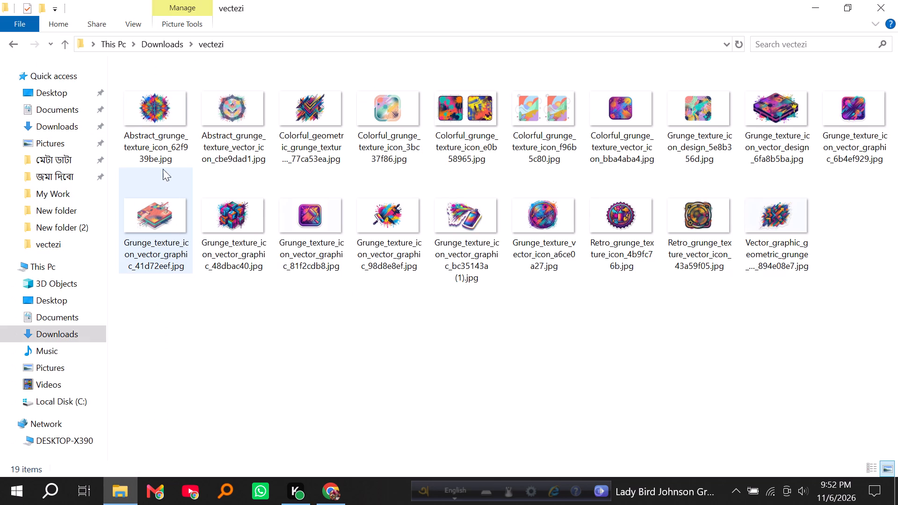
{"action": "double_click", "coordinate": [157, 140]}
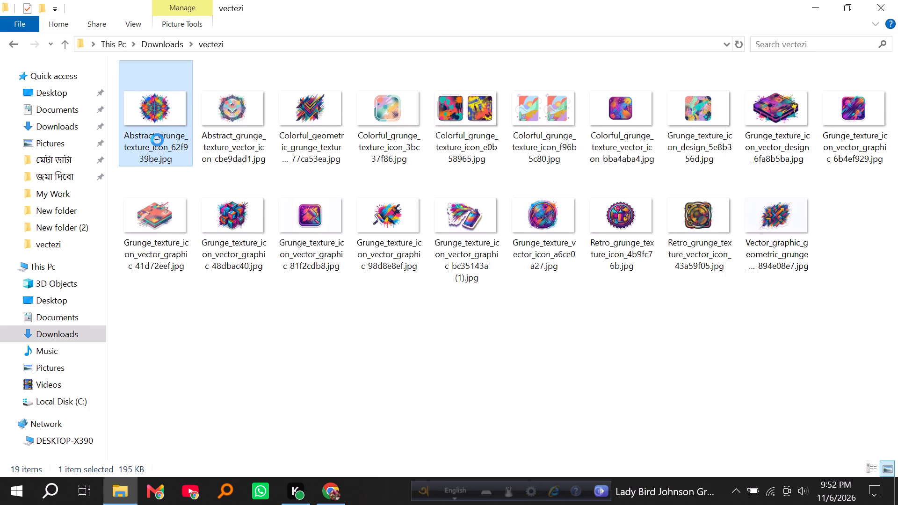
{"action": "scroll", "coordinate": [380, 249], "scroll_direction": "up", "scroll_amount": 5}
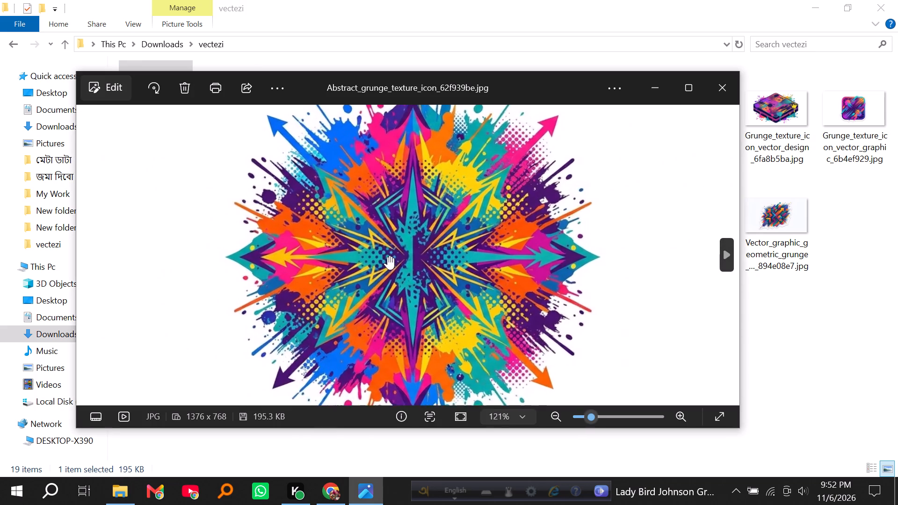
{"action": "scroll", "coordinate": [388, 256], "scroll_direction": "up", "scroll_amount": 3}
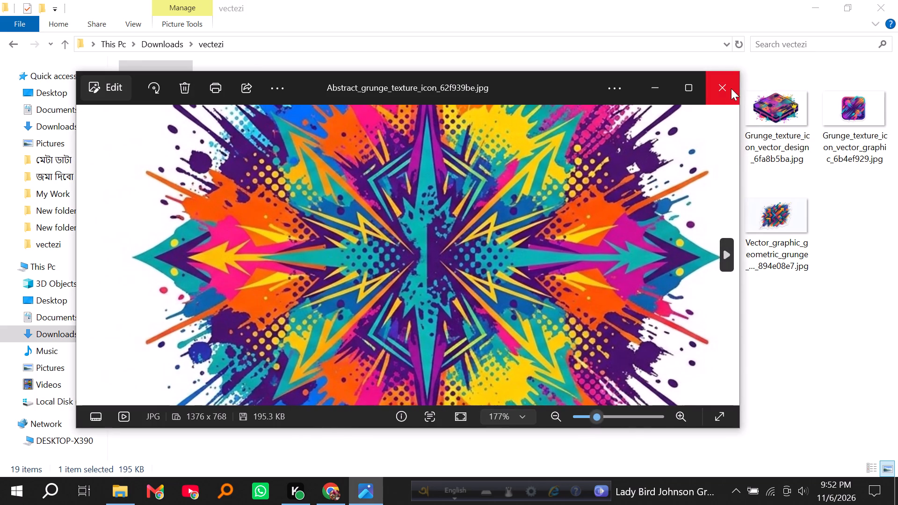
{"action": "left_click", "coordinate": [729, 90]}
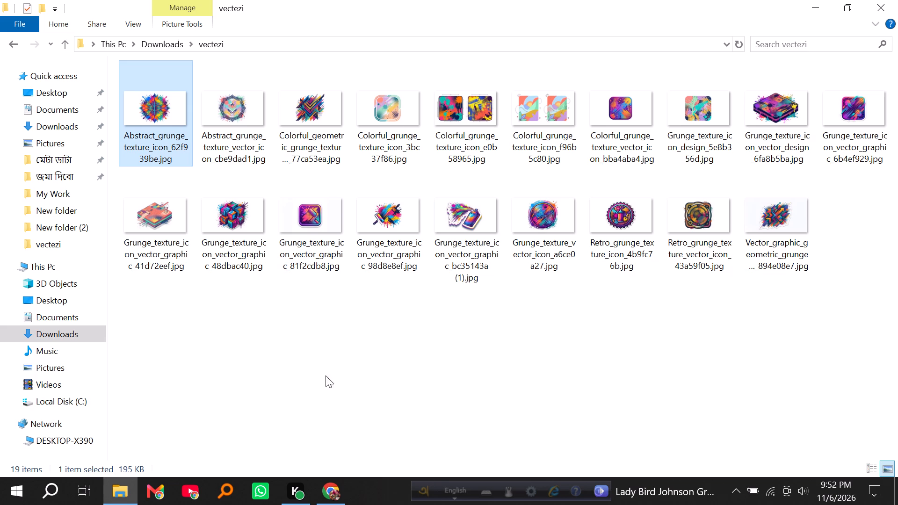
Open the জমা দিবো folder in Pictures and inspect the splatter design JPG up close, closing the image viewer when done.
{"action": "left_click", "coordinate": [69, 139]}
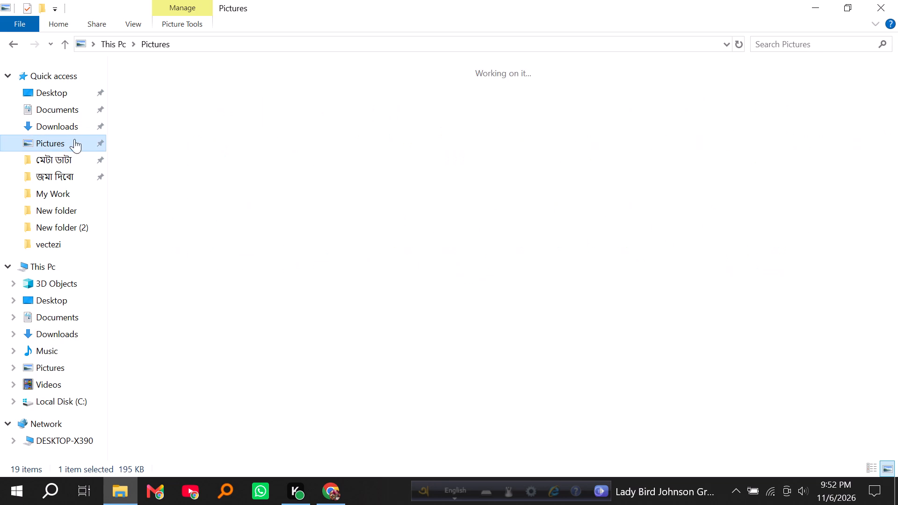
{"action": "left_click", "coordinate": [90, 121]}
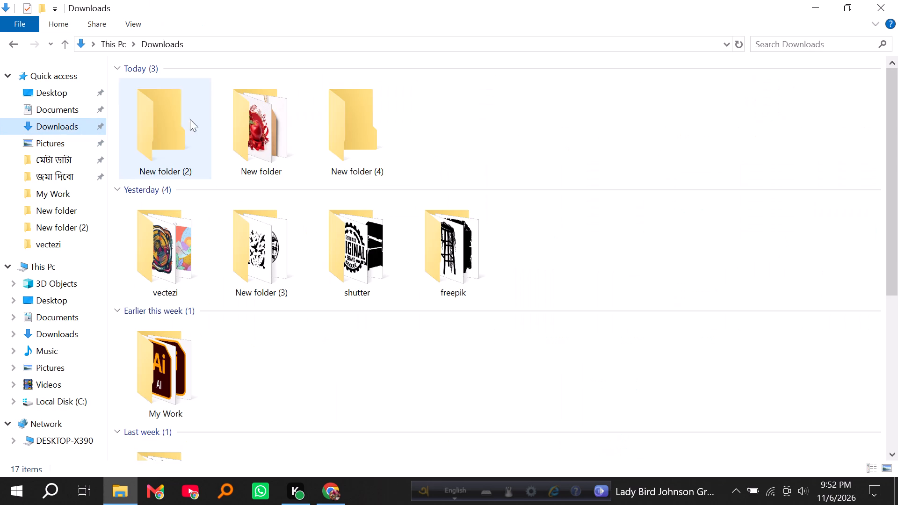
{"action": "left_click", "coordinate": [66, 137]}
{"action": "double_click", "coordinate": [234, 124]}
{"action": "double_click", "coordinate": [285, 124]}
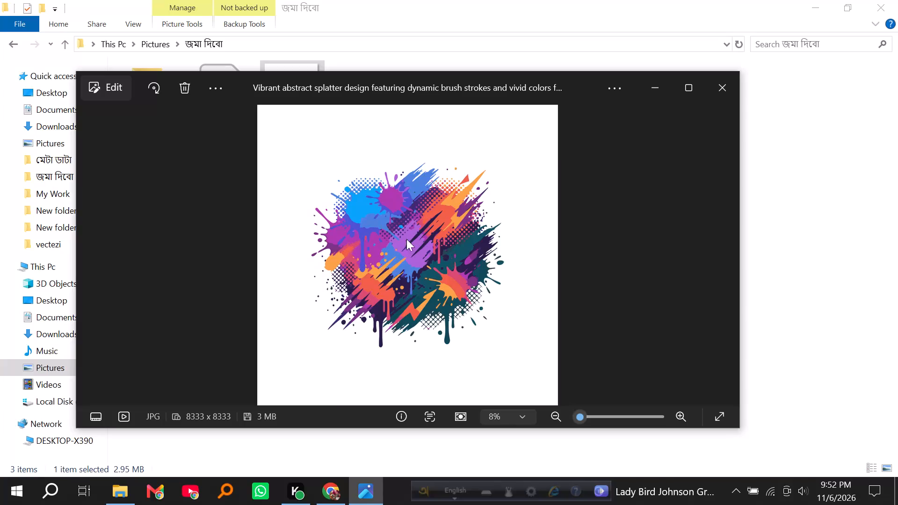
{"action": "left_click", "coordinate": [718, 96]}
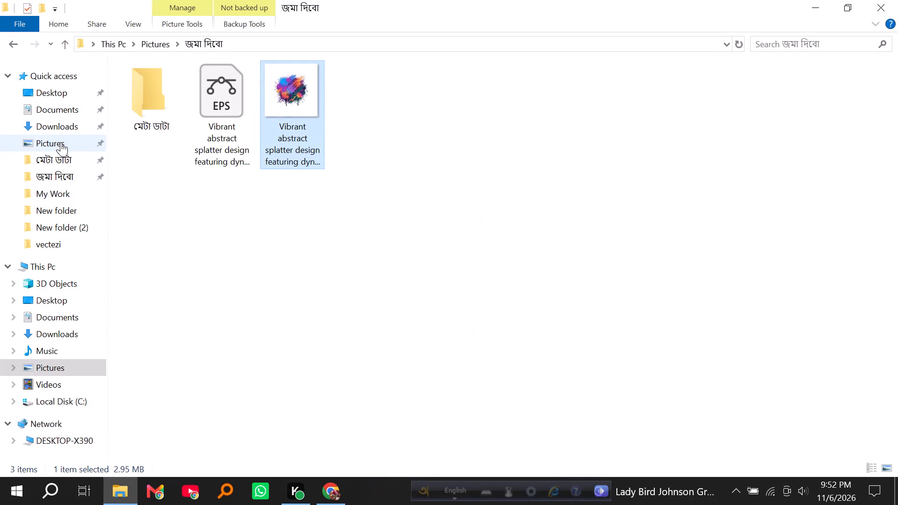
{"action": "double_click", "coordinate": [298, 130]}
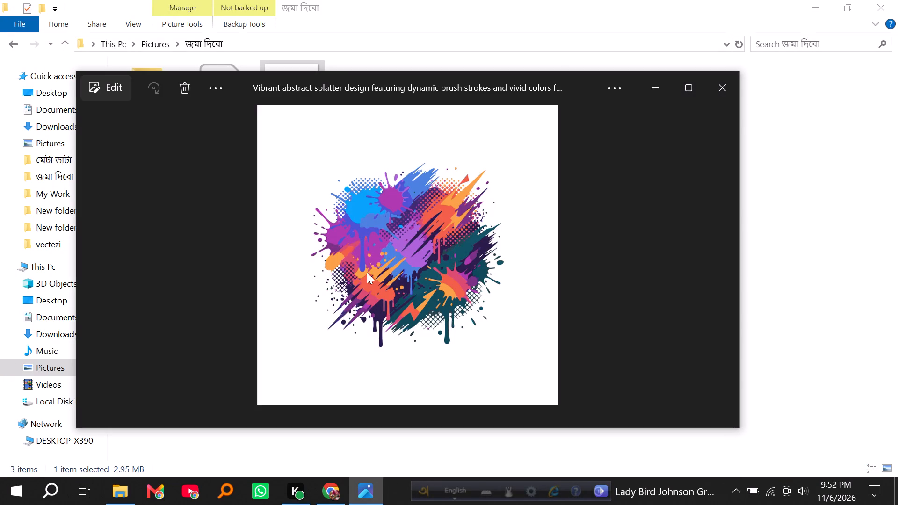
{"action": "scroll", "coordinate": [370, 265], "scroll_direction": "up", "scroll_amount": 18}
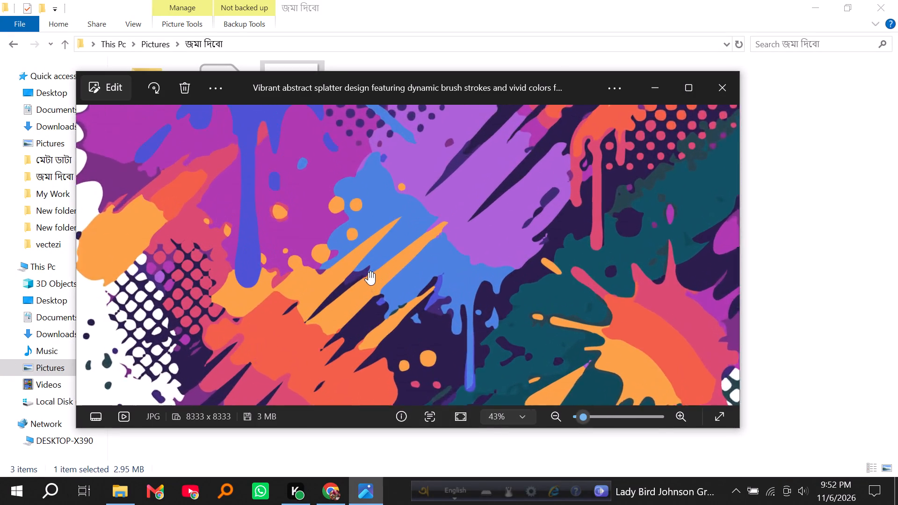
{"action": "left_click_drag", "start_coordinate": [349, 269], "coordinate": [499, 247]}
{"action": "scroll", "coordinate": [262, 288], "scroll_direction": "up", "scroll_amount": 5}
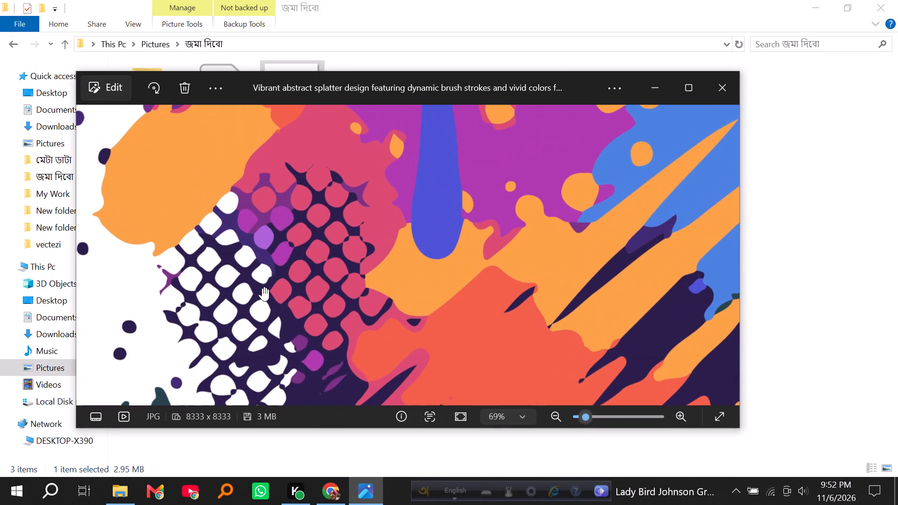
{"action": "scroll", "coordinate": [263, 290], "scroll_direction": "down", "scroll_amount": 20}
{"action": "scroll", "coordinate": [263, 290], "scroll_direction": "down", "scroll_amount": 4}
{"action": "left_click", "coordinate": [711, 81]}
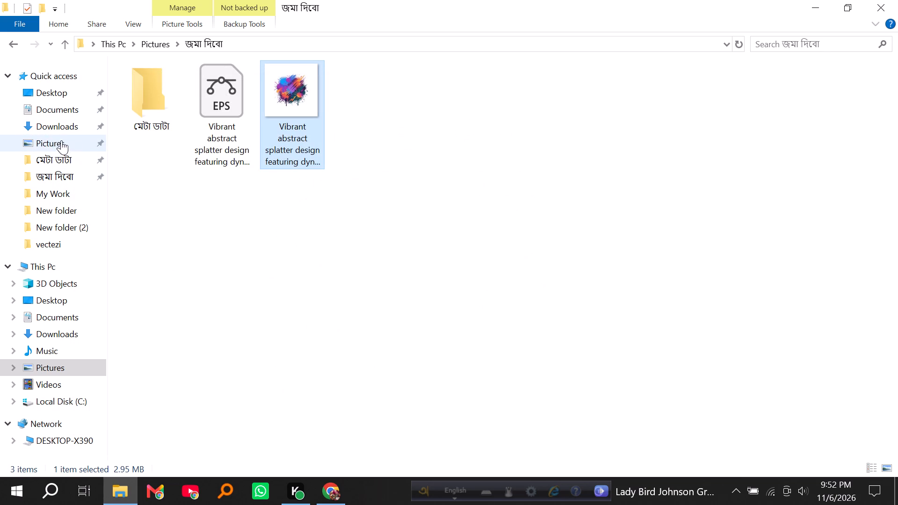
Go back to the vectezi folder in Downloads to view its images.
{"action": "left_click", "coordinate": [65, 132]}
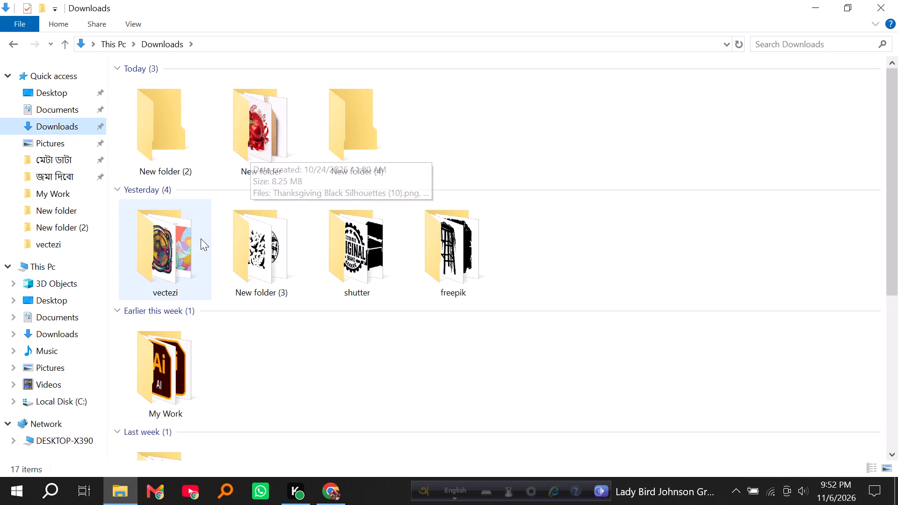
{"action": "double_click", "coordinate": [191, 242]}
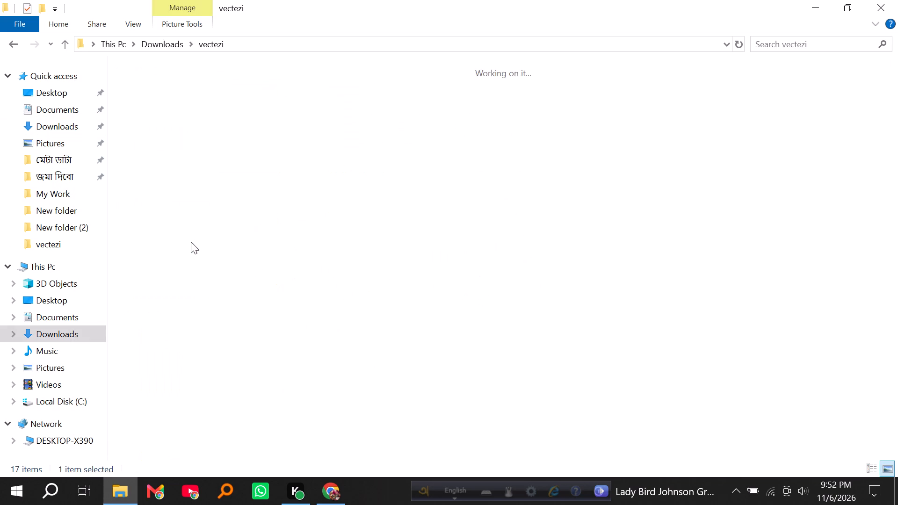
Switch back to the Dreamstime uploads in Chrome and open the uploaded splatter image's edit page.
{"action": "left_click", "coordinate": [134, 491]}
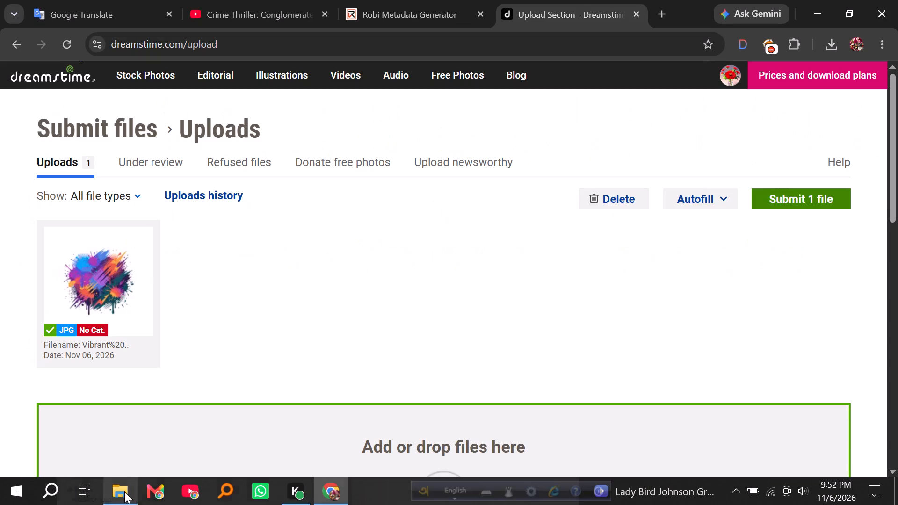
{"action": "left_click", "coordinate": [138, 277]}
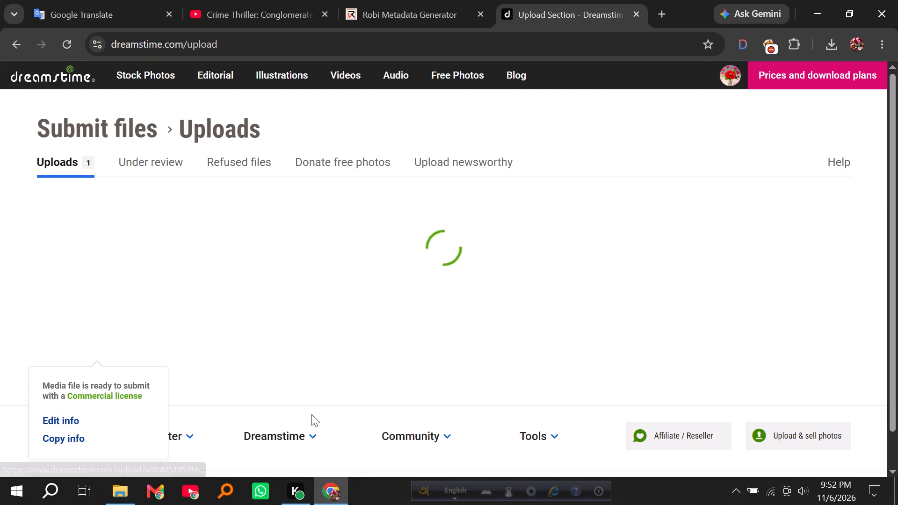